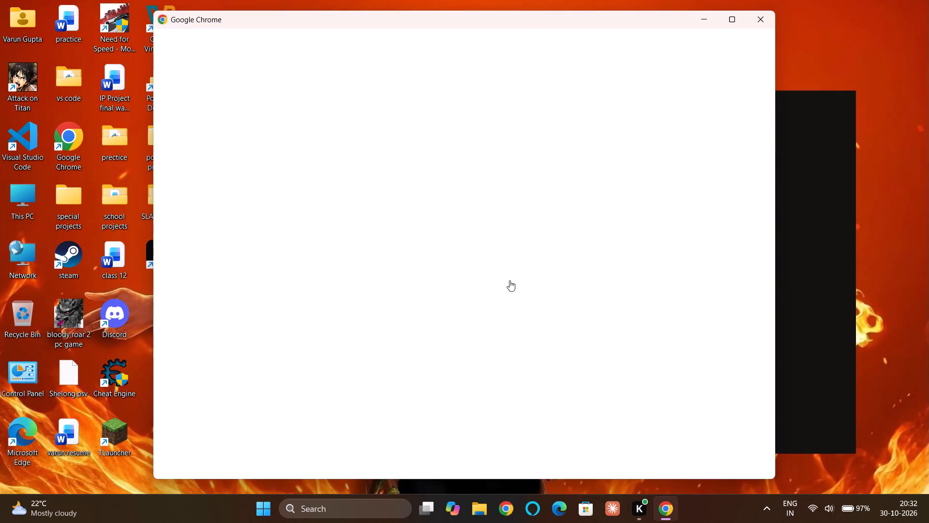
Start the browser with the existing profile and go to the Canva home page.
{"action": "left_click", "coordinate": [521, 278]}
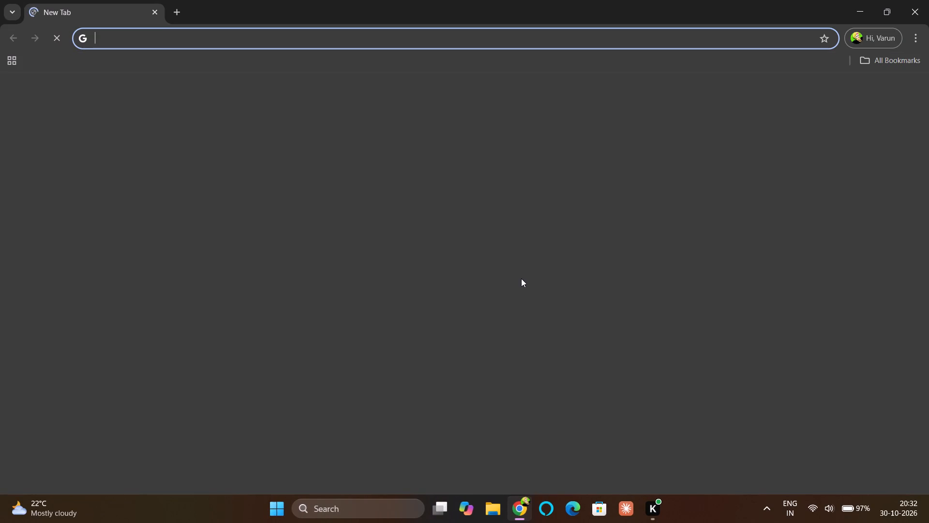
{"action": "left_click", "coordinate": [451, 35]}
{"action": "type", "text": "canva"}
{"action": "key", "text": "Return"}
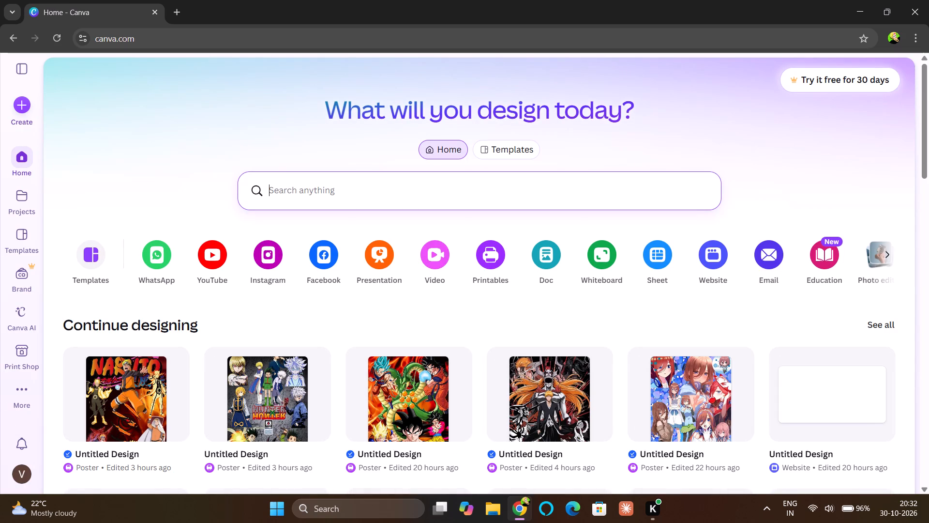
Look through the recent anime poster designs: Naruto, Hunter x Hunter, Dragon Ball, Bleach and the two blue-background collages.
{"action": "left_click", "coordinate": [140, 390]}
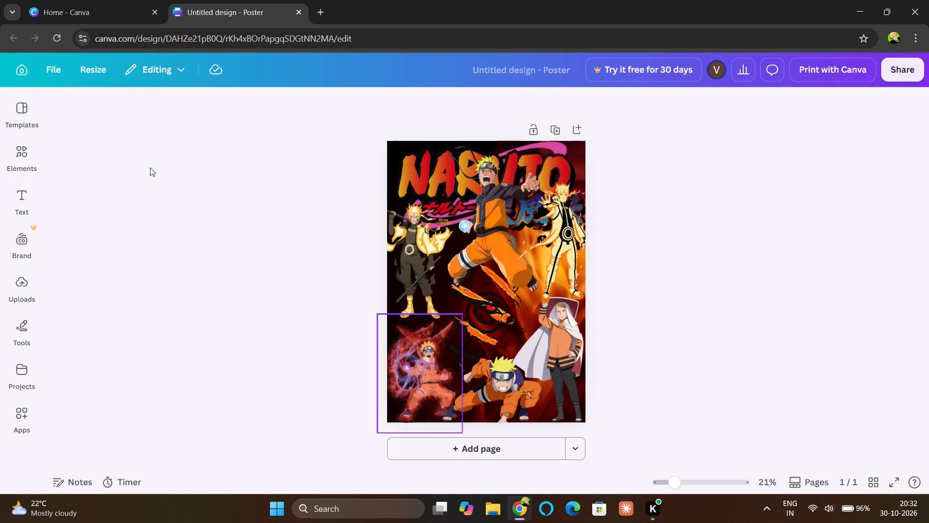
{"action": "left_click", "coordinate": [23, 66]}
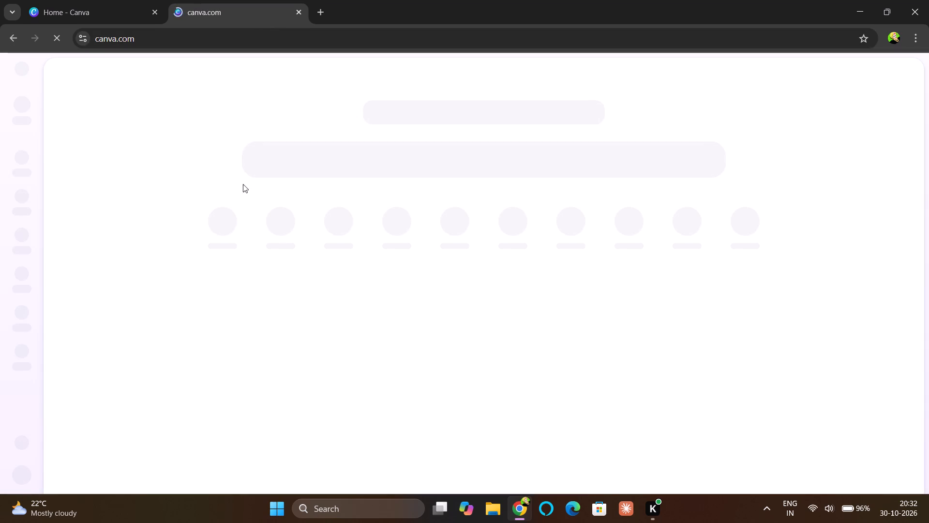
{"action": "left_click", "coordinate": [295, 9]}
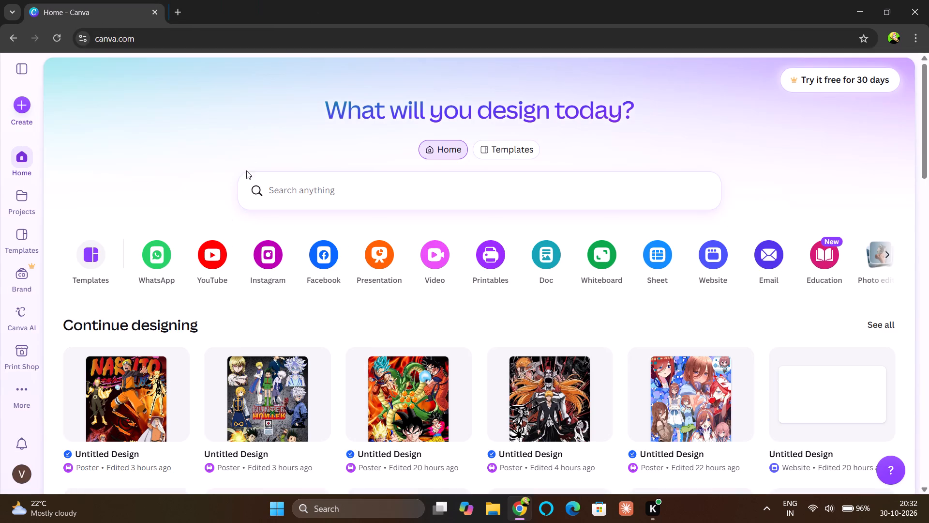
{"action": "left_click", "coordinate": [293, 399]}
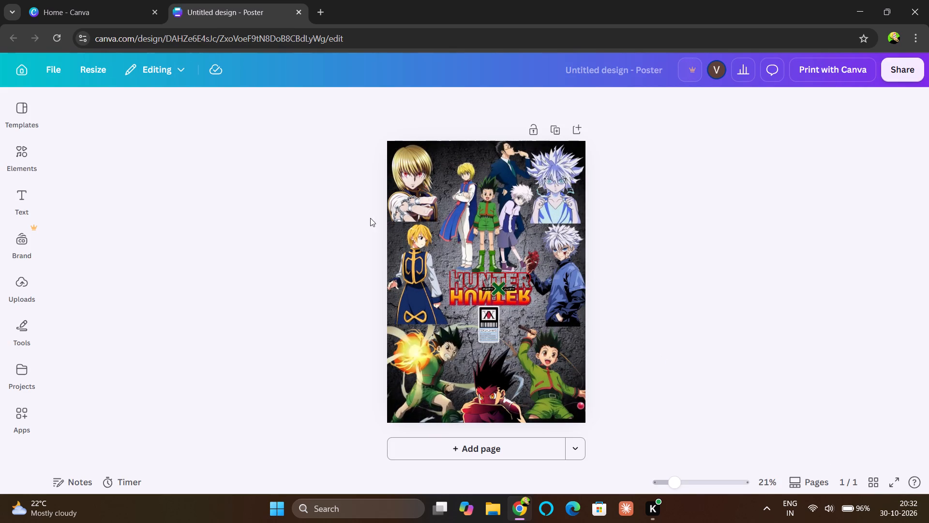
{"action": "left_click", "coordinate": [117, 13]}
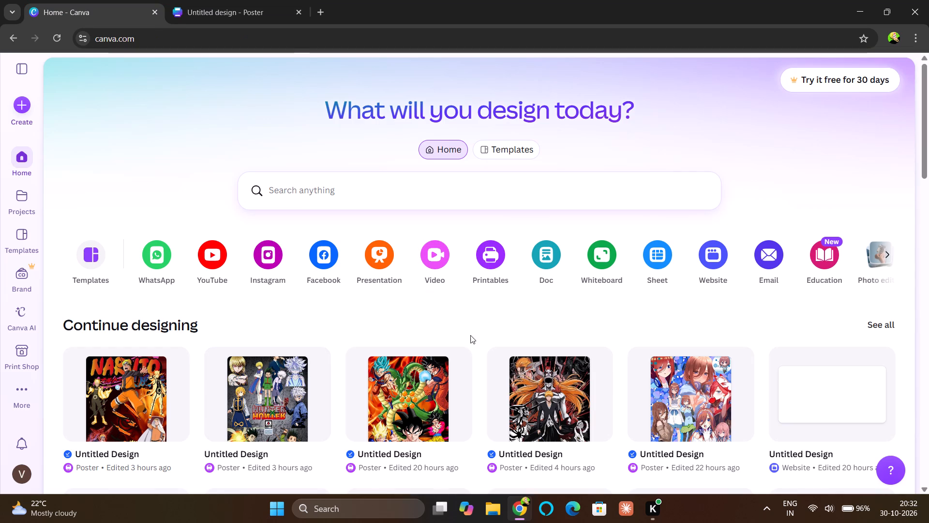
{"action": "left_click", "coordinate": [420, 401]}
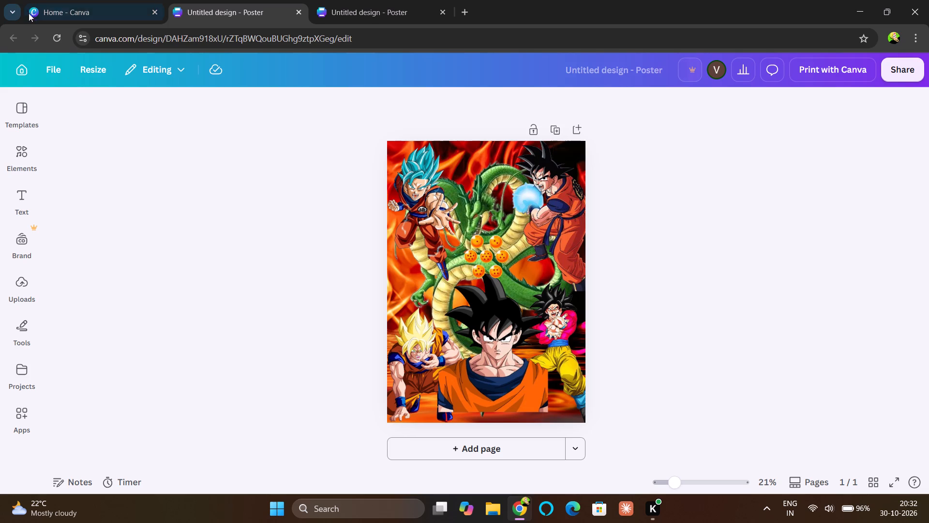
{"action": "left_click", "coordinate": [72, 14]}
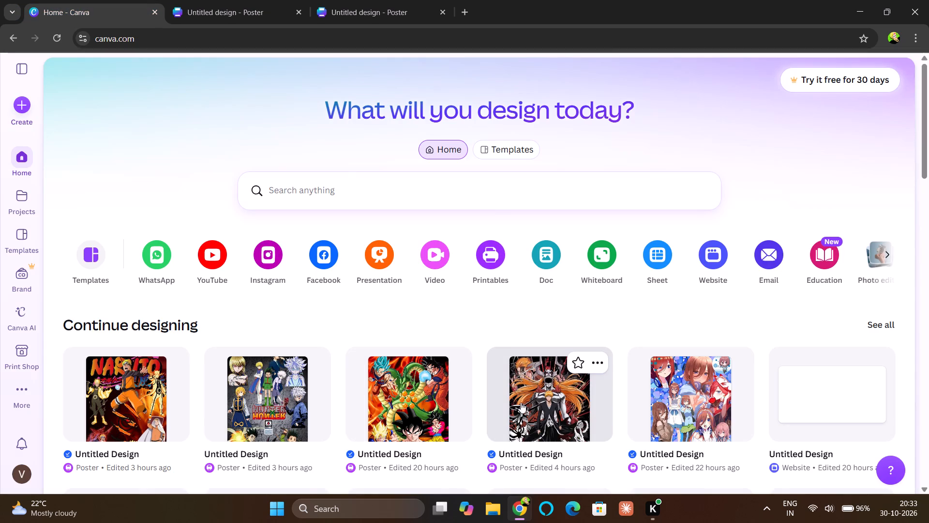
{"action": "left_click", "coordinate": [524, 405]}
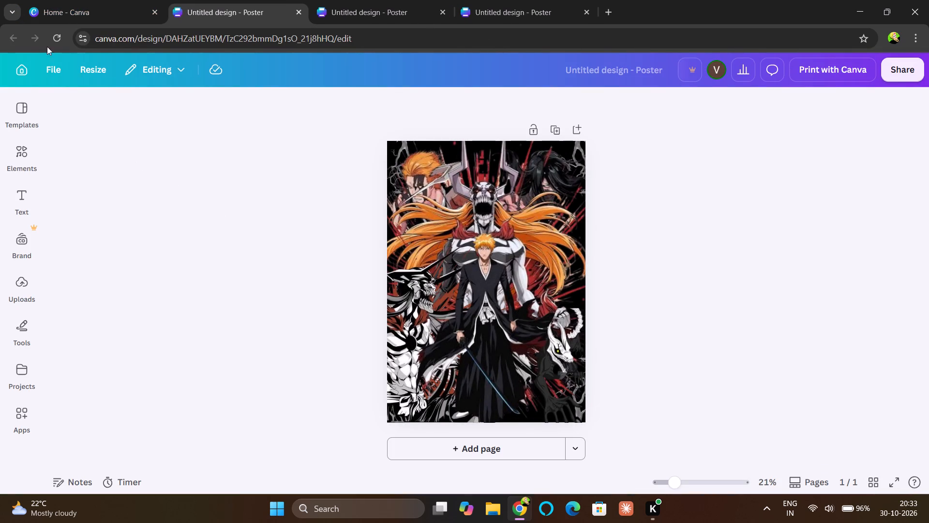
{"action": "left_click", "coordinate": [94, 6]}
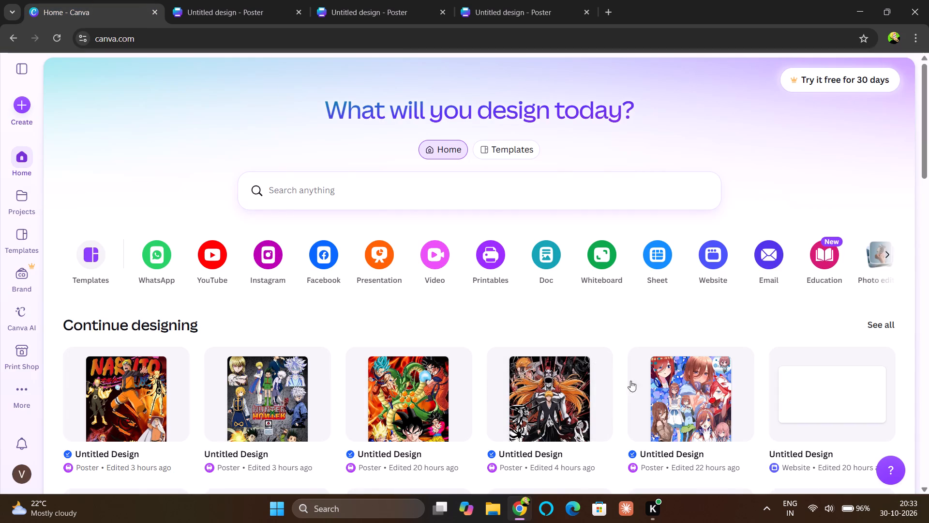
{"action": "left_click", "coordinate": [690, 436]}
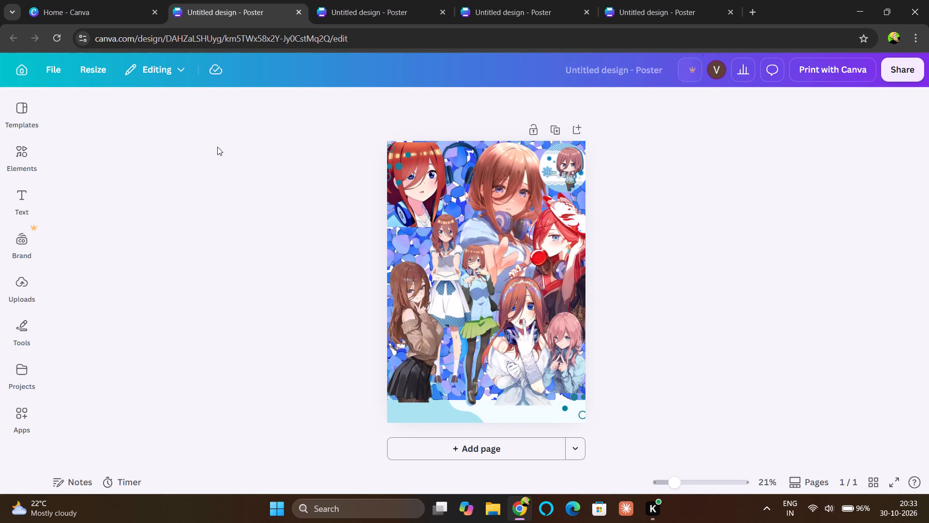
{"action": "left_click", "coordinate": [115, 17]}
{"action": "scroll", "coordinate": [327, 309], "scroll_direction": "down", "scroll_amount": 2}
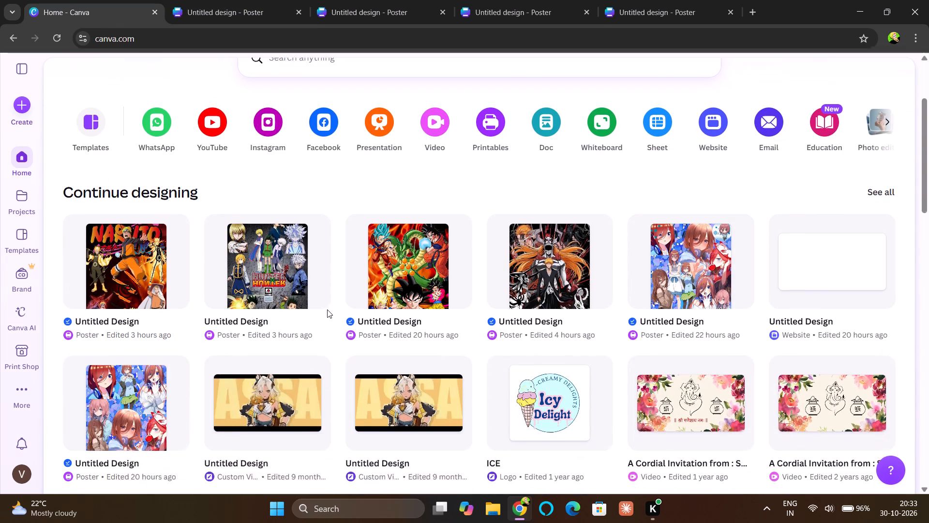
{"action": "scroll", "coordinate": [327, 309], "scroll_direction": "down", "scroll_amount": 1}
{"action": "left_click", "coordinate": [135, 384]}
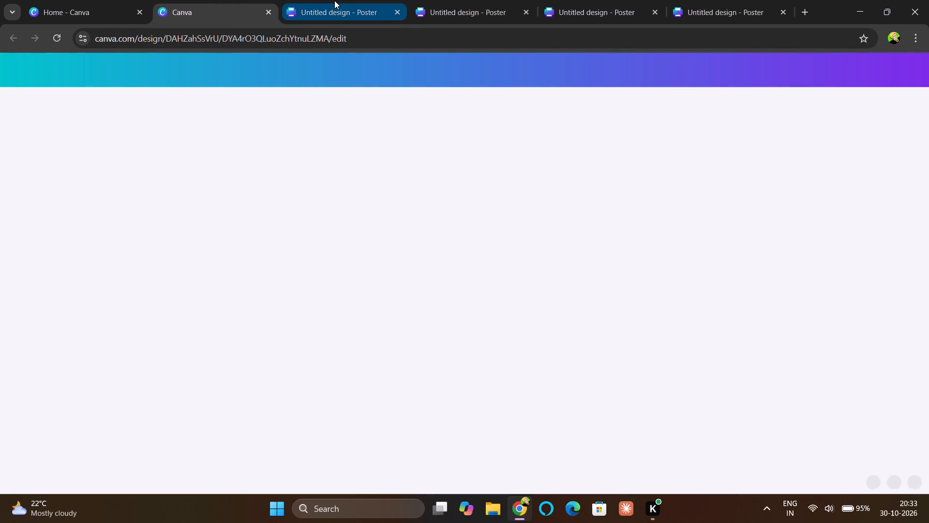
Close all the opened poster designs, leaving only the Canva home page.
{"action": "left_click", "coordinate": [397, 8]}
{"action": "left_click", "coordinate": [397, 8]}
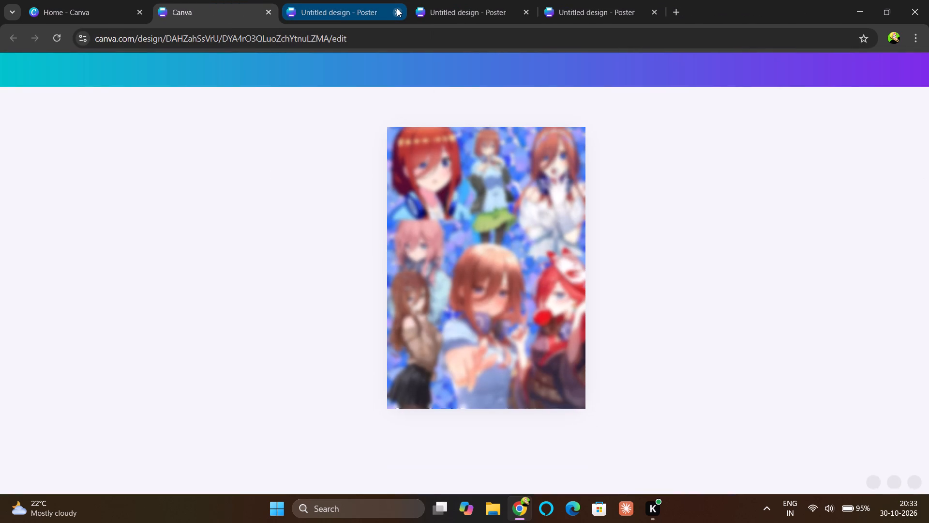
{"action": "left_click", "coordinate": [397, 8]}
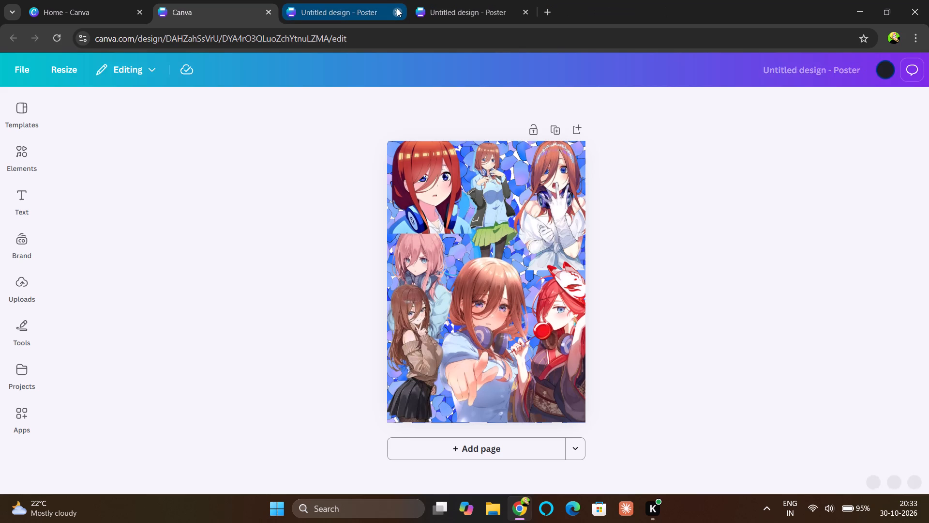
{"action": "left_click", "coordinate": [397, 8]}
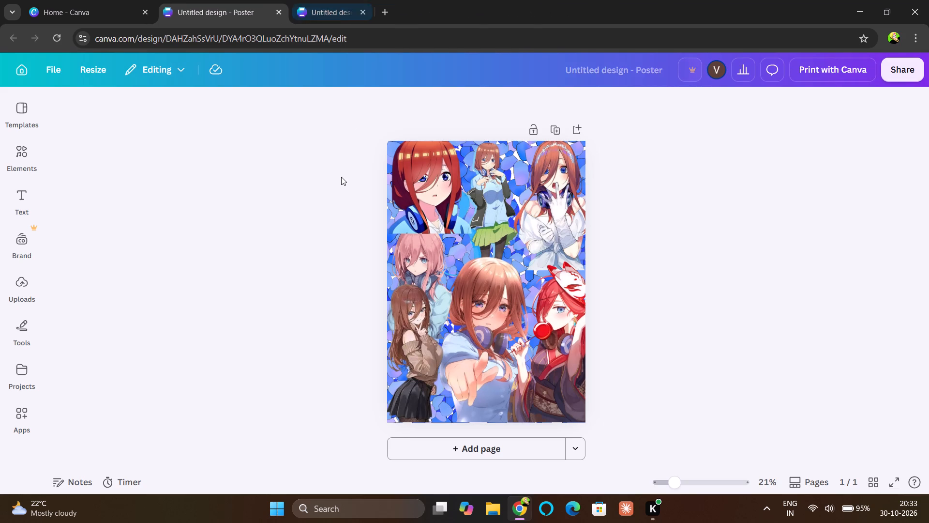
{"action": "left_click", "coordinate": [300, 12]}
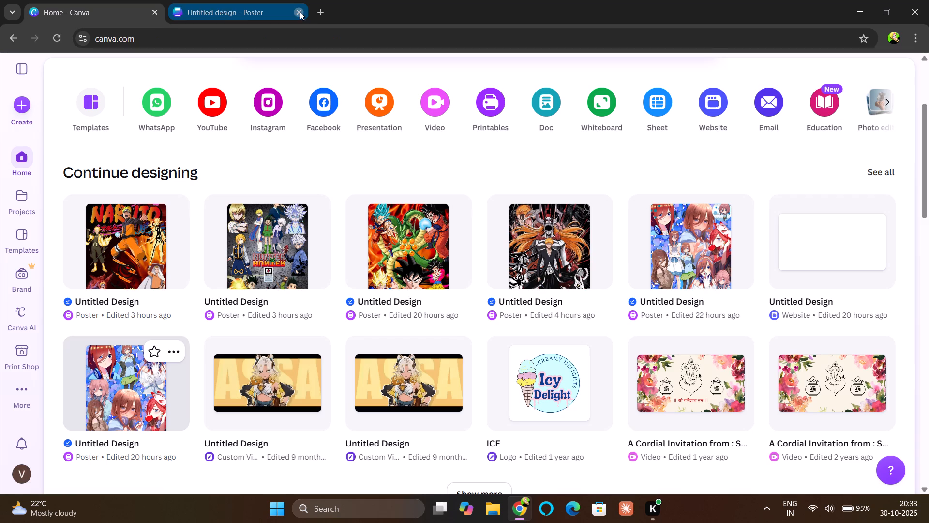
Create a new blank printable design of type Poster (A2, Portrait), 42 × 59.4 cm.
{"action": "scroll", "coordinate": [491, 205], "scroll_direction": "up", "scroll_amount": 1}
{"action": "left_click", "coordinate": [488, 170]}
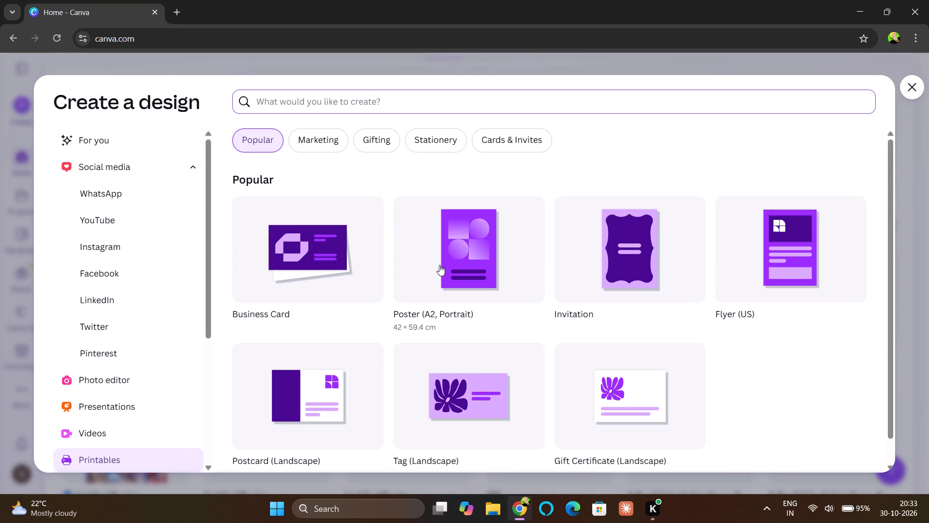
{"action": "left_click", "coordinate": [468, 276]}
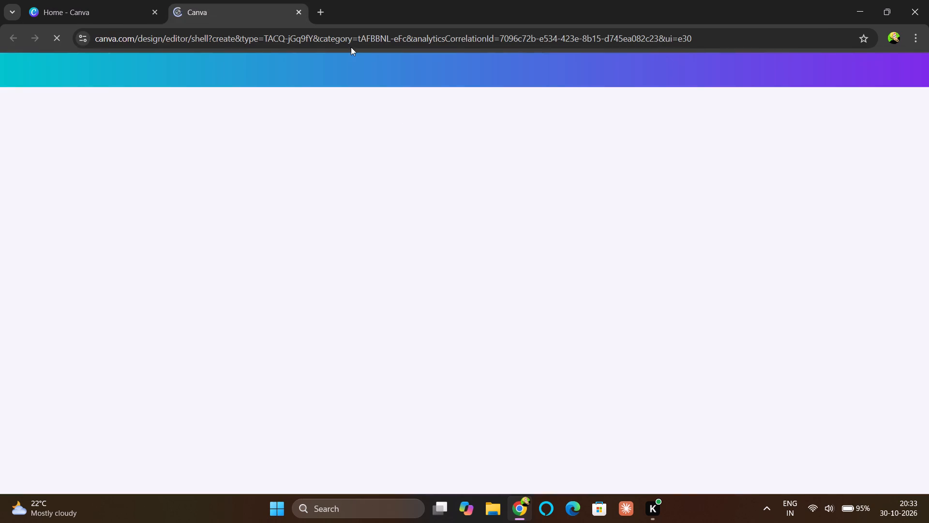
Search Google in a new tab for "one piece characters images png" and show the image results.
{"action": "left_click", "coordinate": [323, 7]}
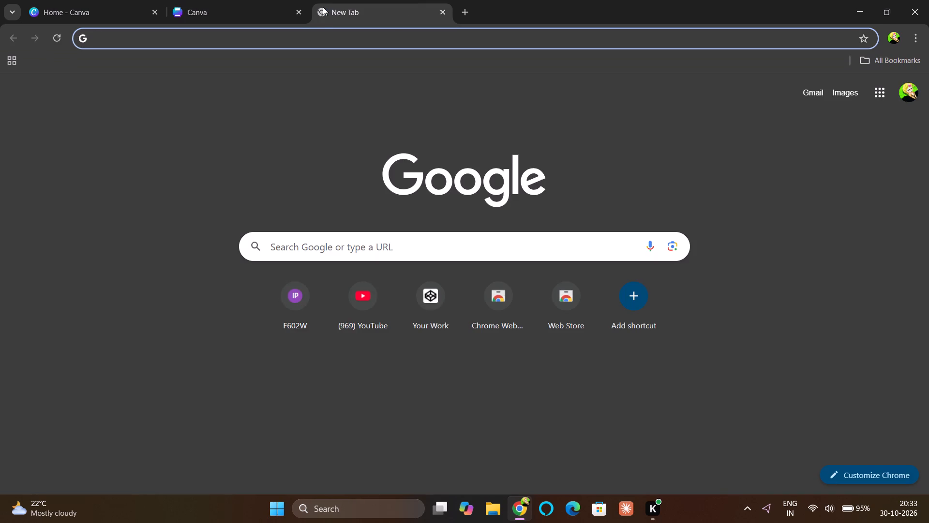
{"action": "left_click", "coordinate": [330, 40]}
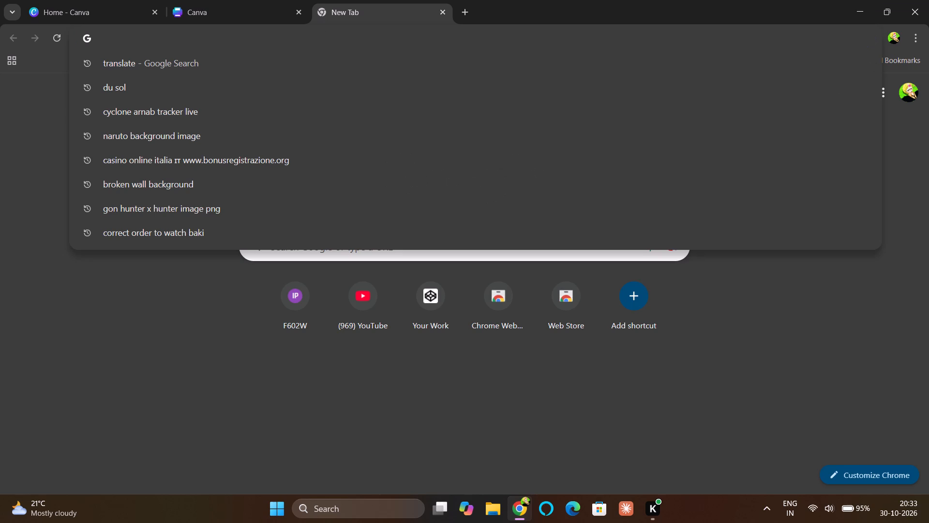
{"action": "type", "text": "one peie"}
{"action": "key", "text": "BackSpace"}
{"action": "type", "text": "ce"}
{"action": "key", "text": "space"}
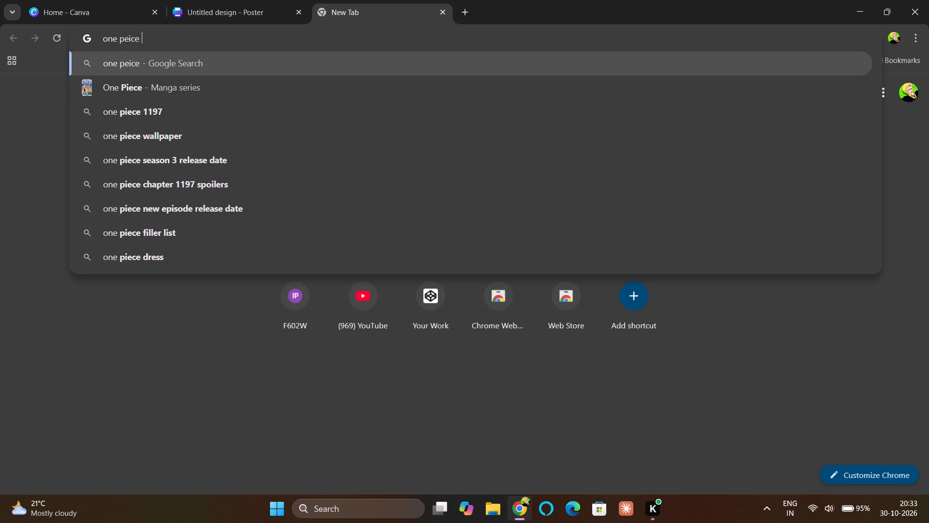
{"action": "type", "text": "ch"}
{"action": "key", "text": "Down"}
{"action": "key", "text": "Down"}
{"action": "key", "text": "Down"}
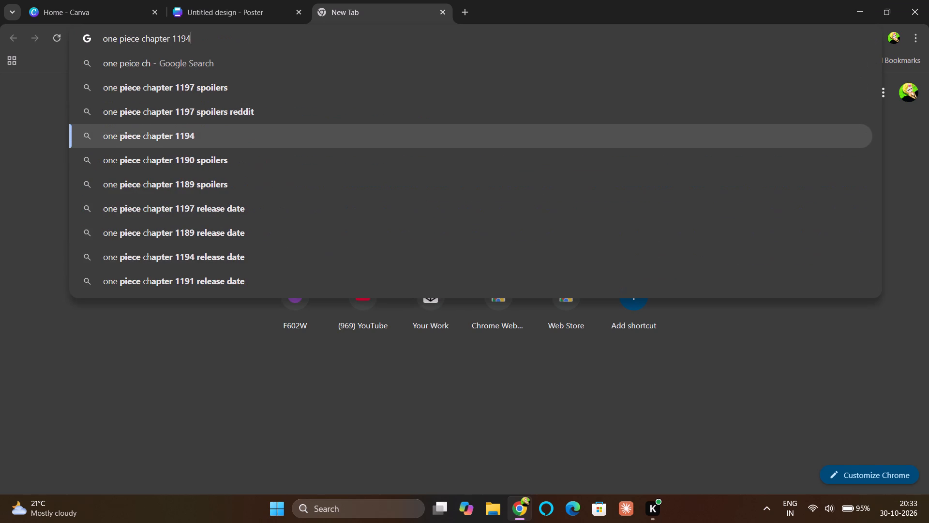
{"action": "key", "text": "BackSpace"}
{"action": "key", "text": "BackSpace"}
{"action": "key", "text": "BackSpace"}
{"action": "key", "text": "BackSpace"}
{"action": "key", "text": "BackSpace"}
{"action": "key", "text": "BackSpace"}
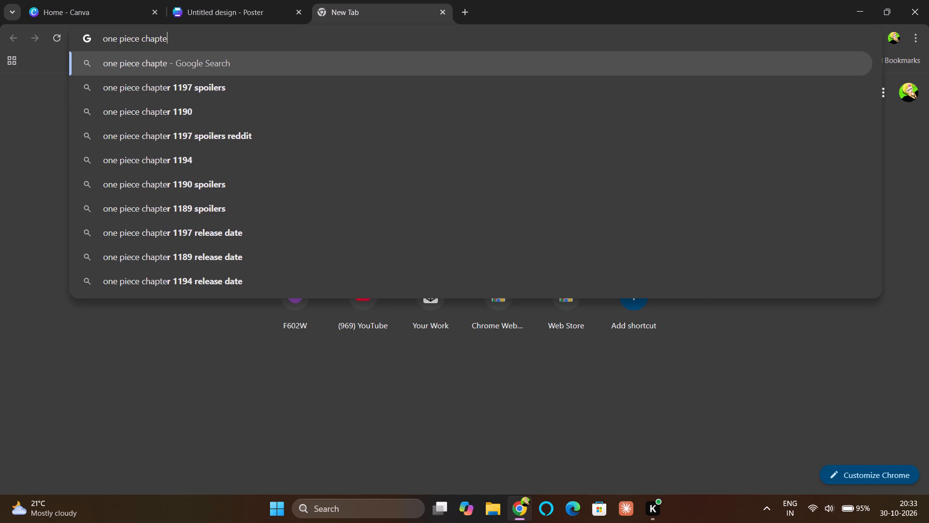
{"action": "key", "text": "BackSpace"}
{"action": "key", "text": "BackSpace"}
{"action": "key", "text": "BackSpace"}
{"action": "key", "text": "BackSpace"}
{"action": "type", "text": "ara"}
{"action": "key", "text": "Down"}
{"action": "key", "text": "BackSpace"}
{"action": "key", "text": "BackSpace"}
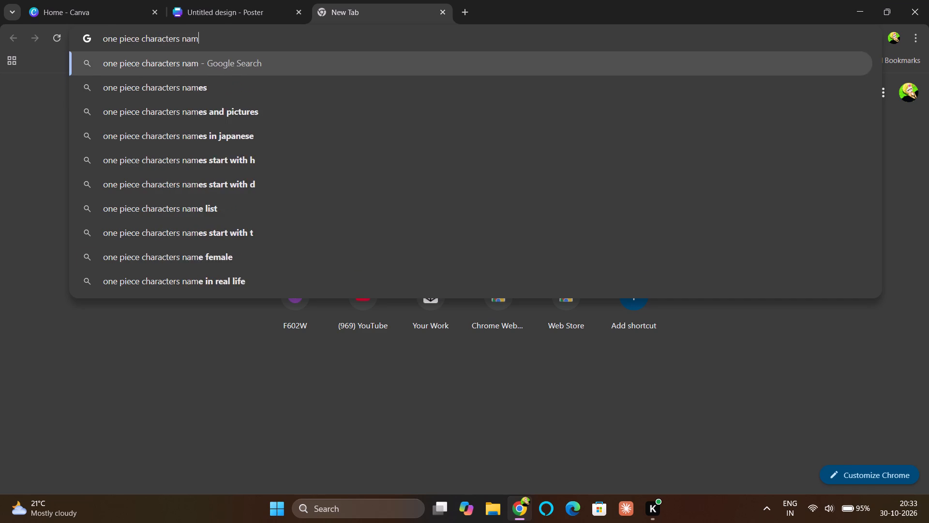
{"action": "key", "text": "BackSpace"}
{"action": "key", "text": "BackSpace"}
{"action": "key", "text": "BackSpace"}
{"action": "type", "text": "images png"}
{"action": "key", "text": "Return"}
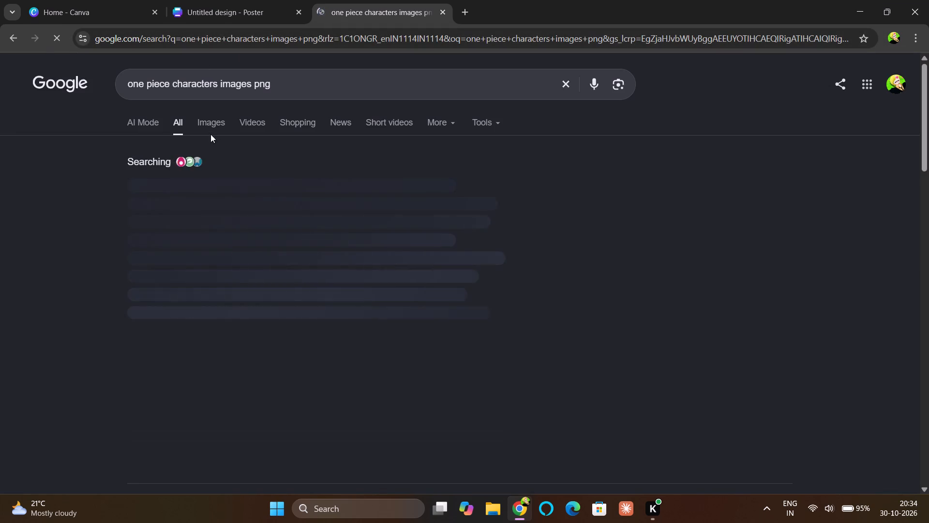
{"action": "left_click", "coordinate": [209, 125]}
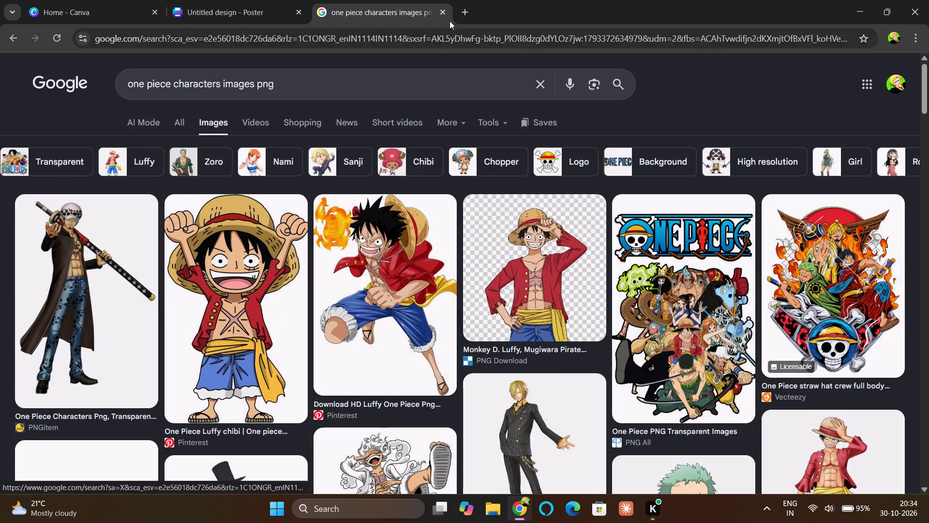
Find a background remover in another new tab and open the remove.bg upload page, without choosing a file.
{"action": "left_click", "coordinate": [462, 10]}
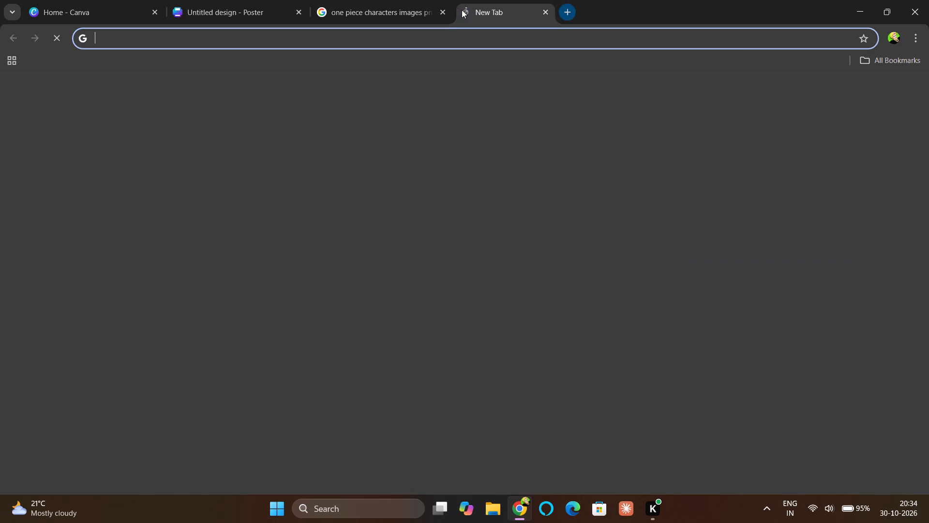
{"action": "left_click", "coordinate": [442, 40]}
{"action": "type", "text": "bg"}
{"action": "key", "text": "Return"}
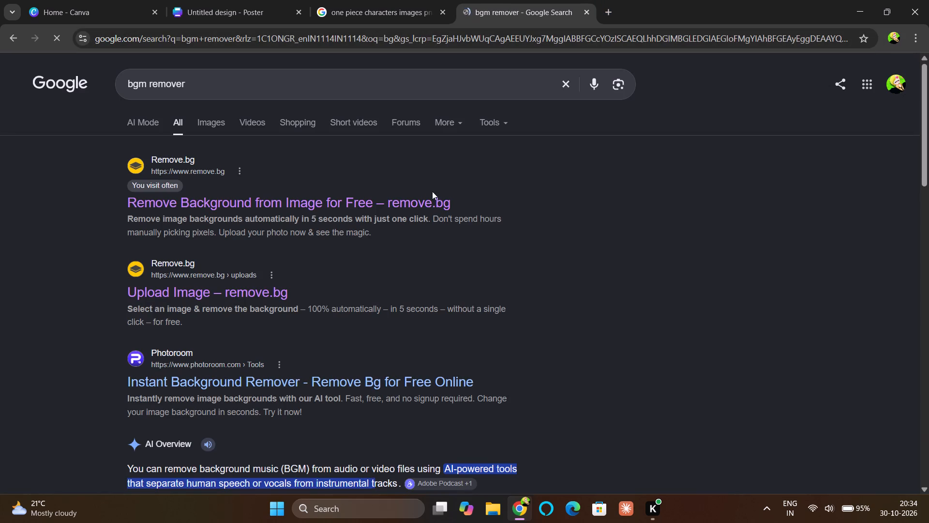
{"action": "left_click", "coordinate": [364, 207]}
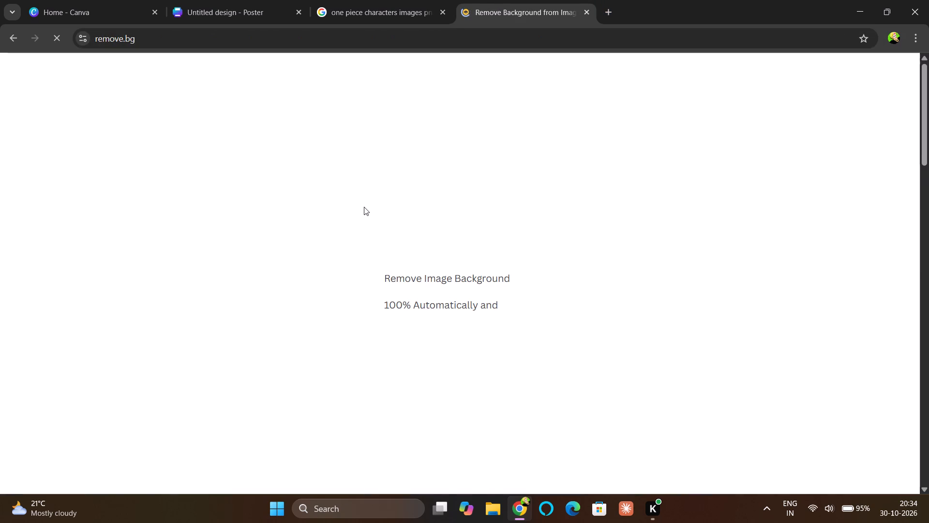
{"action": "left_click", "coordinate": [584, 337]}
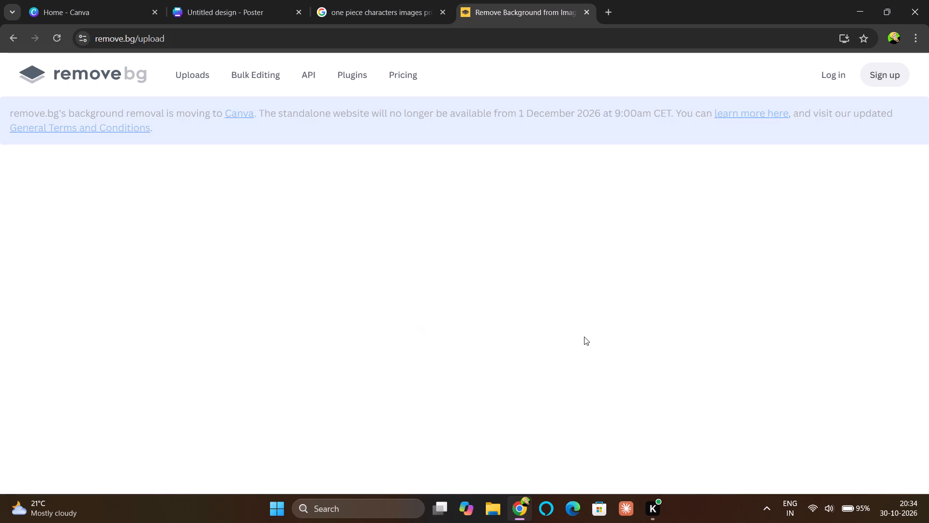
{"action": "left_click", "coordinate": [456, 14]}
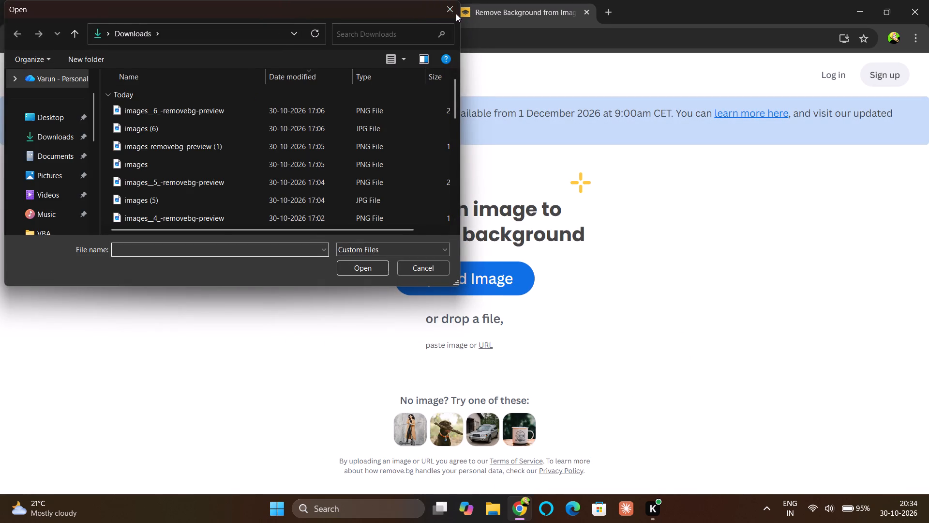
Return to the Google image results and examine the One Piece character pictures for ones suited to the poster.
{"action": "left_click", "coordinate": [414, 10]}
{"action": "scroll", "coordinate": [516, 292], "scroll_direction": "down", "scroll_amount": 1}
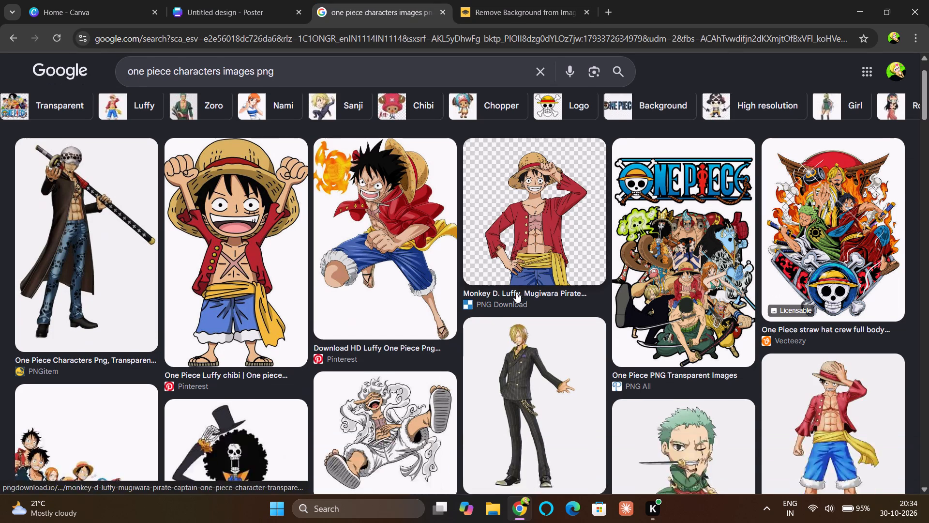
{"action": "scroll", "coordinate": [516, 292], "scroll_direction": "down", "scroll_amount": 2}
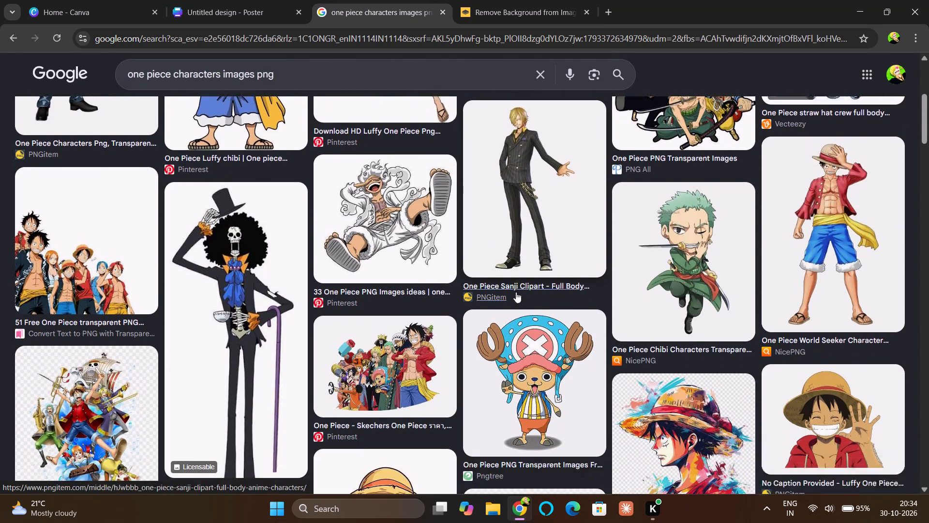
{"action": "scroll", "coordinate": [516, 292], "scroll_direction": "up", "scroll_amount": 1}
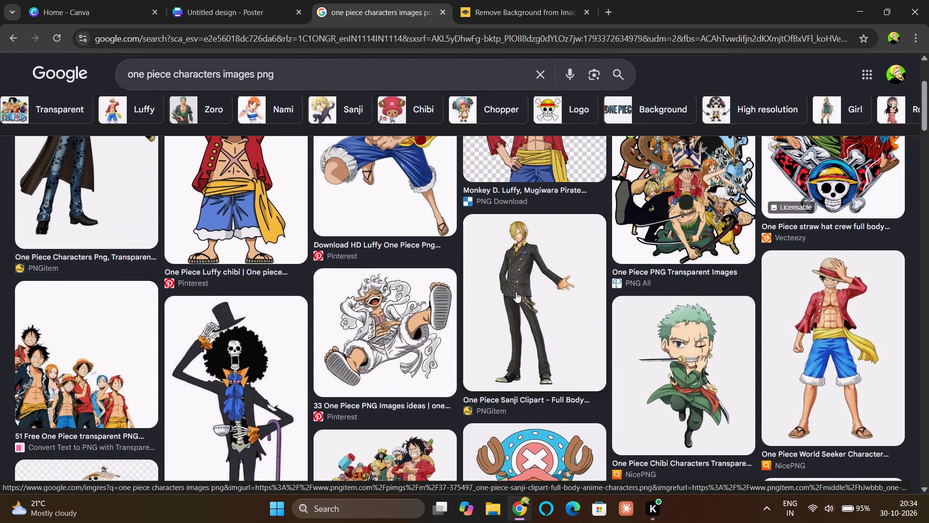
{"action": "scroll", "coordinate": [516, 292], "scroll_direction": "up", "scroll_amount": 1}
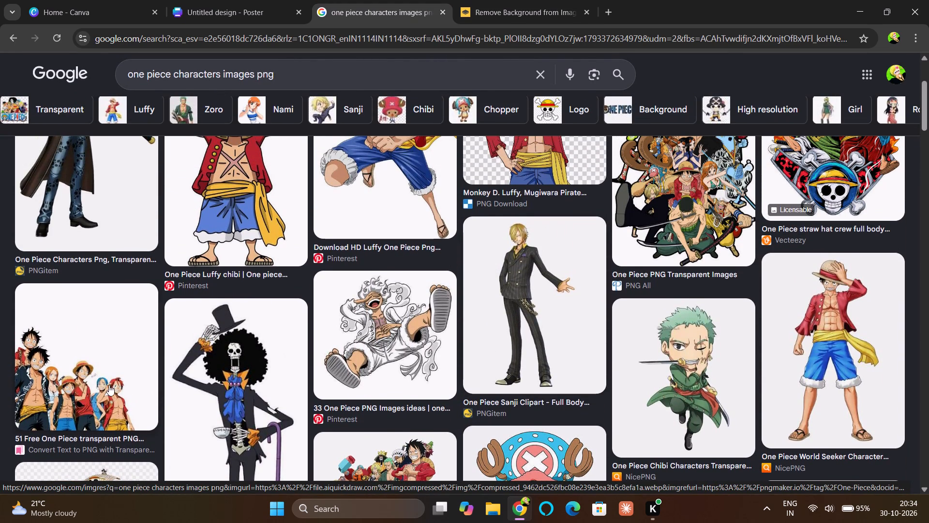
{"action": "scroll", "coordinate": [193, 367], "scroll_direction": "up", "scroll_amount": 3}
{"action": "scroll", "coordinate": [193, 367], "scroll_direction": "down", "scroll_amount": 2}
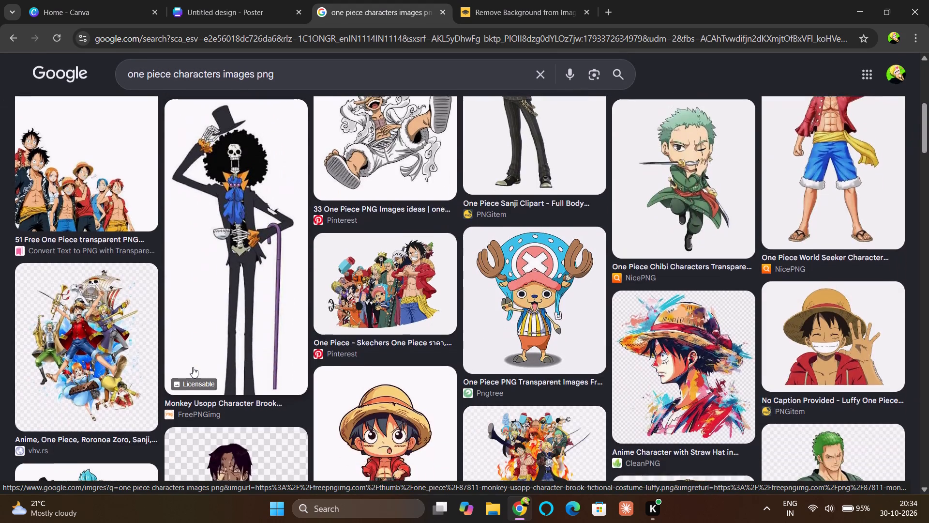
{"action": "scroll", "coordinate": [193, 367], "scroll_direction": "down", "scroll_amount": 5}
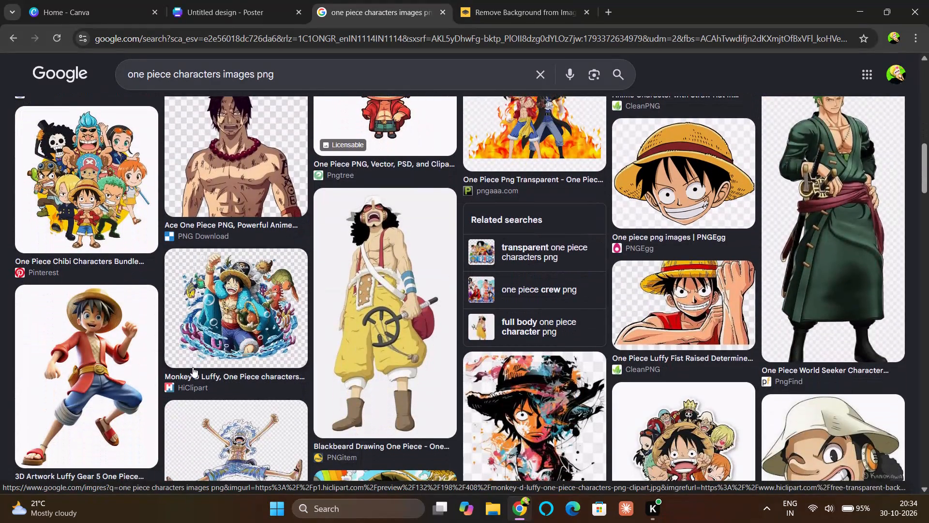
{"action": "scroll", "coordinate": [193, 367], "scroll_direction": "down", "scroll_amount": 3}
{"action": "scroll", "coordinate": [193, 367], "scroll_direction": "up", "scroll_amount": 2}
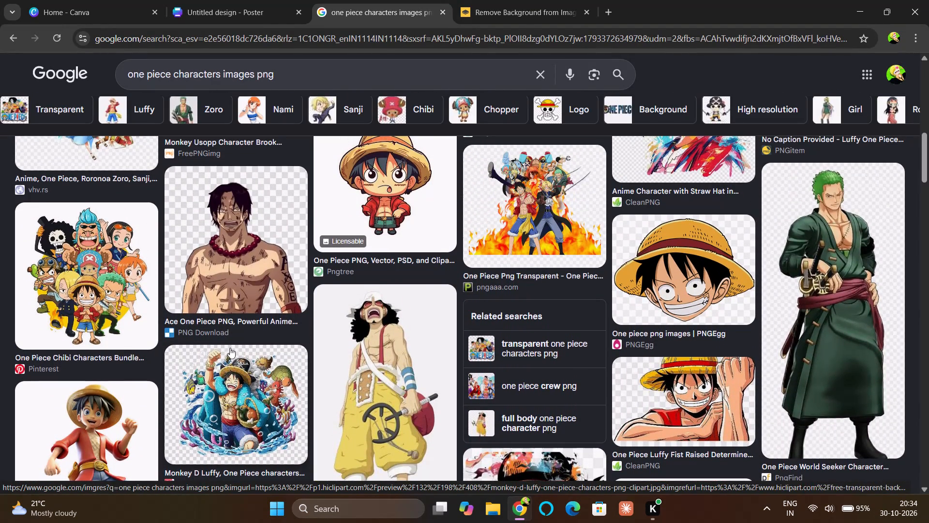
{"action": "right_click", "coordinate": [825, 299]}
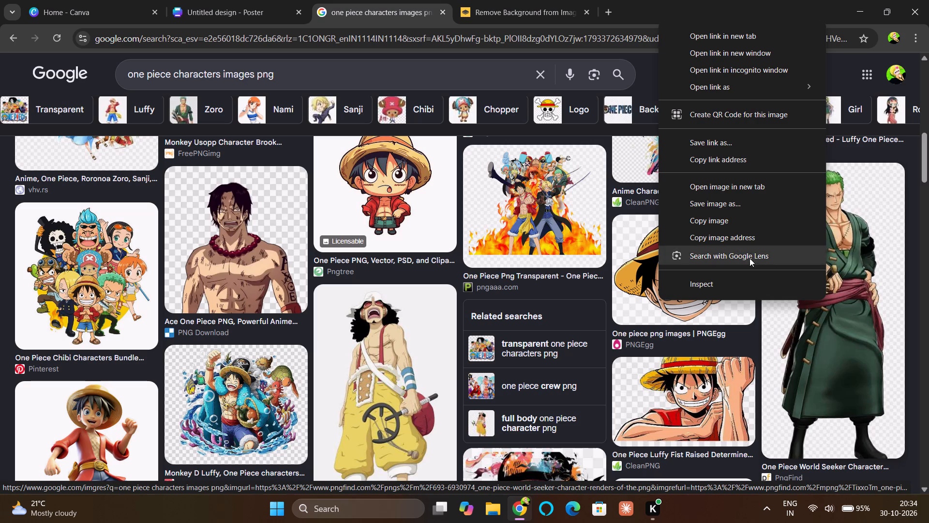
{"action": "left_click", "coordinate": [892, 182]}
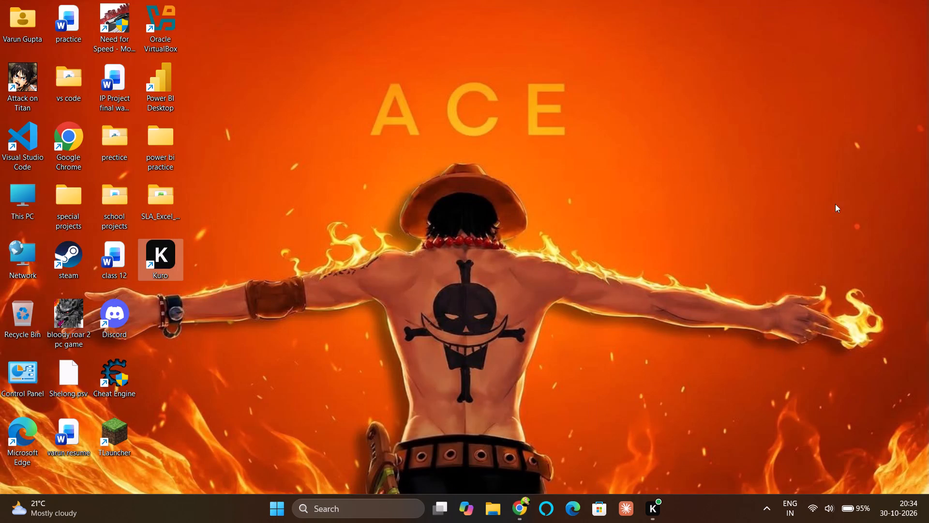
In File Explorer, delete all of today's "images" files and their removebg previews from the Downloads folder, keeping rea-main.
{"action": "double_click", "coordinate": [29, 195]}
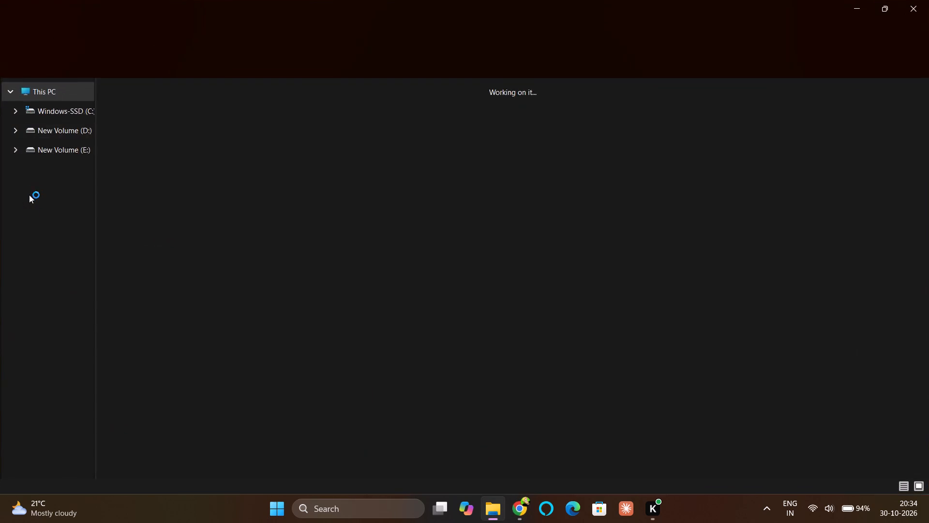
{"action": "left_click", "coordinate": [52, 190]}
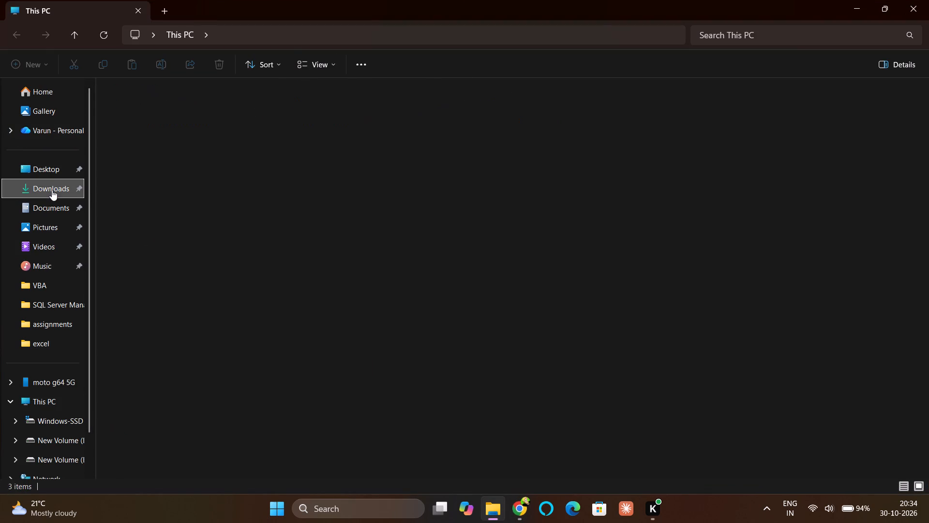
{"action": "left_click_drag", "start_coordinate": [483, 118], "coordinate": [356, 229]}
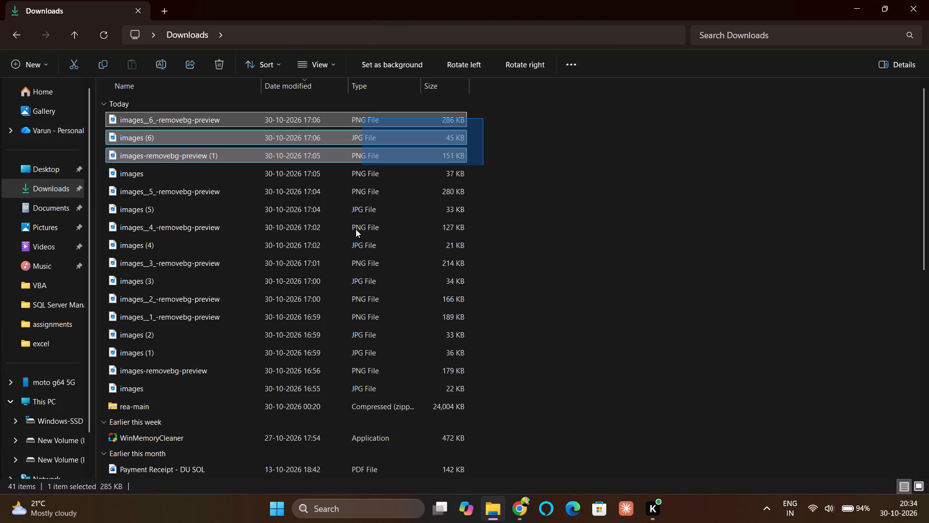
{"action": "left_click_drag", "start_coordinate": [356, 229], "coordinate": [323, 393]}
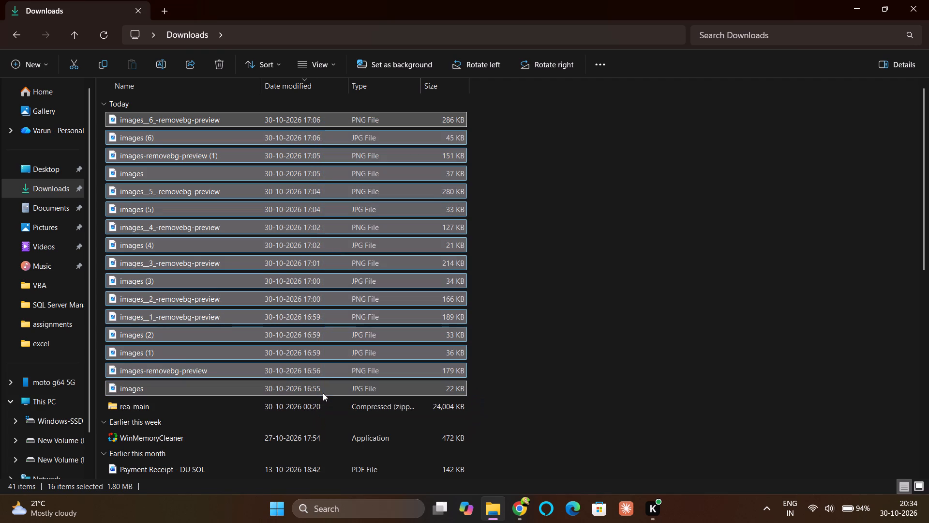
{"action": "key", "text": "Delete"}
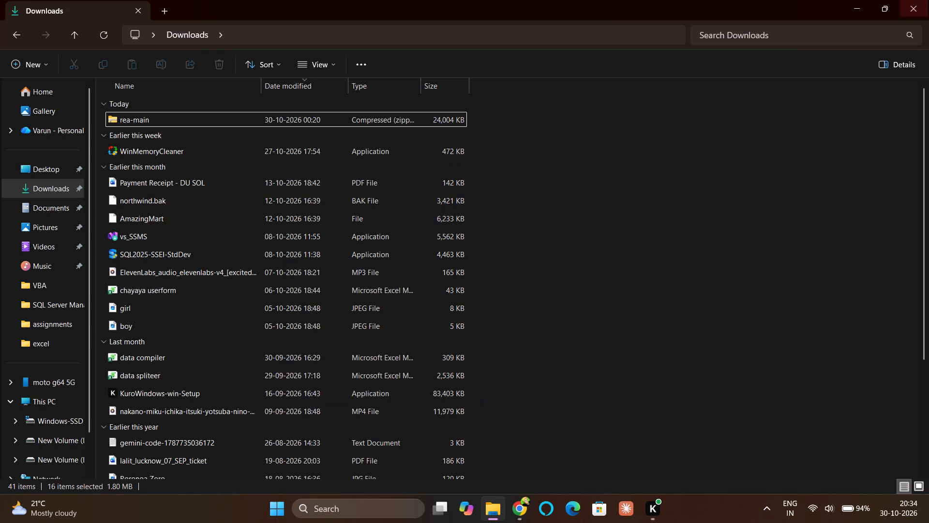
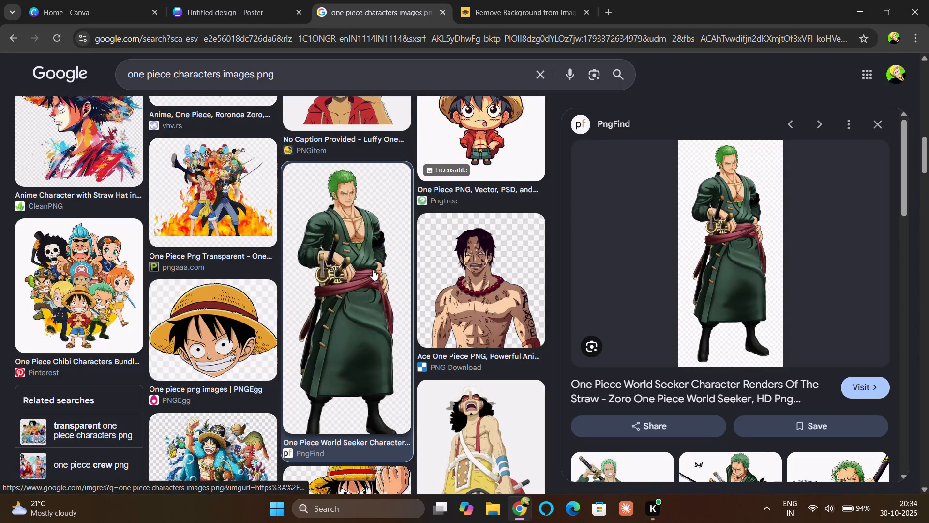
Save the full-body green-robed Zoro image from the Google results to Downloads as images.jpg.
{"action": "right_click", "coordinate": [373, 269]}
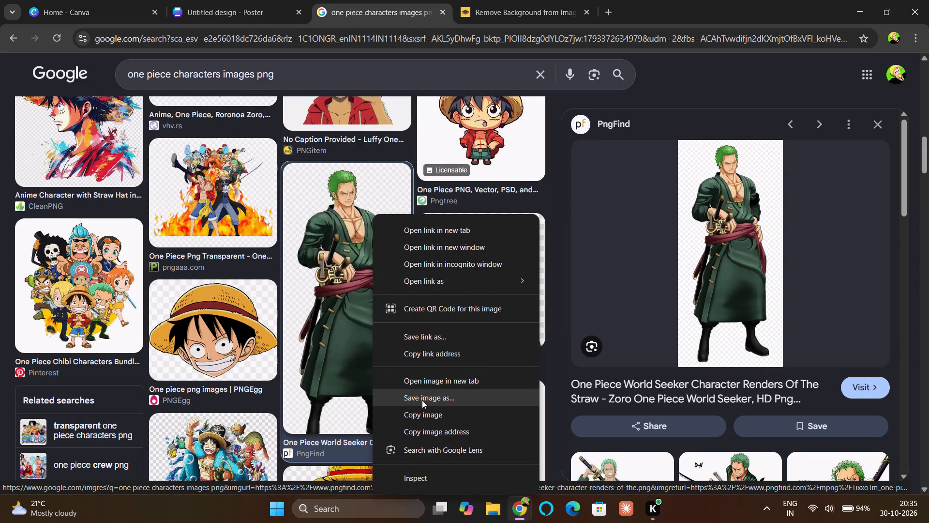
{"action": "left_click", "coordinate": [422, 400]}
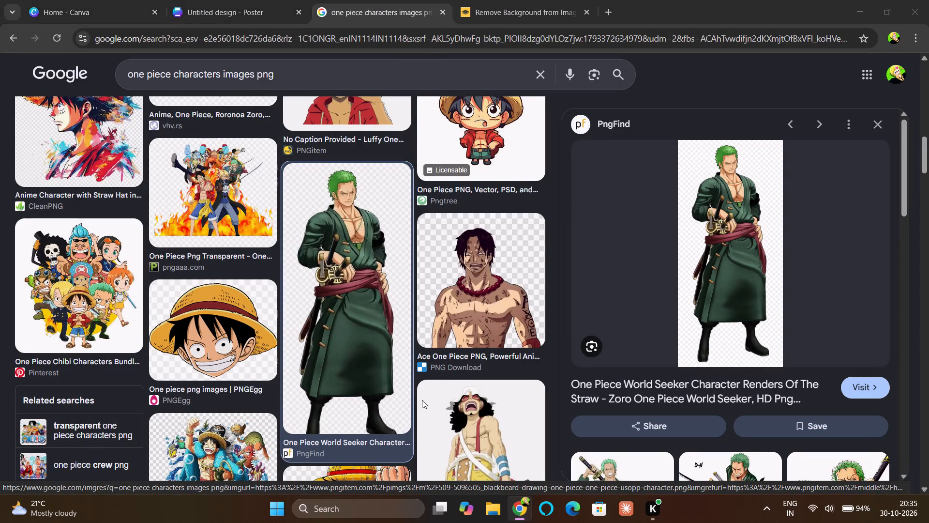
{"action": "key", "text": "Return"}
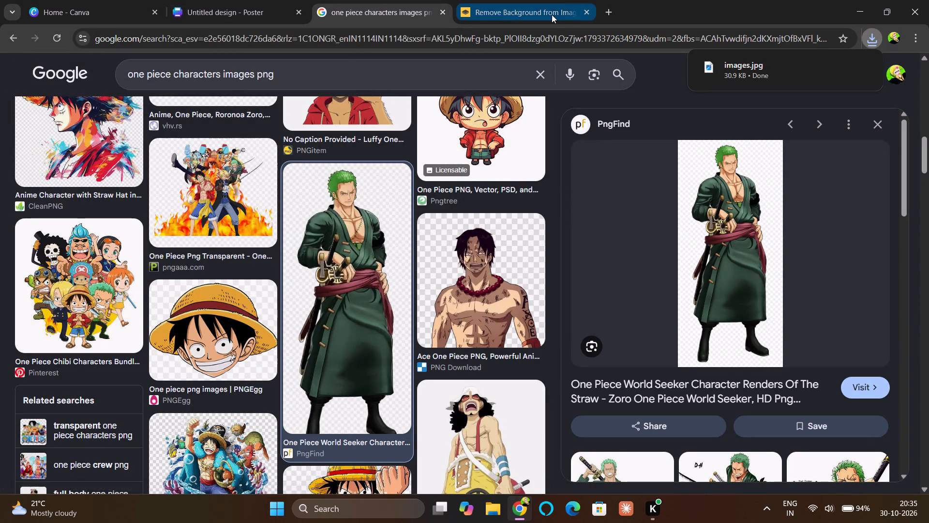
Upload the images JPG of Zoro from Downloads to remove.bg for background removal.
{"action": "left_click", "coordinate": [552, 15]}
{"action": "left_click", "coordinate": [448, 282]}
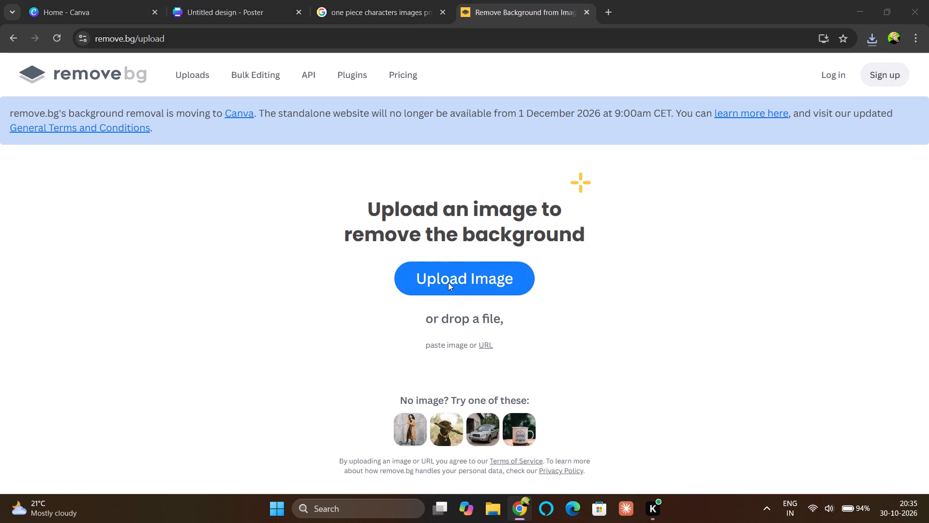
{"action": "left_click", "coordinate": [240, 112]}
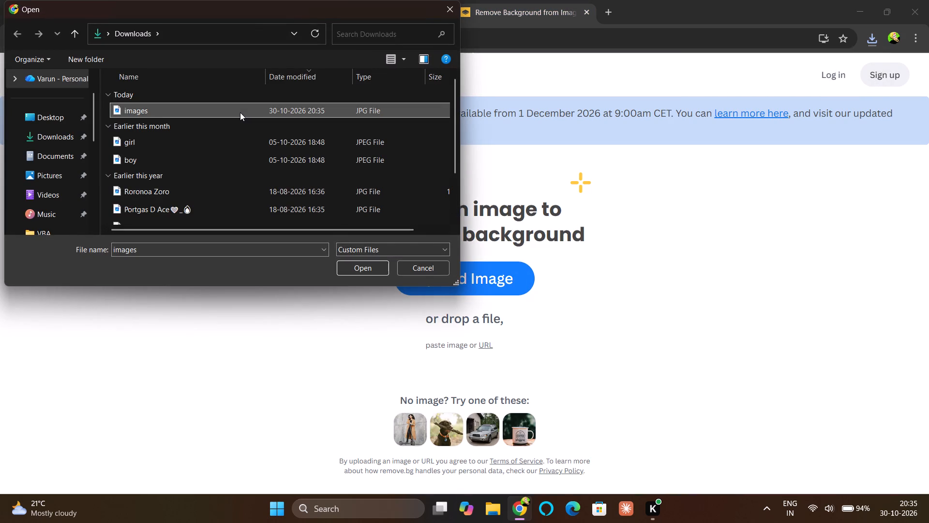
{"action": "key", "text": "Return"}
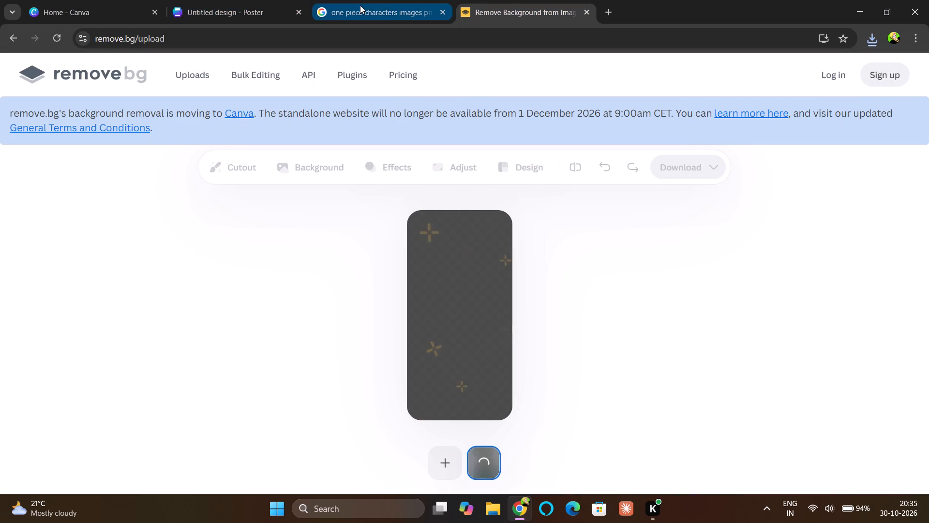
Search Google in a new tab for "one piece background" and show the image results.
{"action": "left_click", "coordinate": [606, 5]}
{"action": "left_click", "coordinate": [530, 39]}
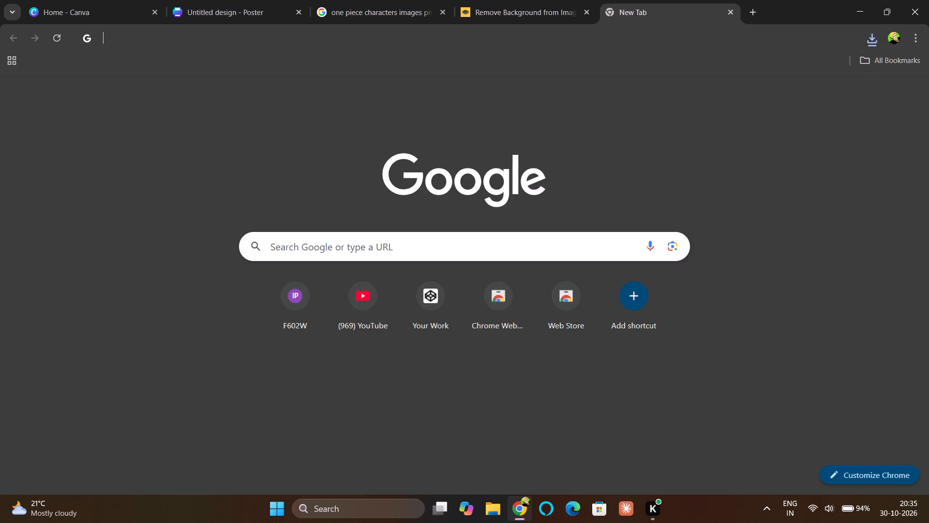
{"action": "type", "text": "one peo"}
{"action": "key", "text": "BackSpace"}
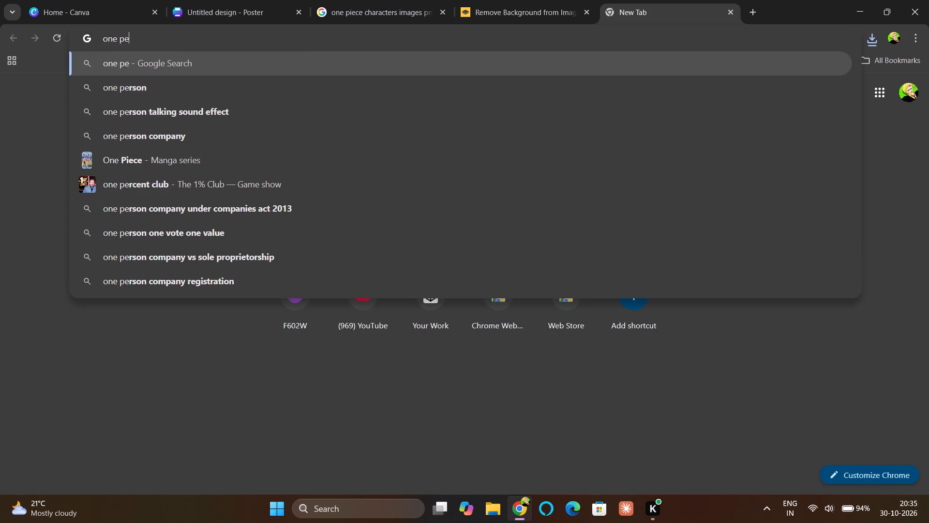
{"action": "type", "text": "ide"}
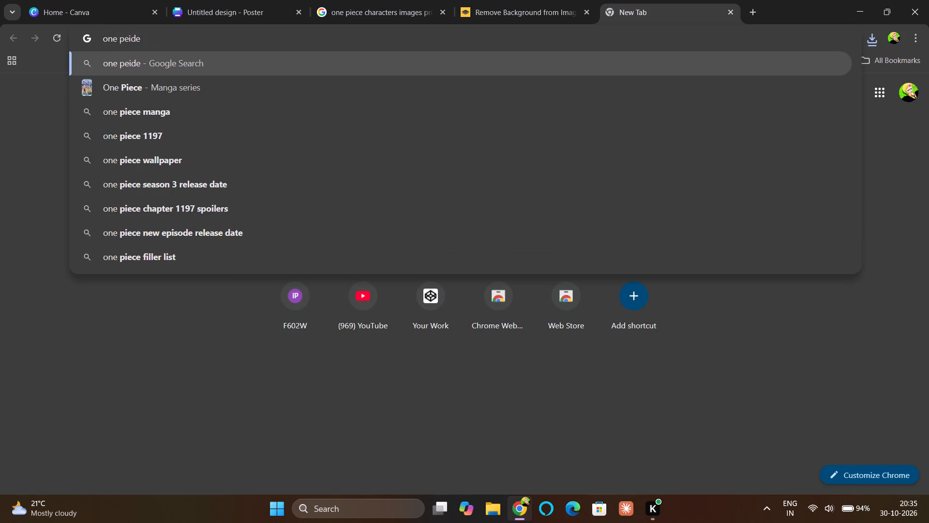
{"action": "key", "text": "Down"}
{"action": "key", "text": "space"}
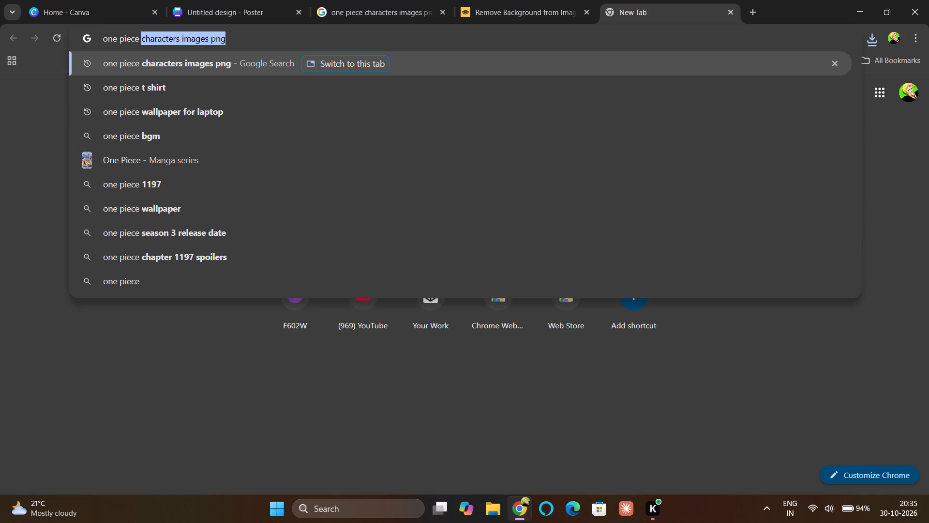
{"action": "type", "text": "backg"}
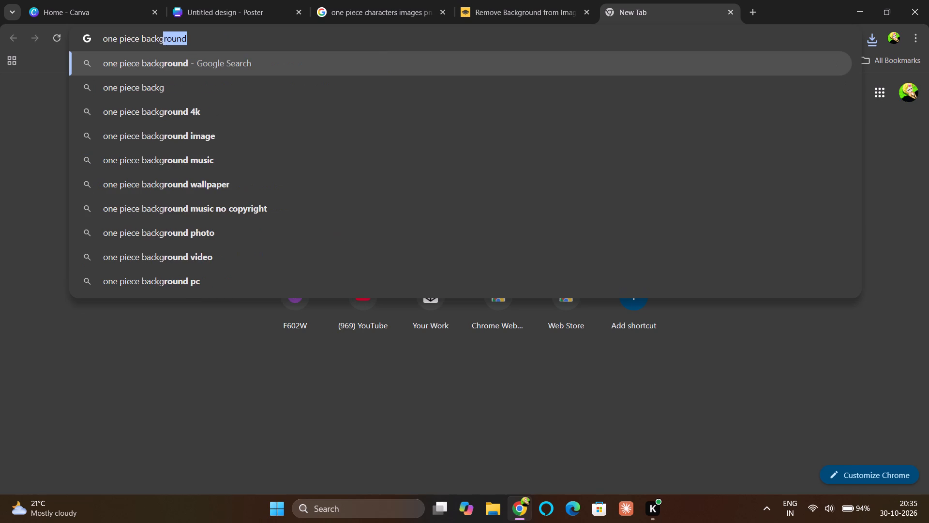
{"action": "key", "text": "Return"}
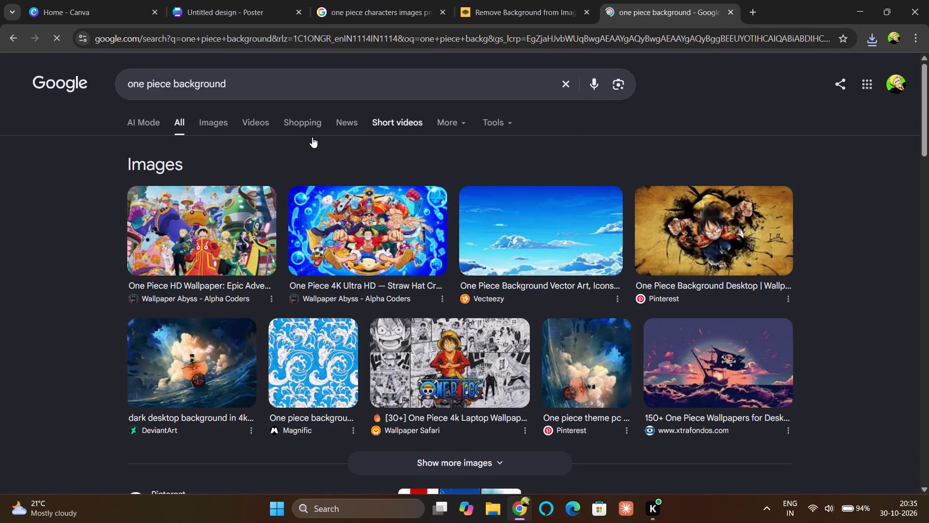
{"action": "left_click", "coordinate": [204, 122]}
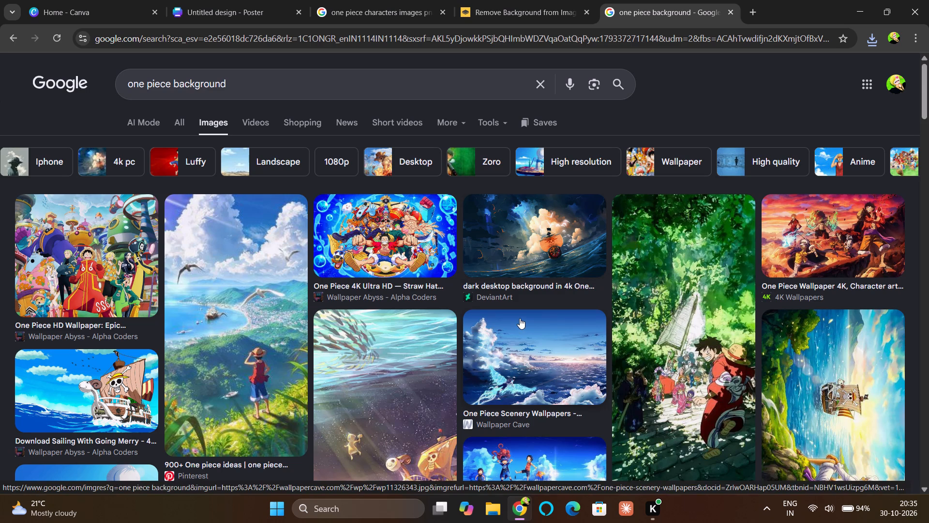
Examine the One Piece background image results for one suited to the poster.
{"action": "scroll", "coordinate": [520, 318], "scroll_direction": "down", "scroll_amount": 4}
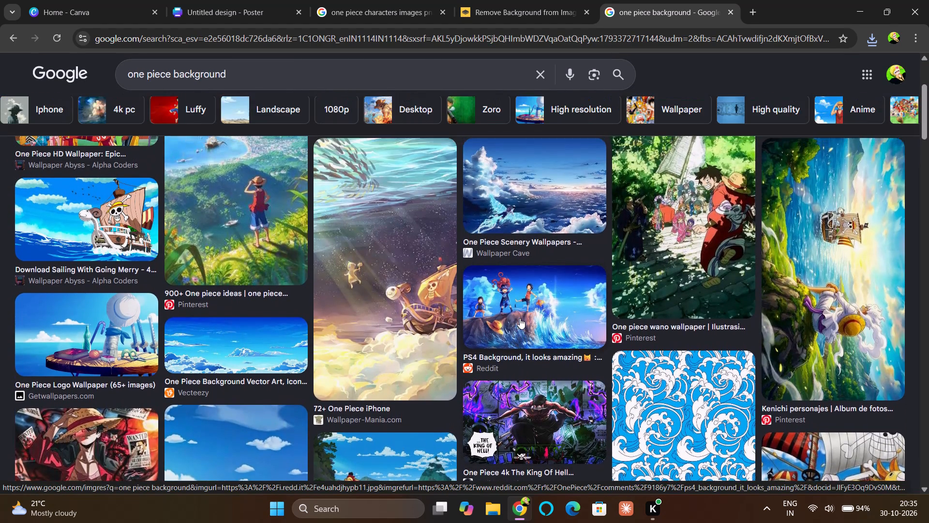
{"action": "scroll", "coordinate": [520, 318], "scroll_direction": "down", "scroll_amount": 2}
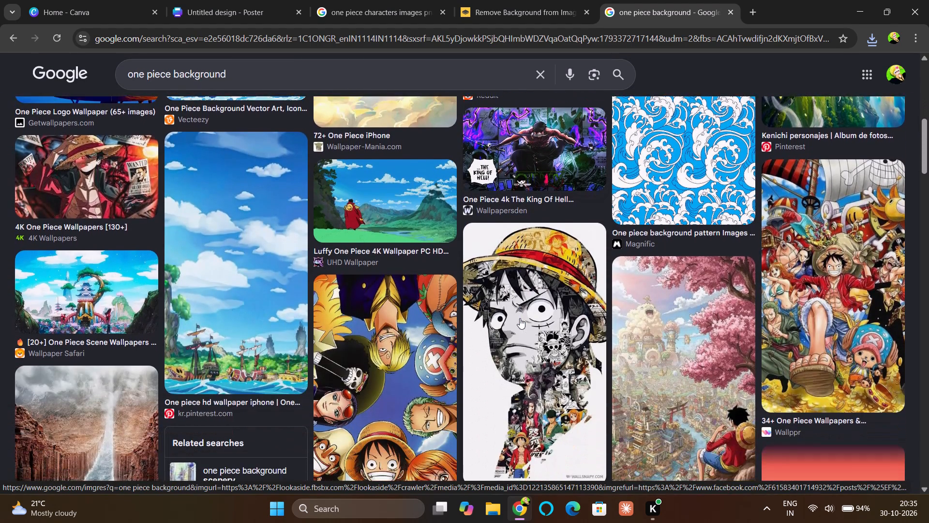
{"action": "scroll", "coordinate": [520, 318], "scroll_direction": "down", "scroll_amount": 2}
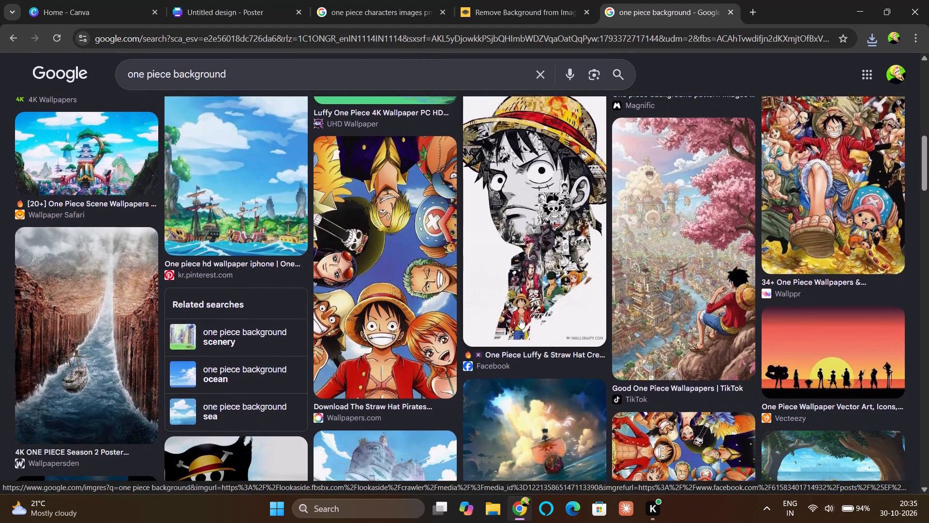
{"action": "scroll", "coordinate": [520, 318], "scroll_direction": "down", "scroll_amount": 1}
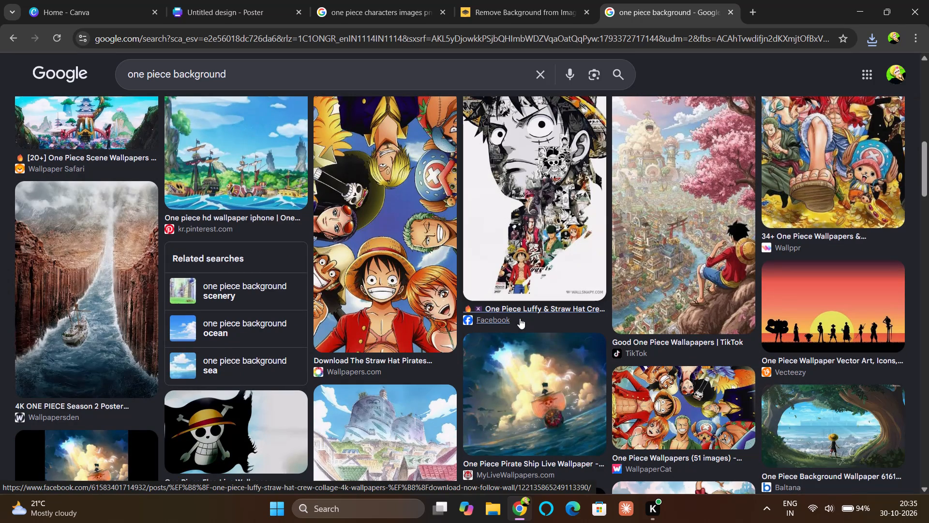
{"action": "scroll", "coordinate": [520, 318], "scroll_direction": "down", "scroll_amount": 3}
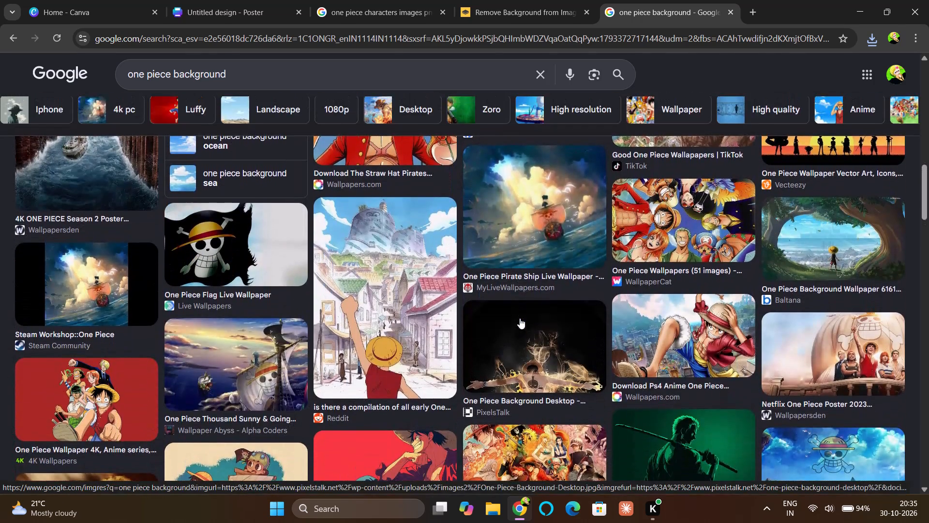
{"action": "scroll", "coordinate": [520, 318], "scroll_direction": "down", "scroll_amount": 1}
From the images related to the Vecteezy sky background, save Pinterest's blue "One piece wallpaper Luffy and ace" image to Downloads.
{"action": "left_click", "coordinate": [513, 242]}
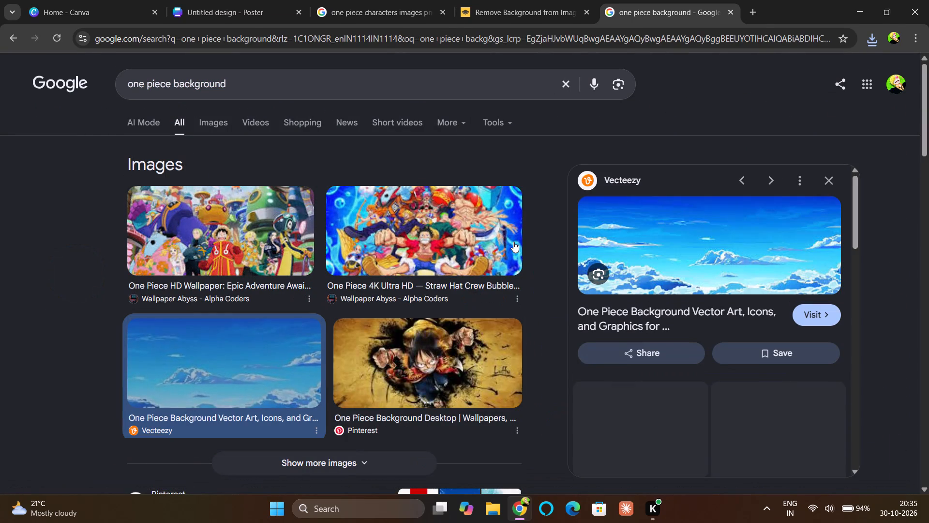
{"action": "scroll", "coordinate": [688, 355], "scroll_direction": "down", "scroll_amount": 1}
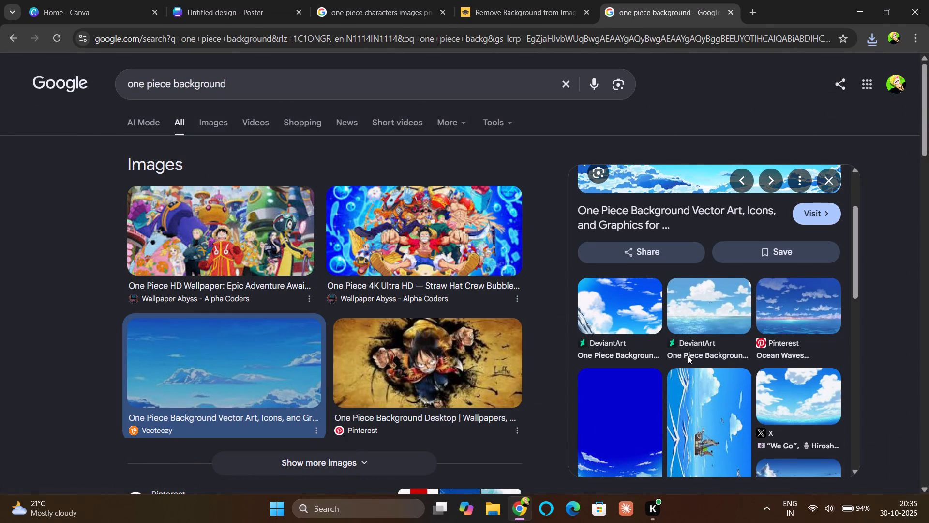
{"action": "scroll", "coordinate": [688, 355], "scroll_direction": "down", "scroll_amount": 1}
{"action": "scroll", "coordinate": [727, 342], "scroll_direction": "down", "scroll_amount": 2}
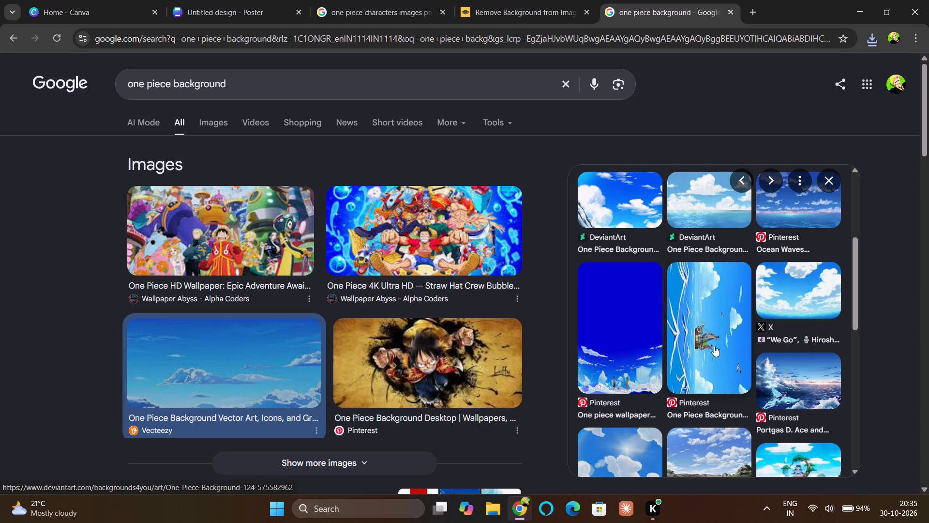
{"action": "left_click", "coordinate": [640, 357]}
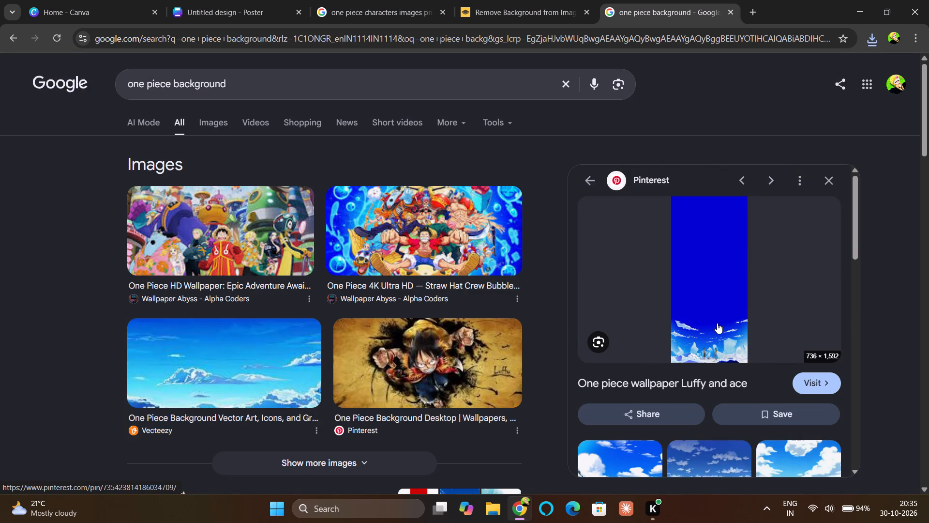
{"action": "right_click", "coordinate": [717, 323]}
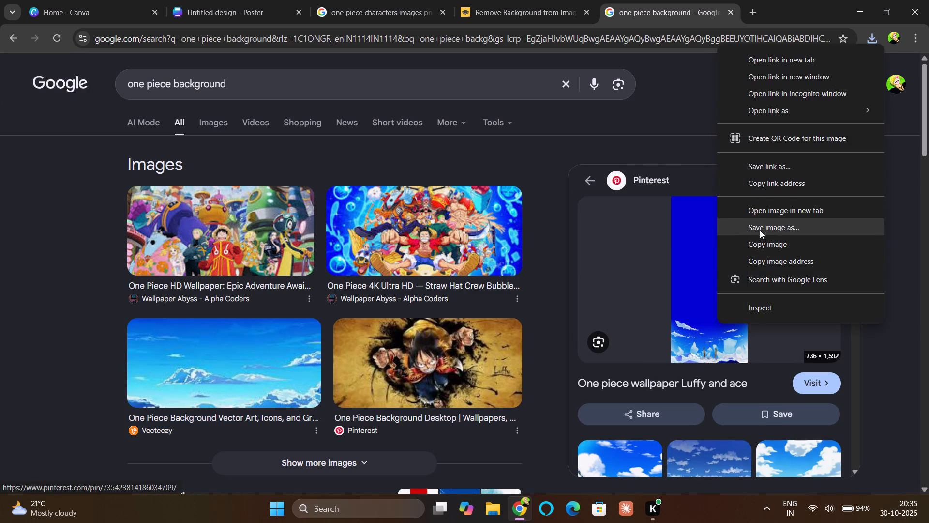
{"action": "left_click", "coordinate": [760, 229]}
{"action": "key", "text": "Return"}
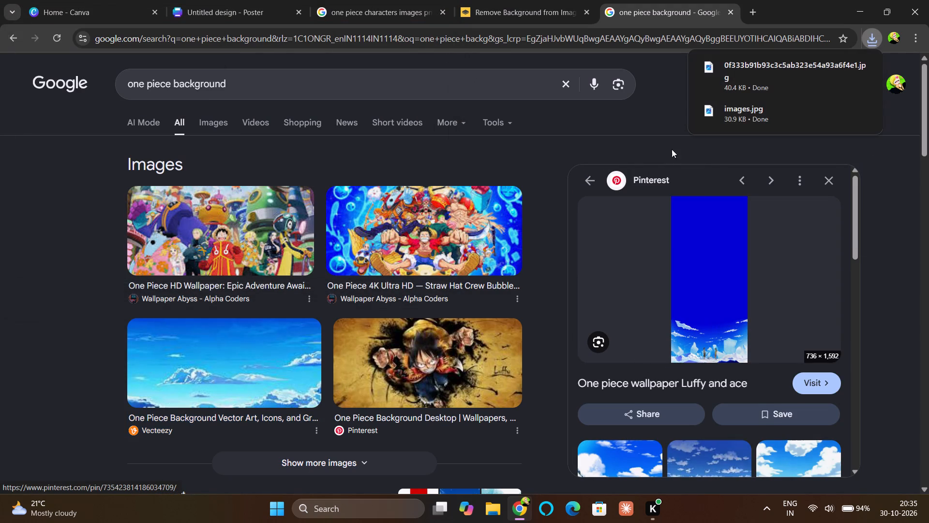
In the Canva poster design, upload the blue-sky wallpaper file 0f333b91b93c3c5ab323e54a93a6f4e1 from Downloads.
{"action": "left_click", "coordinate": [258, 16]}
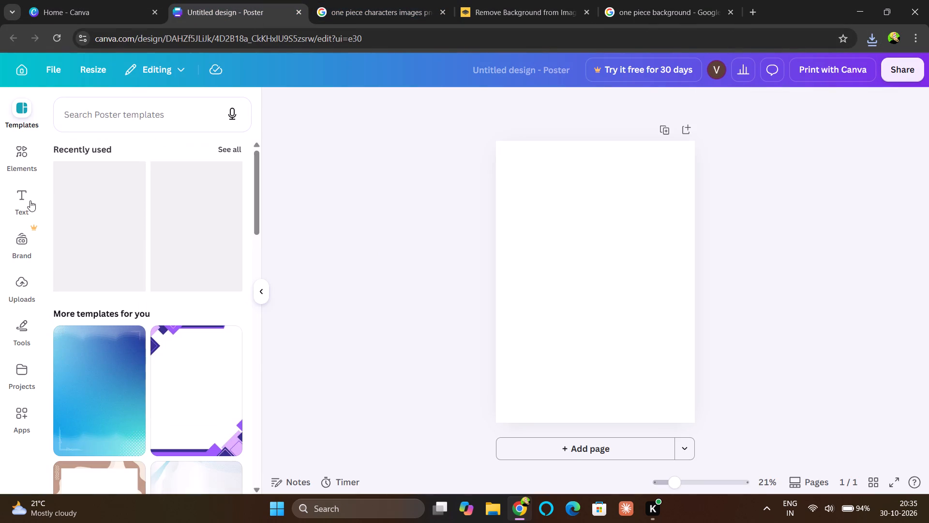
{"action": "left_click", "coordinate": [25, 294]}
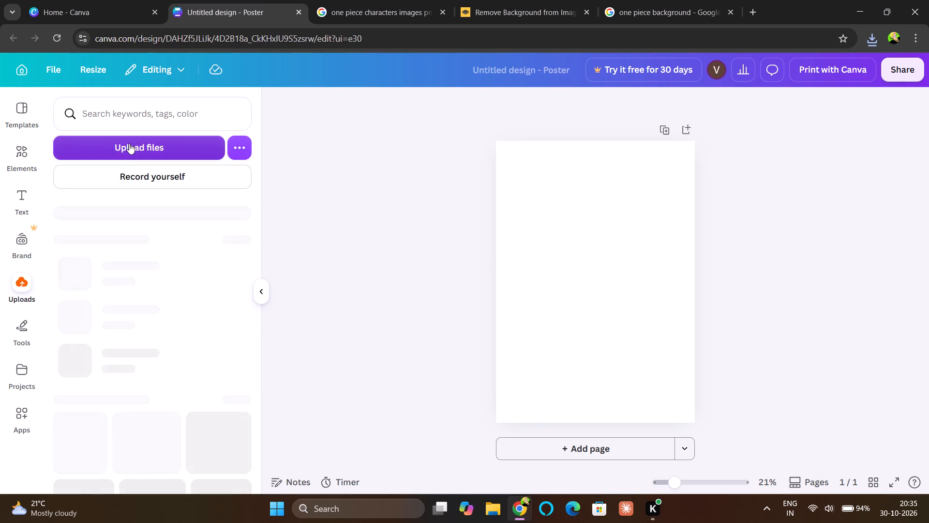
{"action": "left_click", "coordinate": [129, 145]}
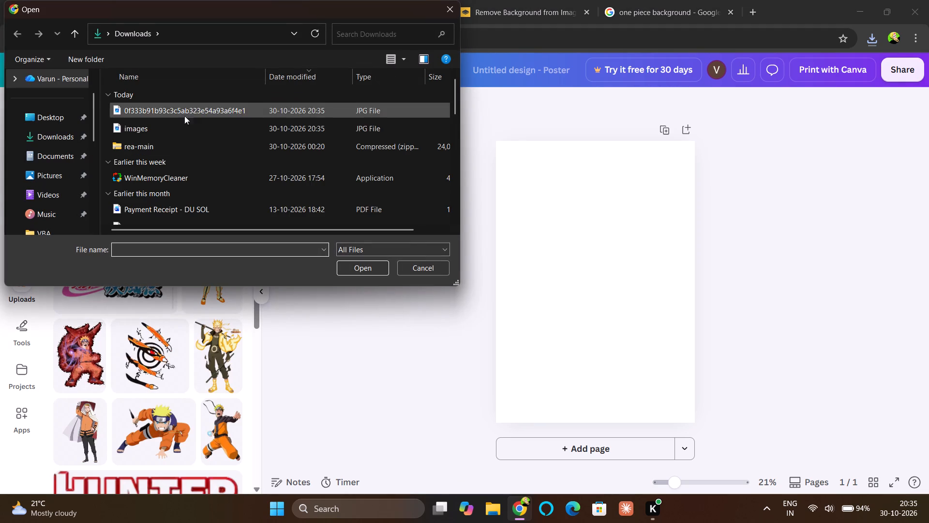
{"action": "left_click", "coordinate": [182, 111]}
{"action": "key", "text": "Return"}
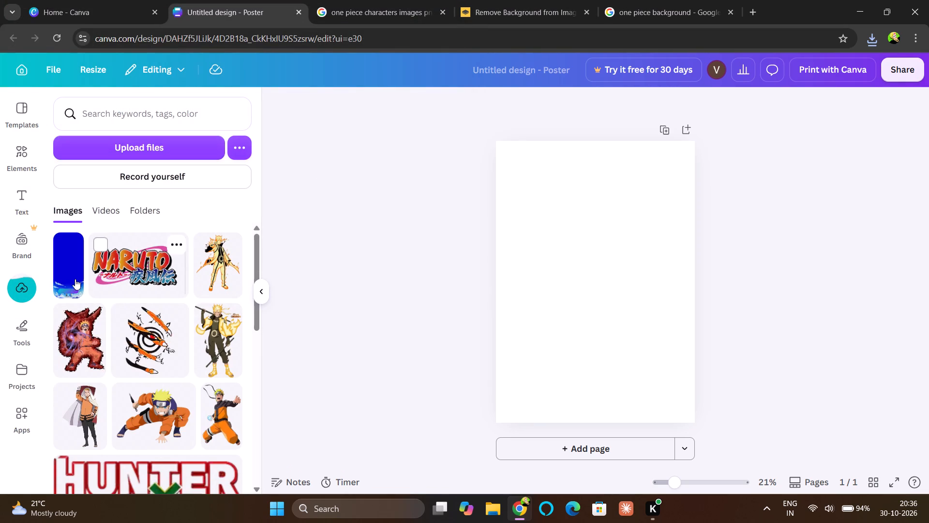
Place the uploaded blue-sky wallpaper on the poster page, enlarge it to slightly more than the page height, and centre it horizontally.
{"action": "left_click", "coordinate": [74, 278]}
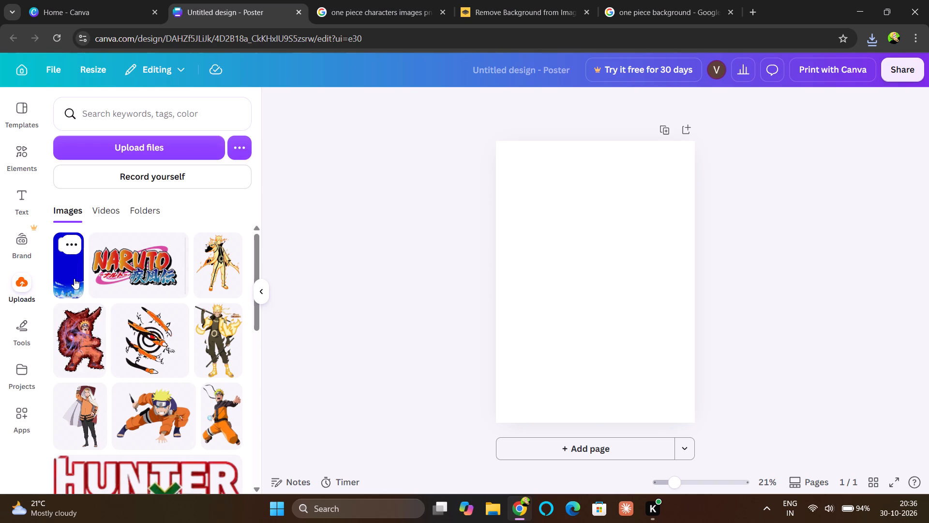
{"action": "left_click_drag", "start_coordinate": [607, 300], "coordinate": [604, 330]}
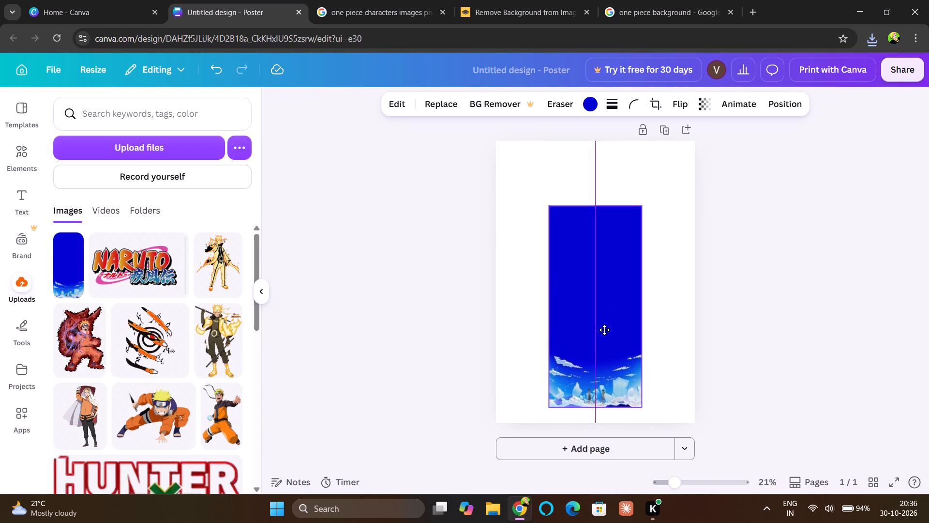
{"action": "left_click_drag", "start_coordinate": [604, 330], "coordinate": [552, 261]}
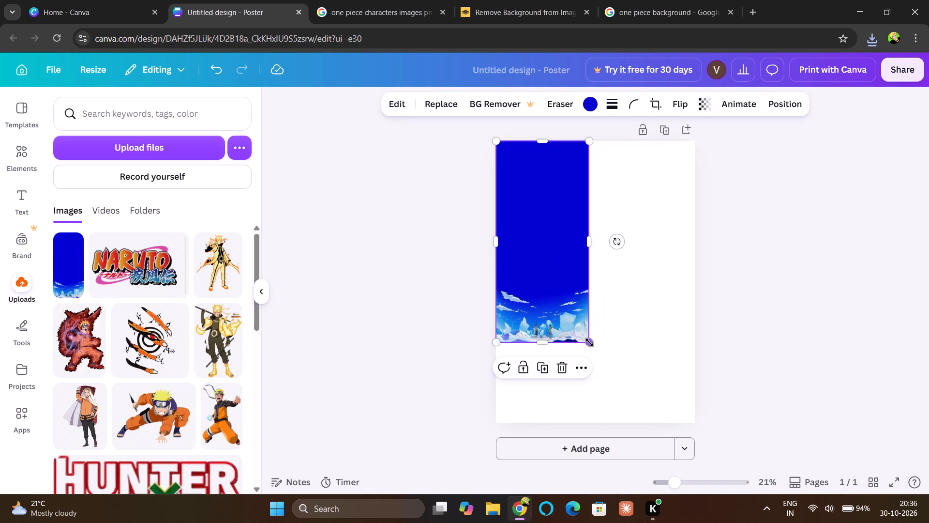
{"action": "left_click_drag", "start_coordinate": [589, 342], "coordinate": [764, 522]}
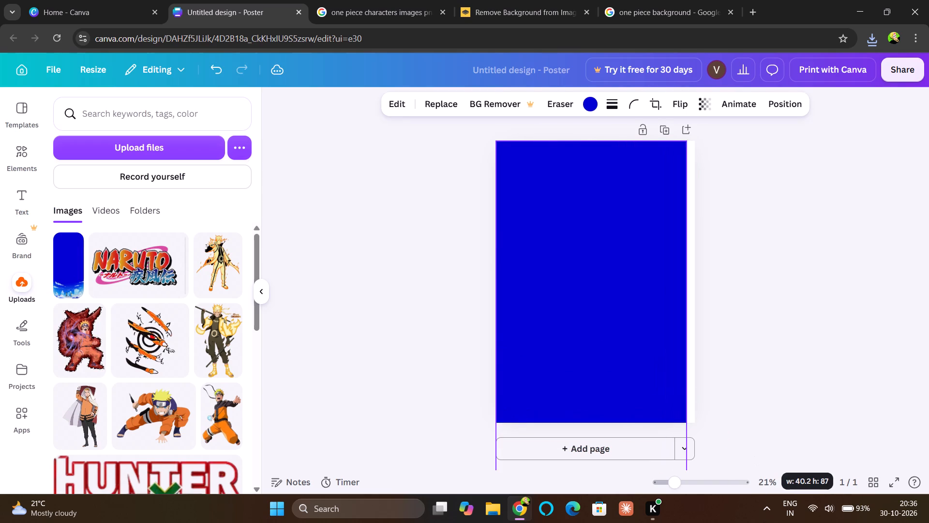
{"action": "left_click_drag", "start_coordinate": [764, 522], "coordinate": [719, 392]}
{"action": "left_click_drag", "start_coordinate": [574, 322], "coordinate": [605, 321]}
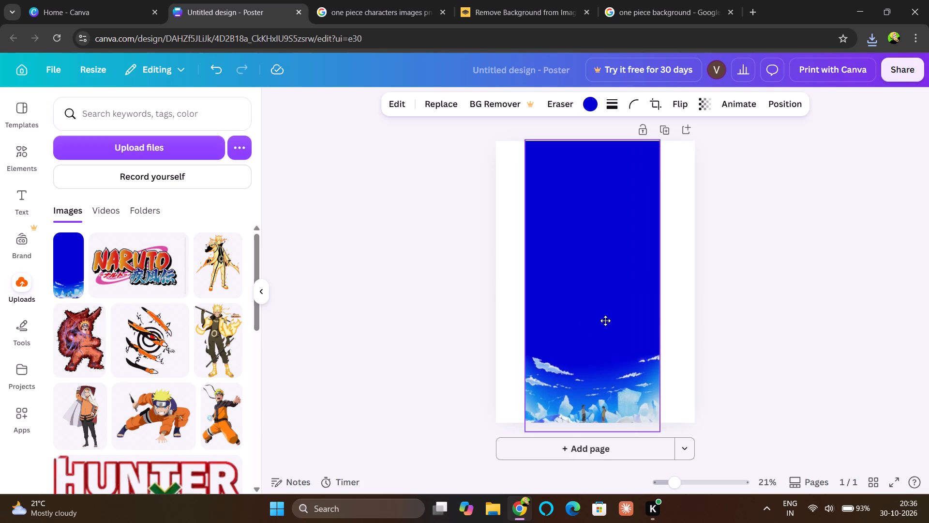
{"action": "left_click_drag", "start_coordinate": [605, 321], "coordinate": [604, 322]}
Extend both sides of the blue-sky wallpaper to the page edges so it covers the poster's full width.
{"action": "left_click_drag", "start_coordinate": [665, 293], "coordinate": [689, 291]}
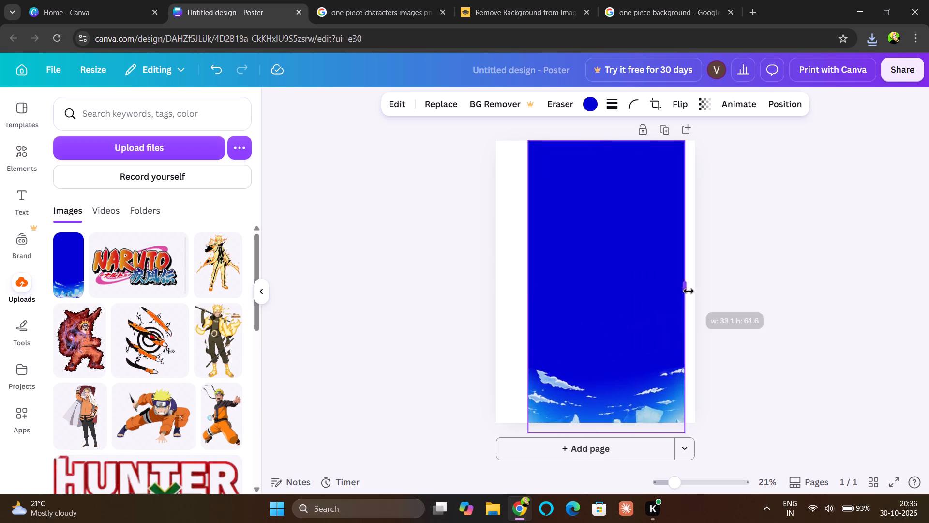
{"action": "left_click_drag", "start_coordinate": [689, 291], "coordinate": [697, 290]}
{"action": "left_click_drag", "start_coordinate": [528, 286], "coordinate": [491, 287]}
{"action": "left_click_drag", "start_coordinate": [492, 287], "coordinate": [498, 288]}
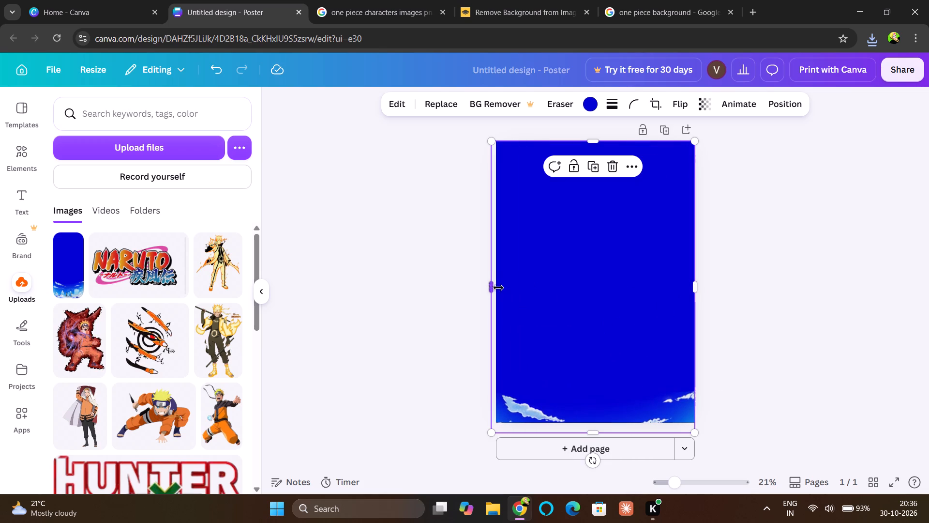
Shift the blue-sky wallpaper upward and enlarge it so the ice scenery with the two figures sits on the page's bottom edge.
{"action": "left_click_drag", "start_coordinate": [498, 288], "coordinate": [500, 288]}
{"action": "left_click_drag", "start_coordinate": [576, 277], "coordinate": [574, 236]}
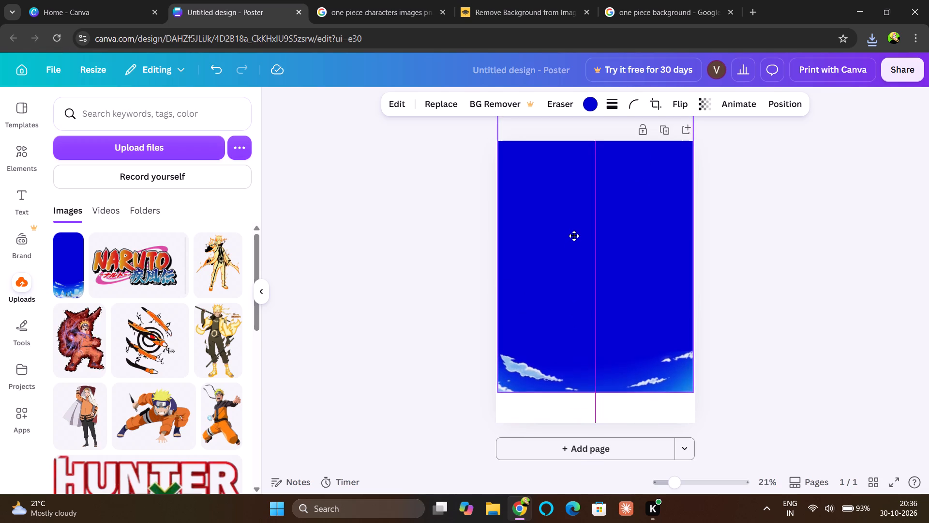
{"action": "left_click_drag", "start_coordinate": [574, 236], "coordinate": [574, 193]}
{"action": "left_click_drag", "start_coordinate": [596, 347], "coordinate": [600, 432]}
{"action": "left_click_drag", "start_coordinate": [610, 355], "coordinate": [606, 323]}
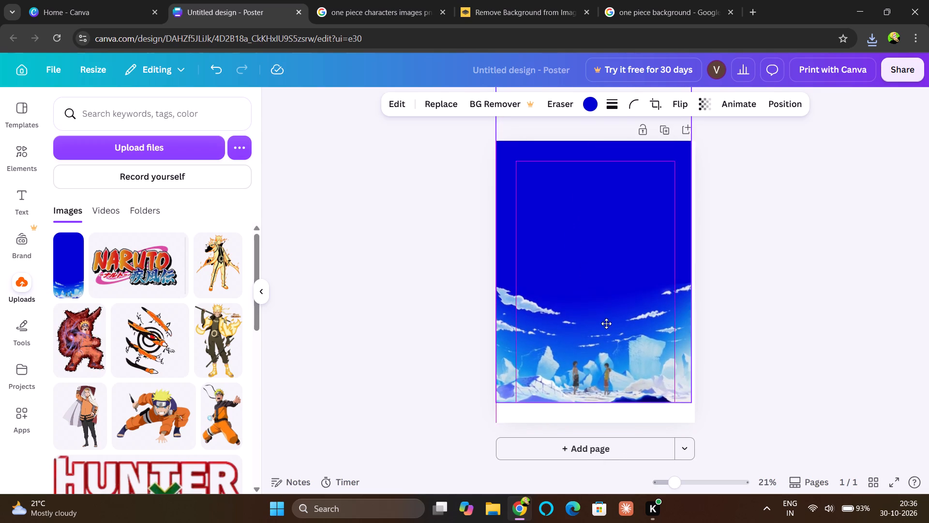
{"action": "left_click_drag", "start_coordinate": [606, 323], "coordinate": [604, 293]}
{"action": "left_click_drag", "start_coordinate": [597, 375], "coordinate": [599, 400]}
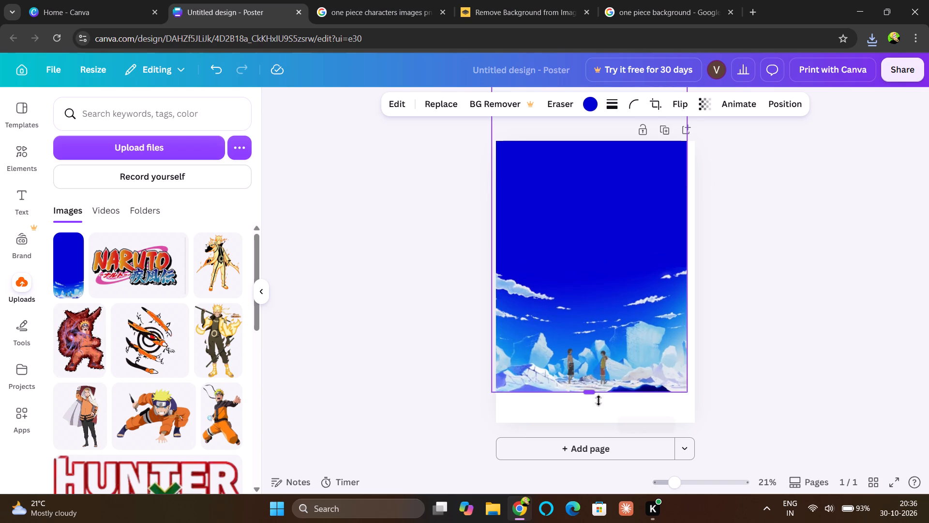
{"action": "left_click_drag", "start_coordinate": [599, 400], "coordinate": [613, 422]}
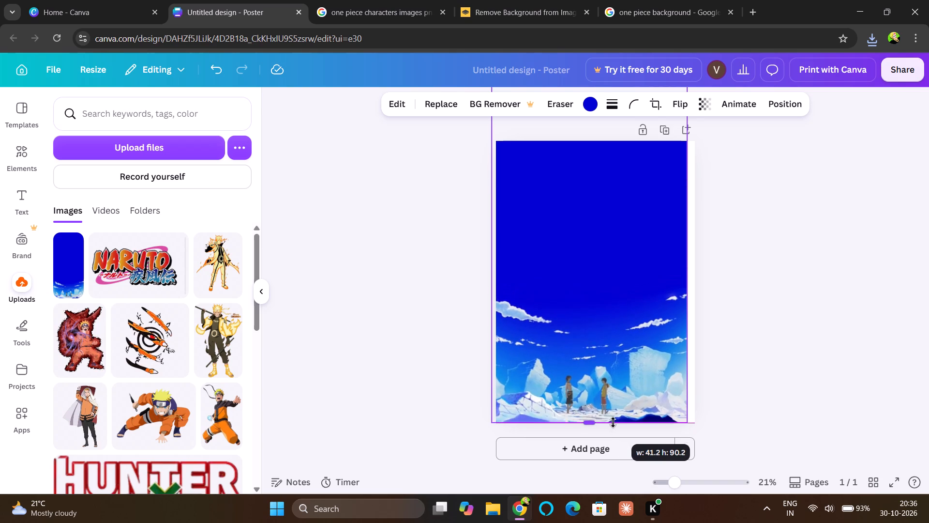
{"action": "left_click_drag", "start_coordinate": [613, 422], "coordinate": [614, 423]}
{"action": "left_click", "coordinate": [733, 275]}
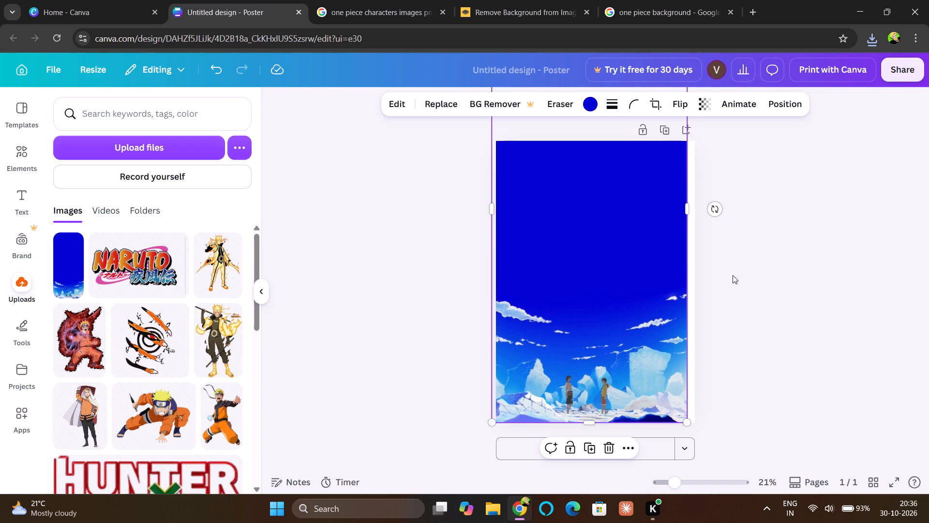
{"action": "scroll", "coordinate": [632, 258], "scroll_direction": "up", "scroll_amount": 1}
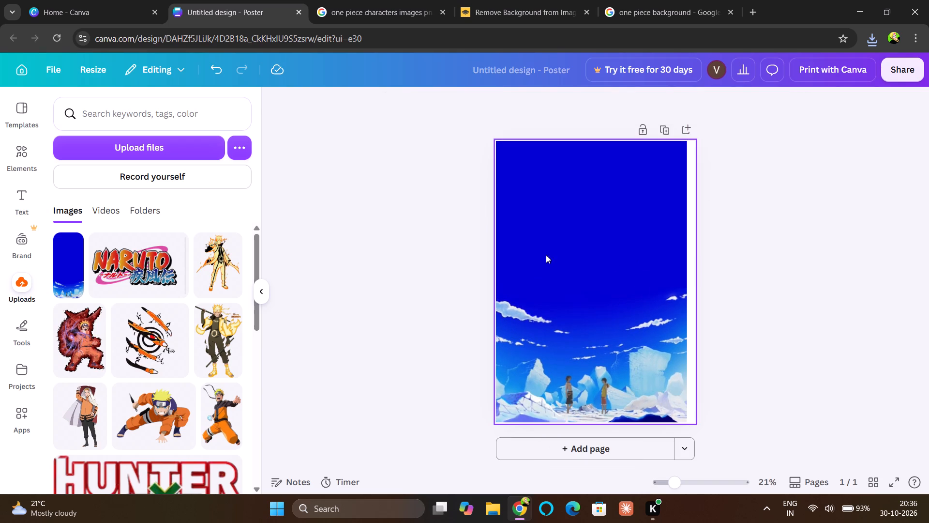
Adjust the wallpaper's left and right sides to meet the page edges, closing the white strip along the poster's right side.
{"action": "left_click", "coordinate": [496, 249]}
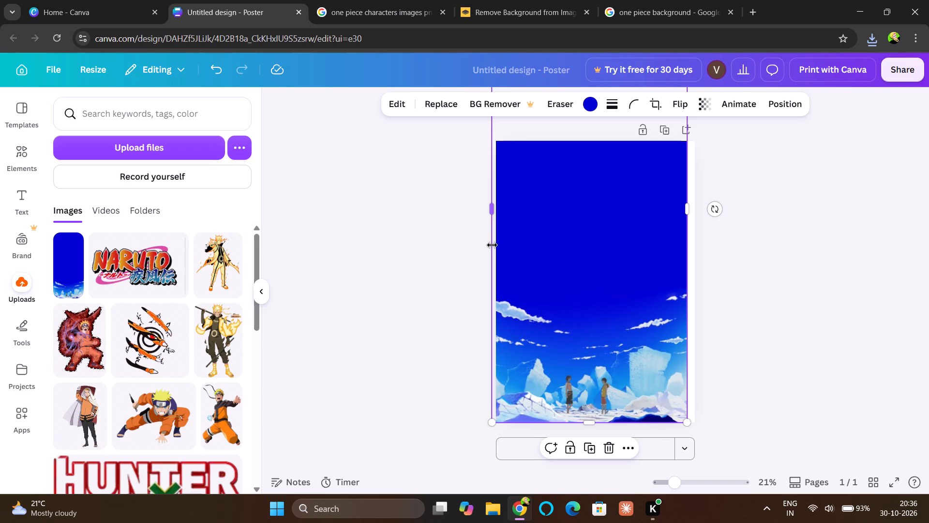
{"action": "left_click", "coordinate": [492, 246]}
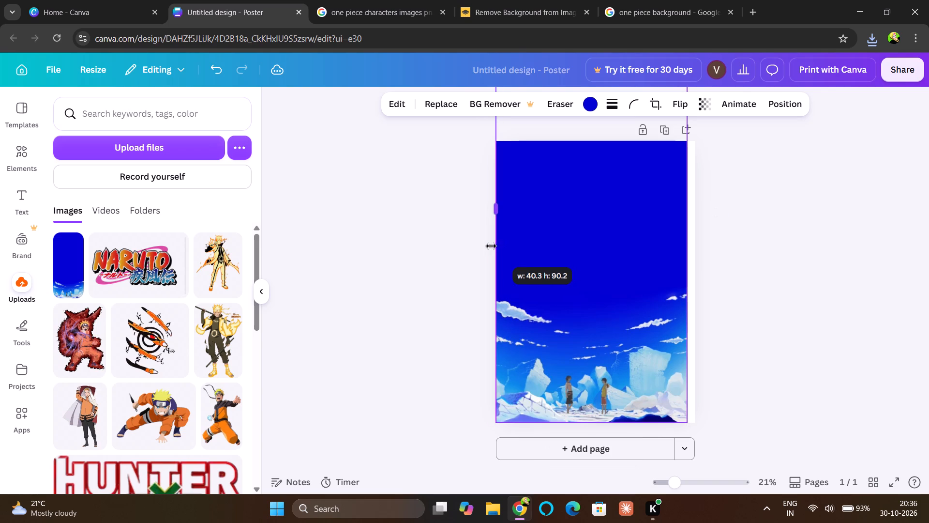
{"action": "left_click", "coordinate": [731, 256]}
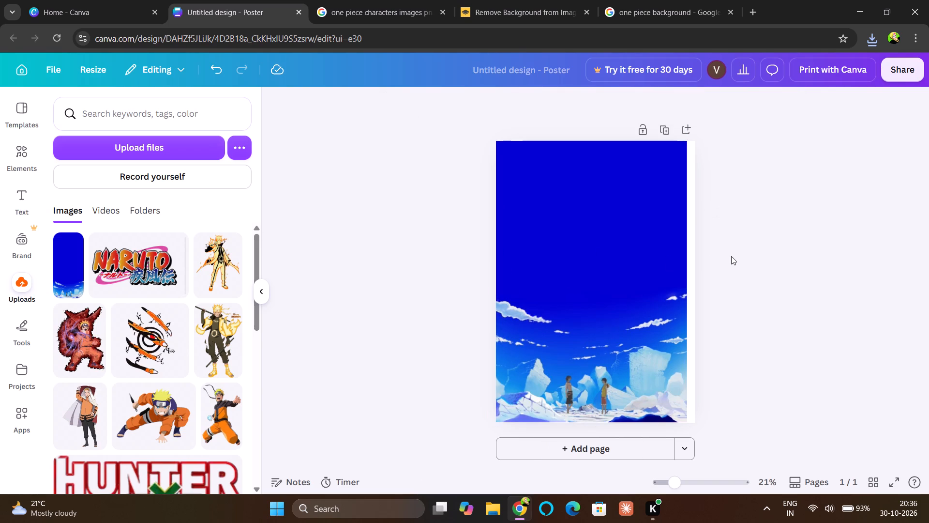
{"action": "left_click", "coordinate": [522, 162]}
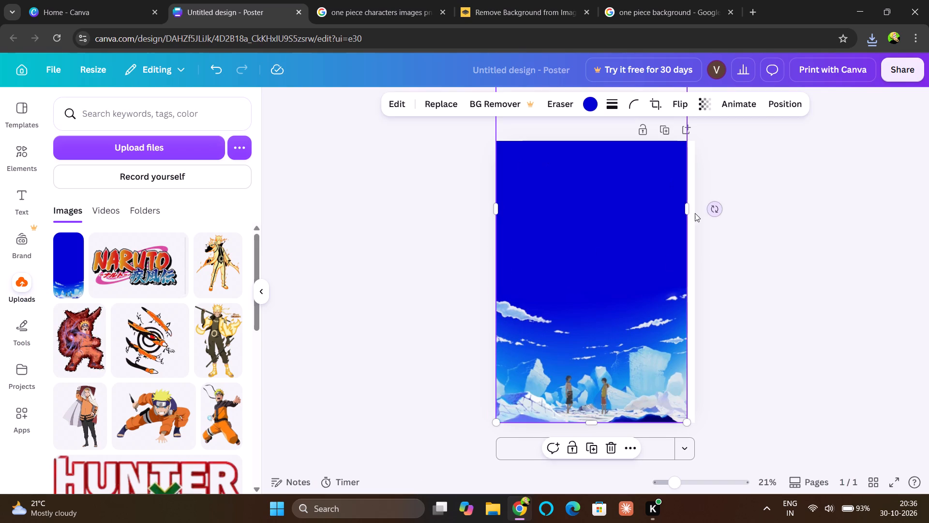
{"action": "left_click_drag", "start_coordinate": [687, 213], "coordinate": [692, 212]}
{"action": "left_click", "coordinate": [764, 308]}
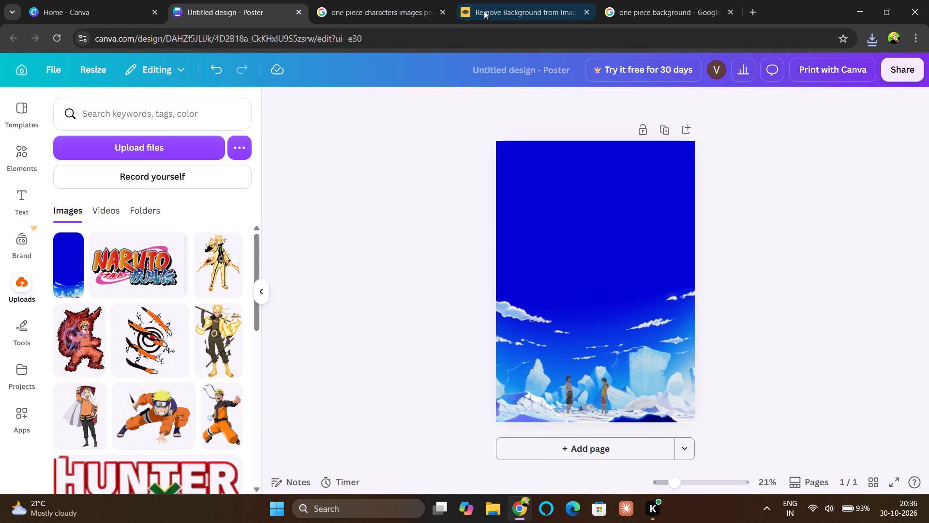
In remove.bg, download the Zoro cutout as the free 316 x 632 preview.
{"action": "left_click", "coordinate": [557, 12]}
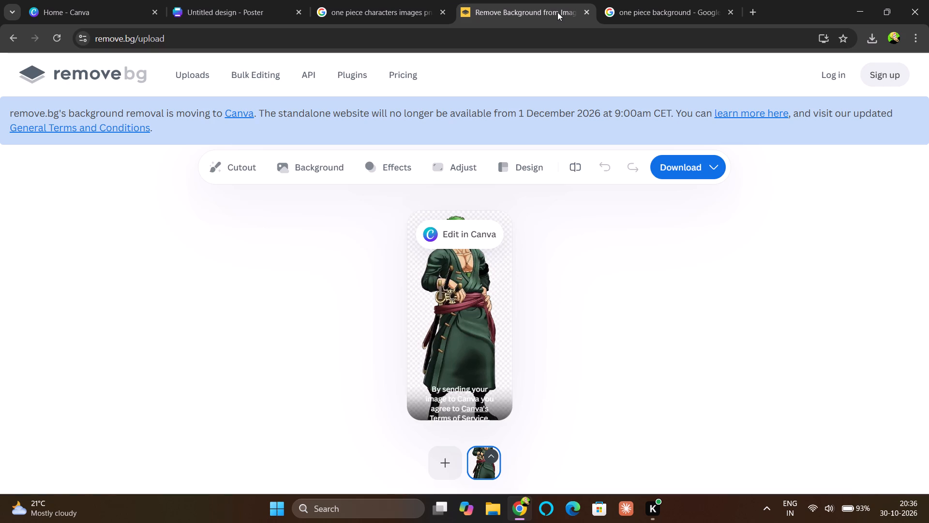
{"action": "left_click", "coordinate": [661, 170]}
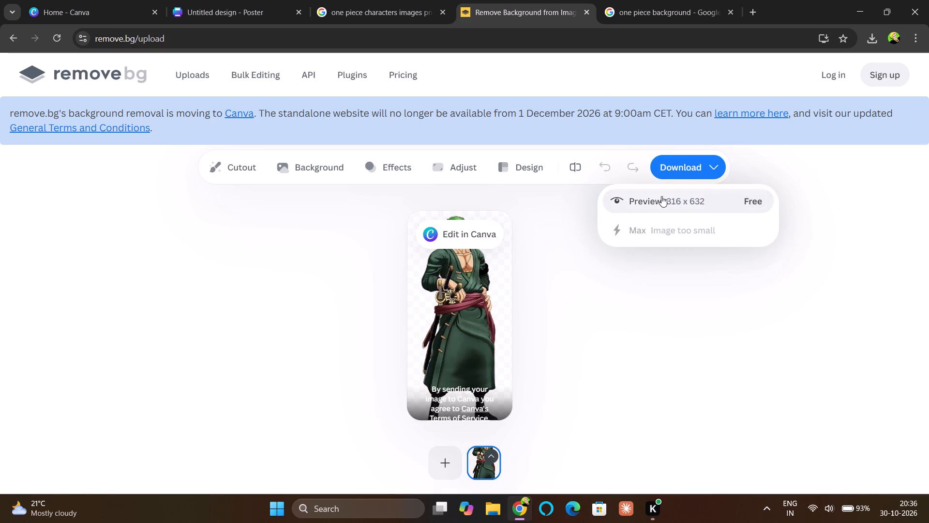
{"action": "left_click", "coordinate": [661, 196]}
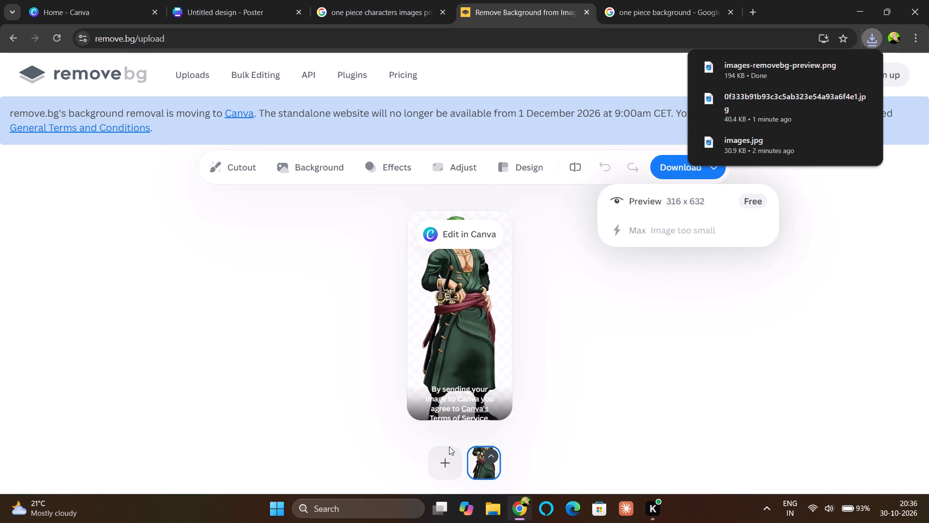
{"action": "left_click", "coordinate": [443, 458]}
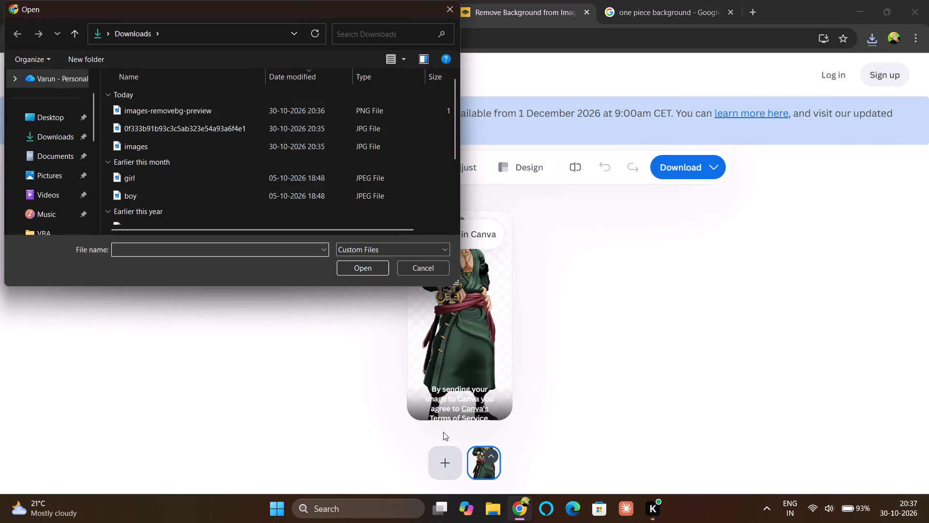
{"action": "left_click", "coordinate": [453, 14]}
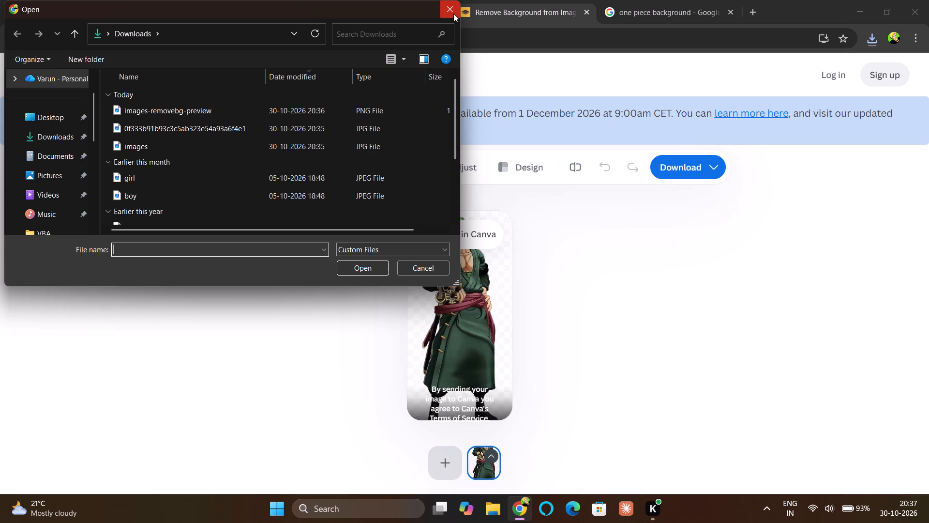
In the Canva poster design, upload the images-removebg-preview file from Downloads.
{"action": "left_click", "coordinate": [235, 20]}
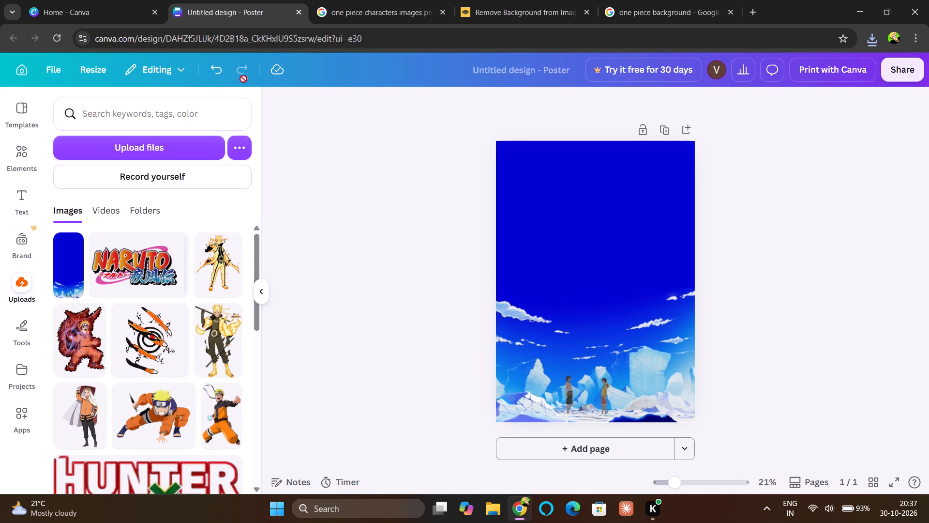
{"action": "left_click", "coordinate": [179, 154]}
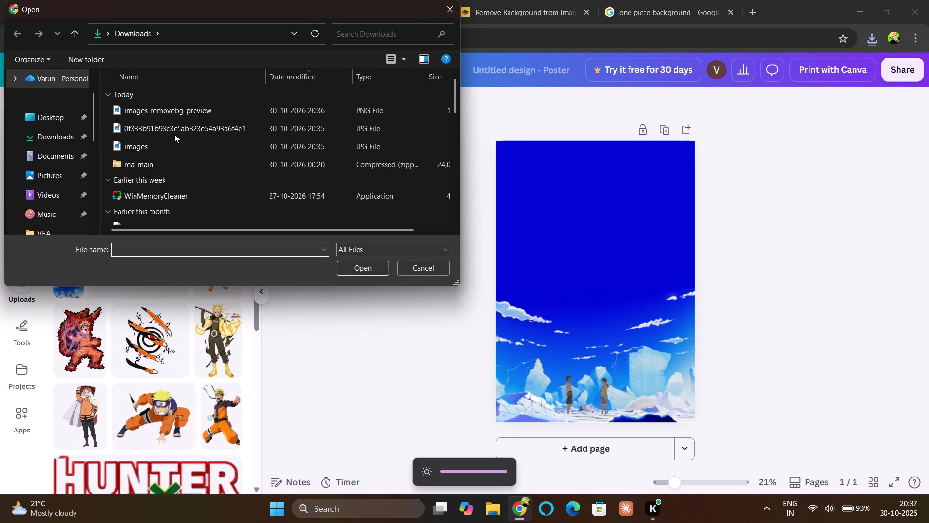
{"action": "left_click", "coordinate": [185, 111]}
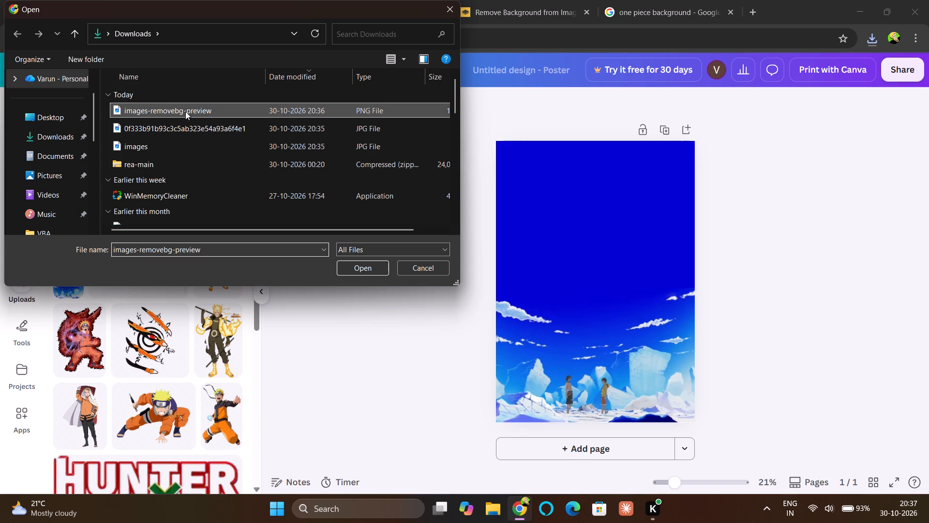
{"action": "key", "text": "Return"}
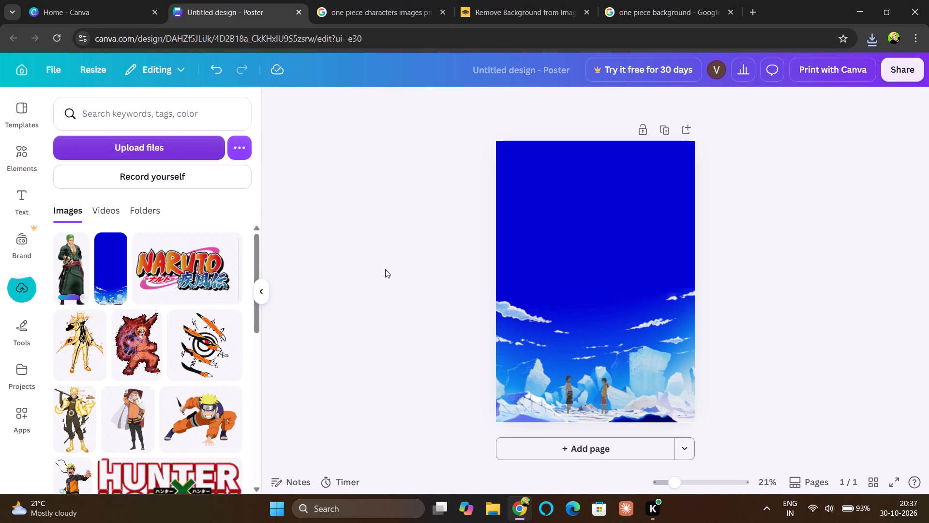
Add the Zoro cutout to the poster, shrink it to under half the page height and stand it in the page's lower-left corner.
{"action": "left_click", "coordinate": [76, 277]}
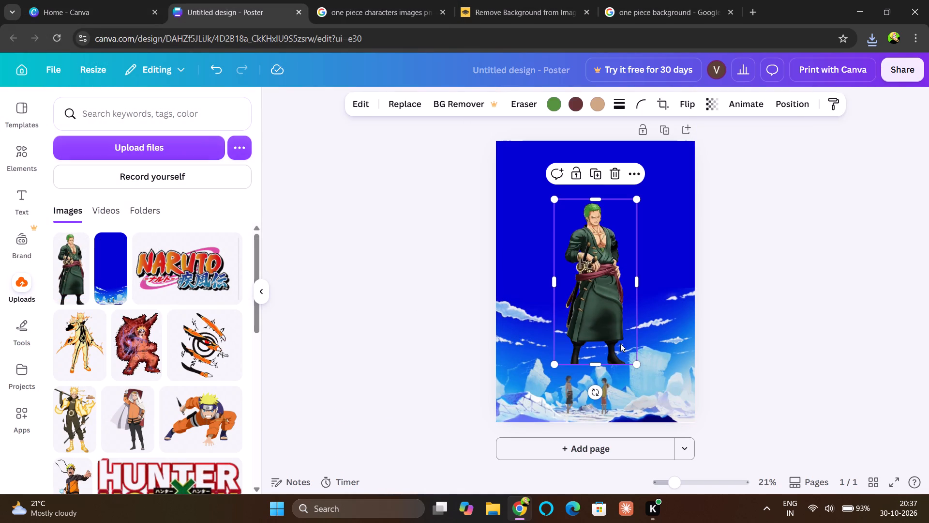
{"action": "left_click_drag", "start_coordinate": [634, 362], "coordinate": [602, 328]}
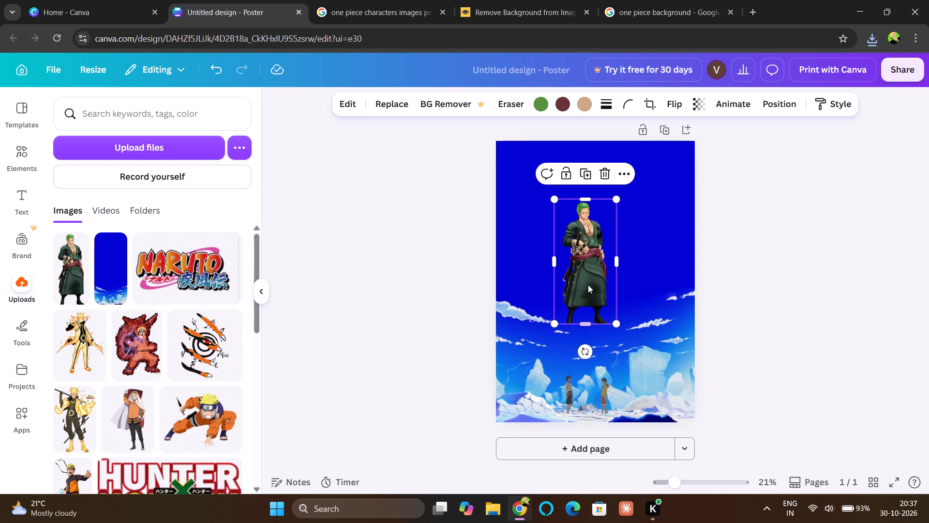
{"action": "left_click_drag", "start_coordinate": [587, 283], "coordinate": [529, 382]}
{"action": "left_click", "coordinate": [834, 360]}
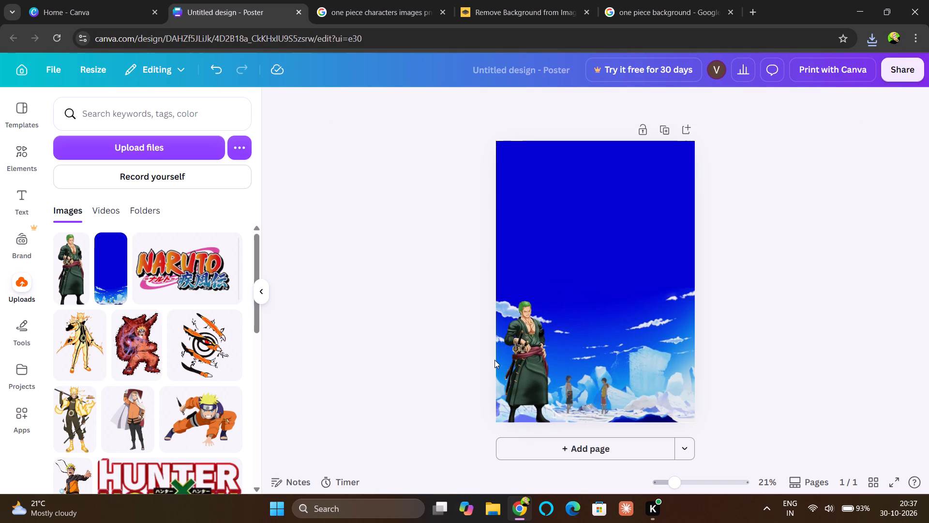
Browse the Google character image results and change the image search to "one piece sanji images png".
{"action": "left_click", "coordinate": [386, 13]}
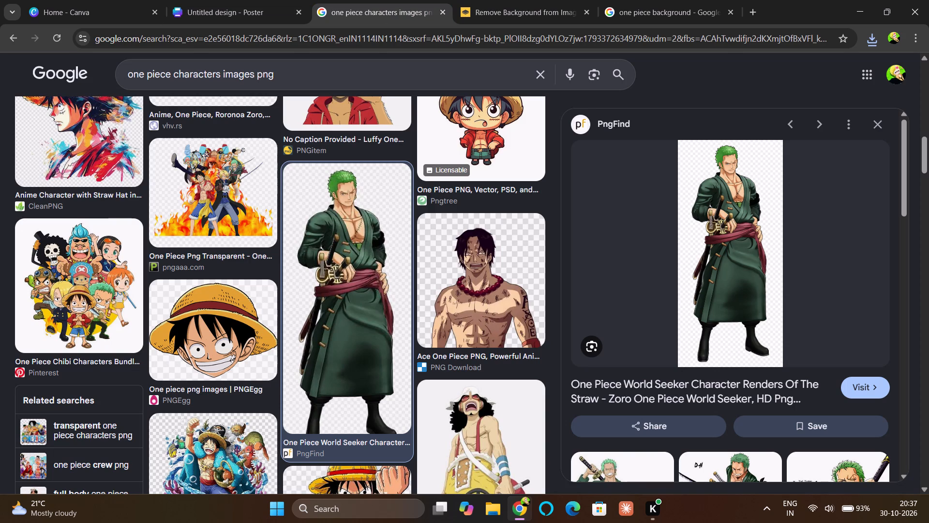
{"action": "scroll", "coordinate": [337, 255], "scroll_direction": "up", "scroll_amount": 2}
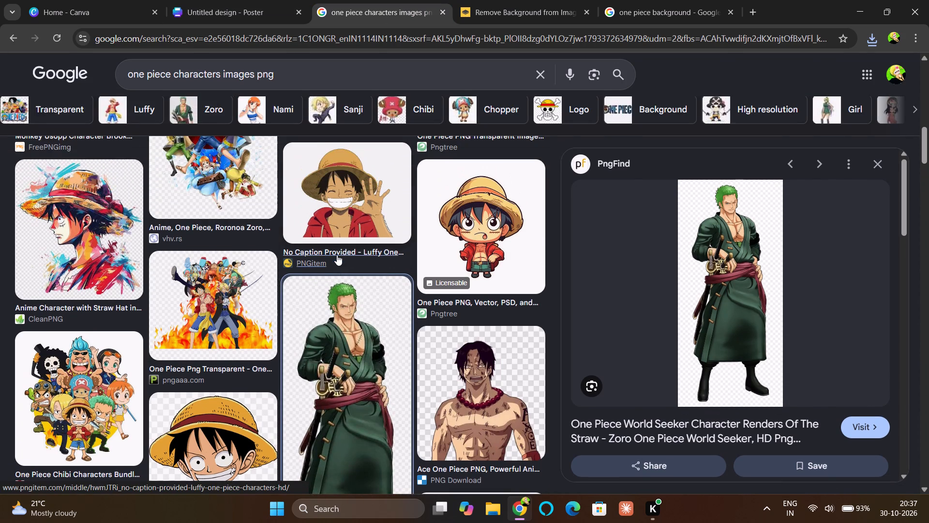
{"action": "scroll", "coordinate": [337, 255], "scroll_direction": "down", "scroll_amount": 1}
{"action": "scroll", "coordinate": [487, 318], "scroll_direction": "down", "scroll_amount": 1}
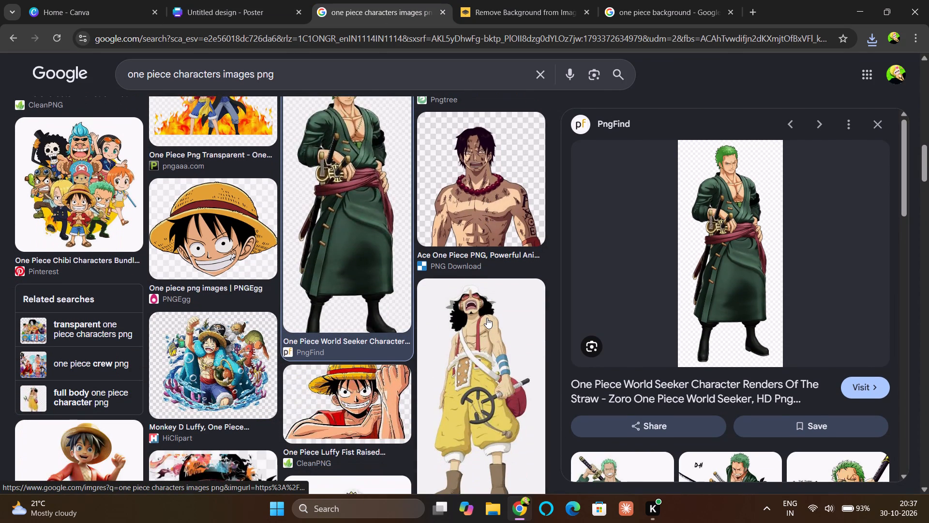
{"action": "scroll", "coordinate": [487, 318], "scroll_direction": "down", "scroll_amount": 1}
{"action": "scroll", "coordinate": [487, 318], "scroll_direction": "up", "scroll_amount": 3}
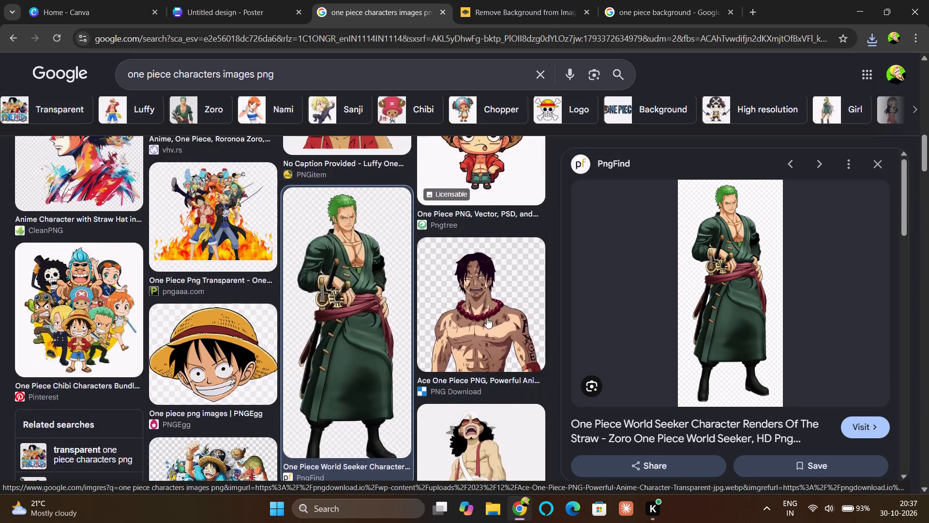
{"action": "scroll", "coordinate": [487, 318], "scroll_direction": "up", "scroll_amount": 1}
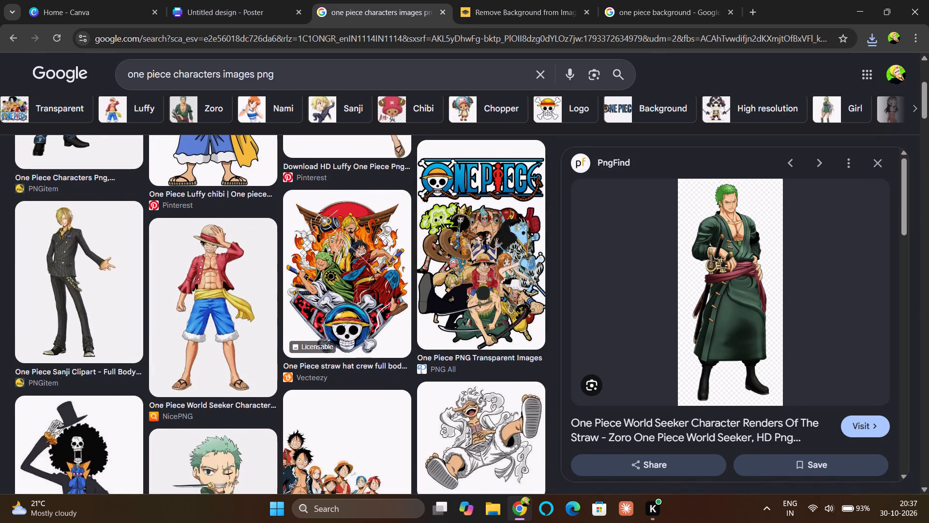
{"action": "left_click", "coordinate": [223, 74]}
{"action": "key", "text": "BackSpace"}
{"action": "key", "text": "BackSpace"}
{"action": "key", "text": "BackSpace"}
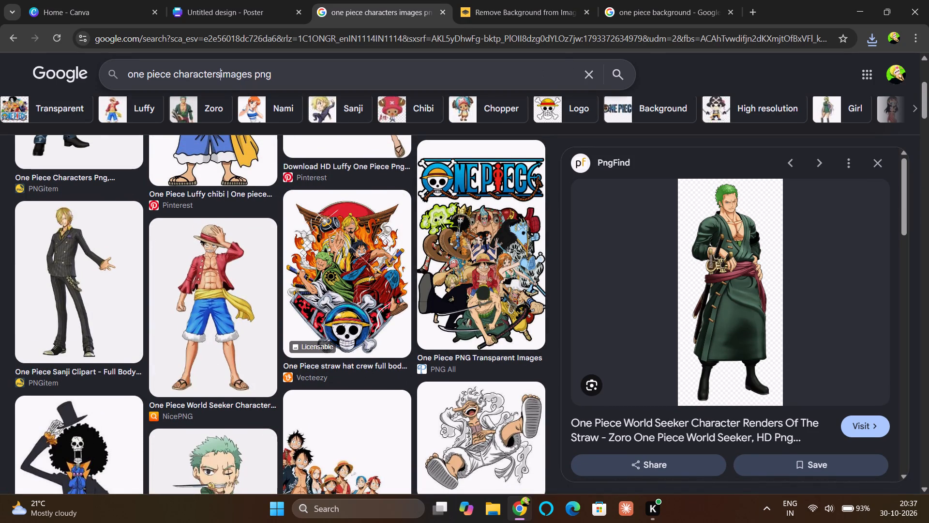
{"action": "key", "text": "BackSpace"}
{"action": "key", "text": "BackSpace"}
{"action": "key", "text": "BackSpace"}
{"action": "key", "text": "BackSpace"}
{"action": "key", "text": "BackSpace"}
{"action": "key", "text": "BackSpace"}
{"action": "key", "text": "BackSpace"}
{"action": "key", "text": "BackSpace"}
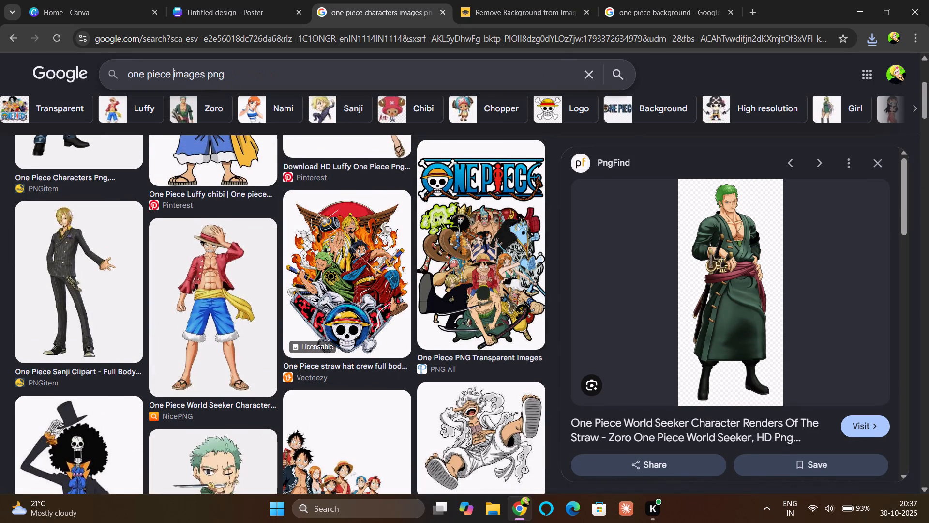
{"action": "key", "text": "space"}
{"action": "type", "text": "sn"}
{"action": "key", "text": "BackSpace"}
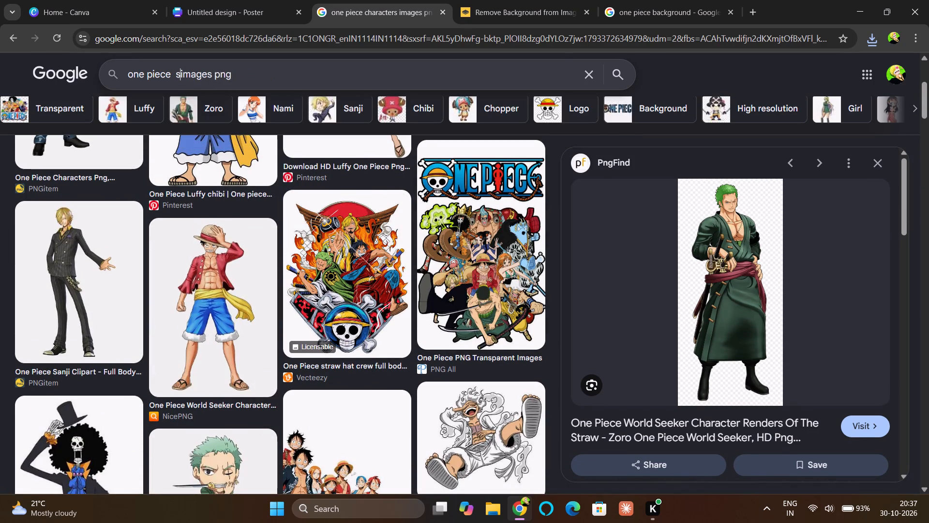
{"action": "type", "text": "anji"}
{"action": "key", "text": "space"}
{"action": "key", "text": "Return"}
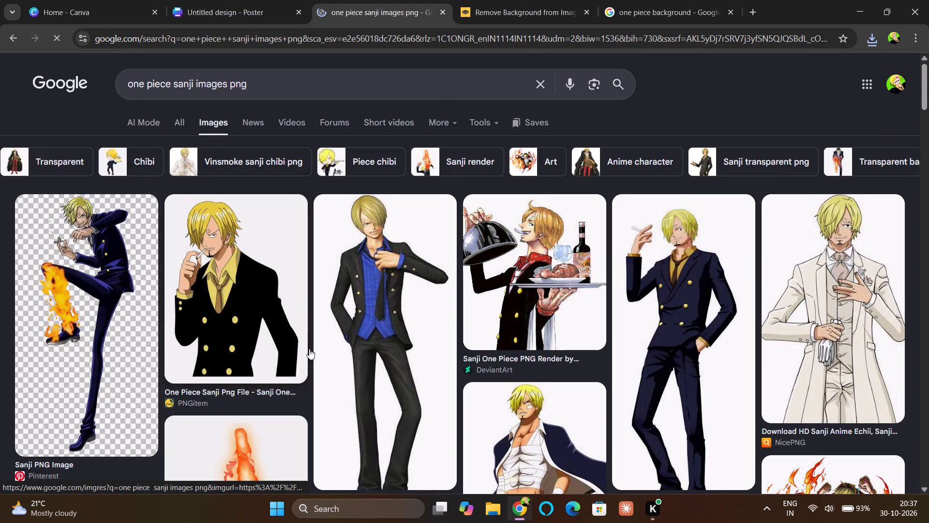
Save DeviantArt's "Sanji One Piece PNG Render" image, with the serving tray and wine bottle, to Downloads.
{"action": "scroll", "coordinate": [121, 368], "scroll_direction": "down", "scroll_amount": 1}
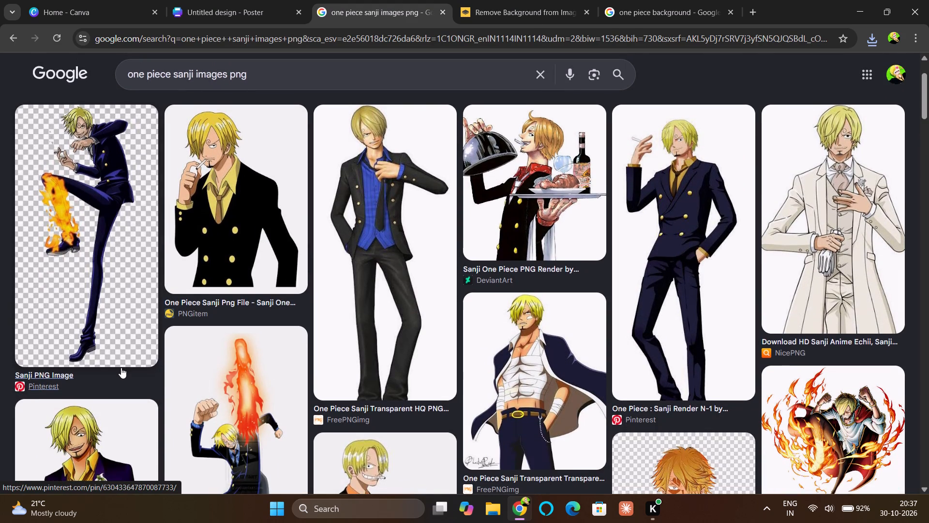
{"action": "right_click", "coordinate": [556, 218]}
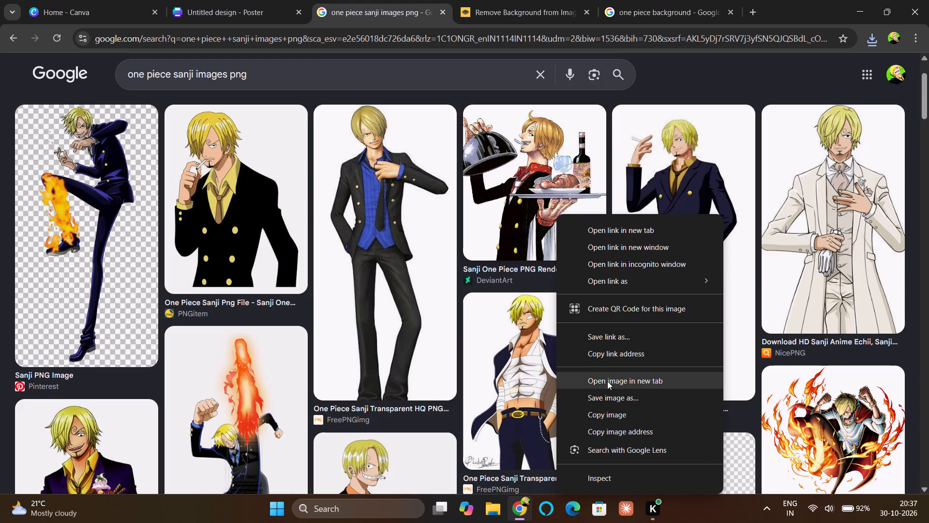
{"action": "left_click", "coordinate": [598, 400]}
{"action": "key", "text": "Return"}
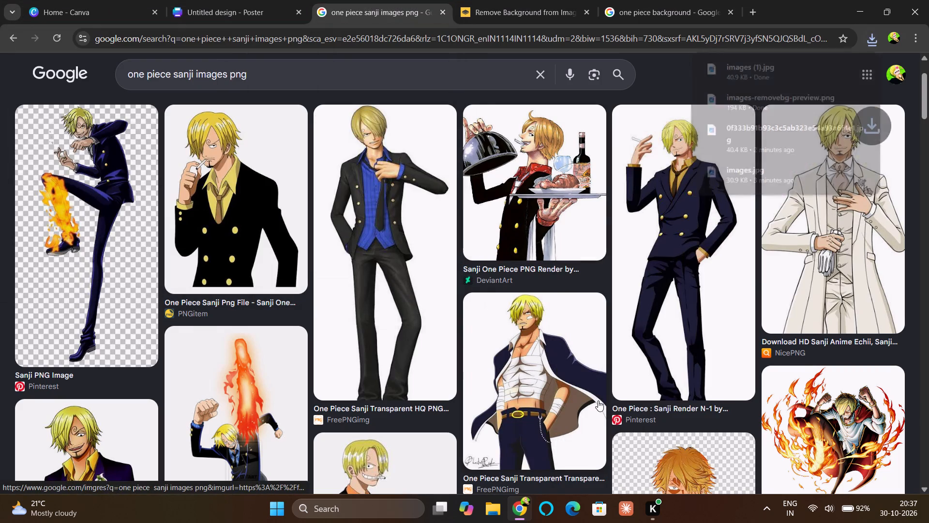
In remove.bg, upload the Sanji image file images (1) from Downloads for background removal.
{"action": "left_click", "coordinate": [562, 15]}
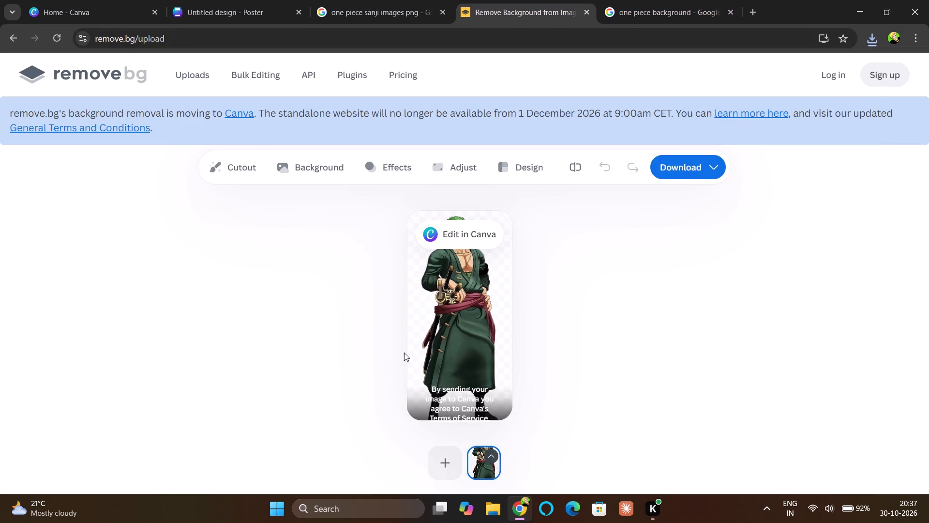
{"action": "scroll", "coordinate": [436, 286], "scroll_direction": "down", "scroll_amount": 1}
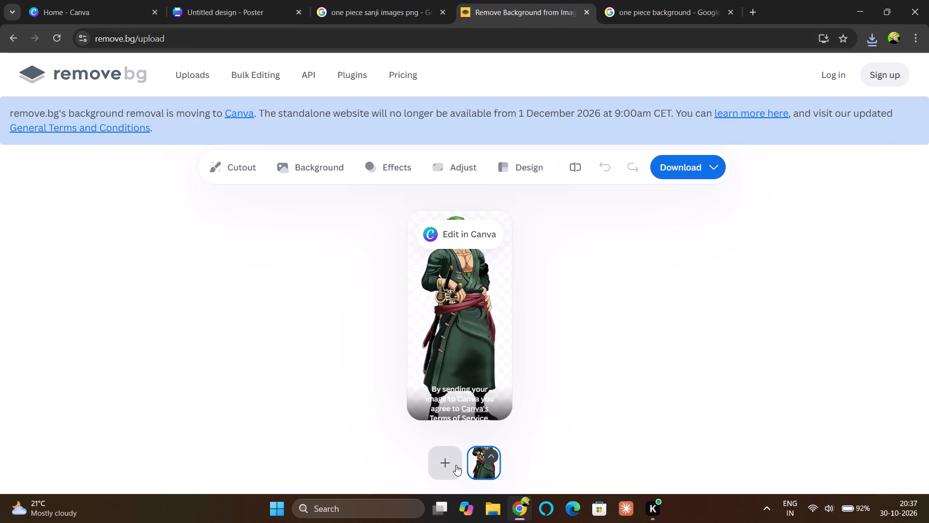
{"action": "left_click", "coordinate": [456, 465]}
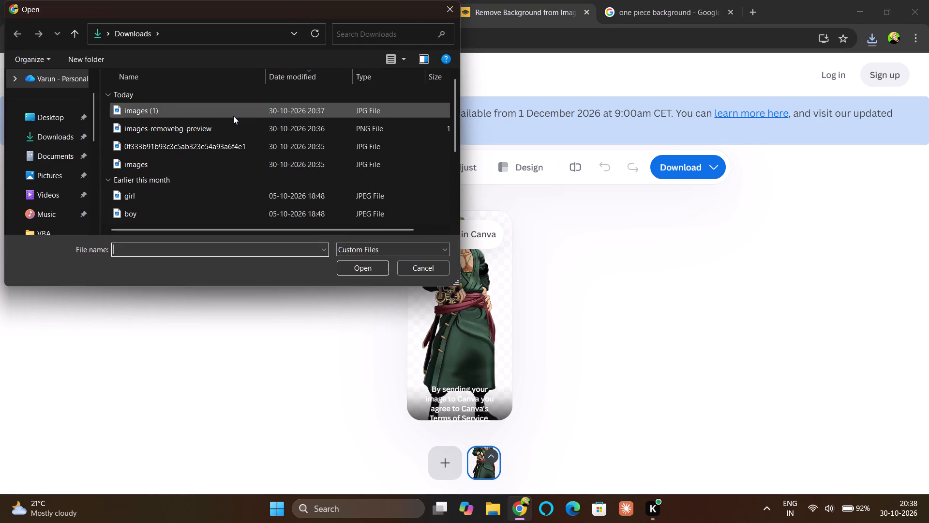
{"action": "left_click", "coordinate": [233, 116]}
{"action": "key", "text": "Return"}
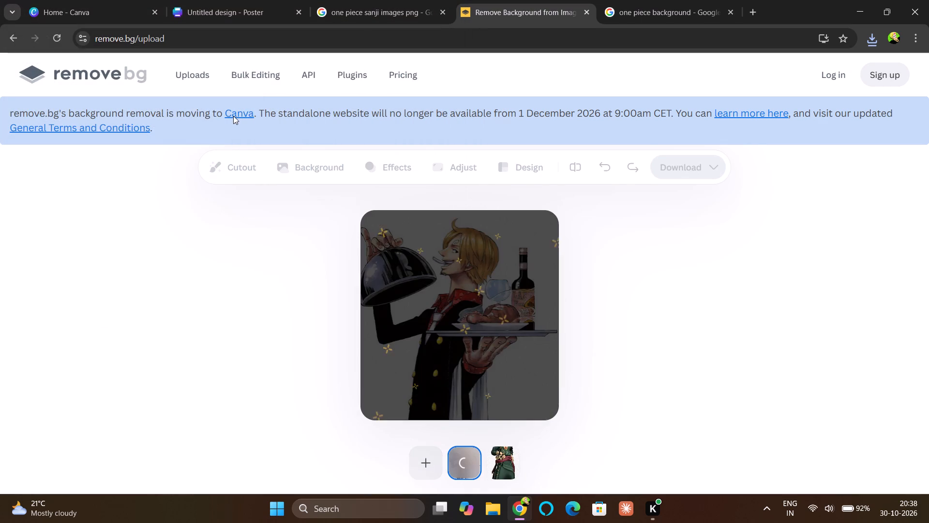
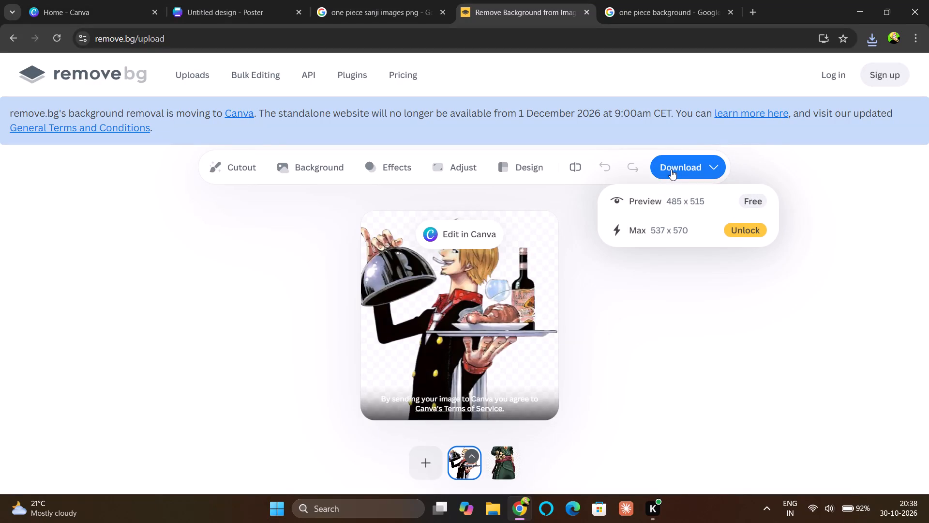
Download the free preview of the tray-carrying Sanji cutout and upload images__1_-removebg-preview to the Canva poster's uploads.
{"action": "left_click", "coordinate": [672, 197]}
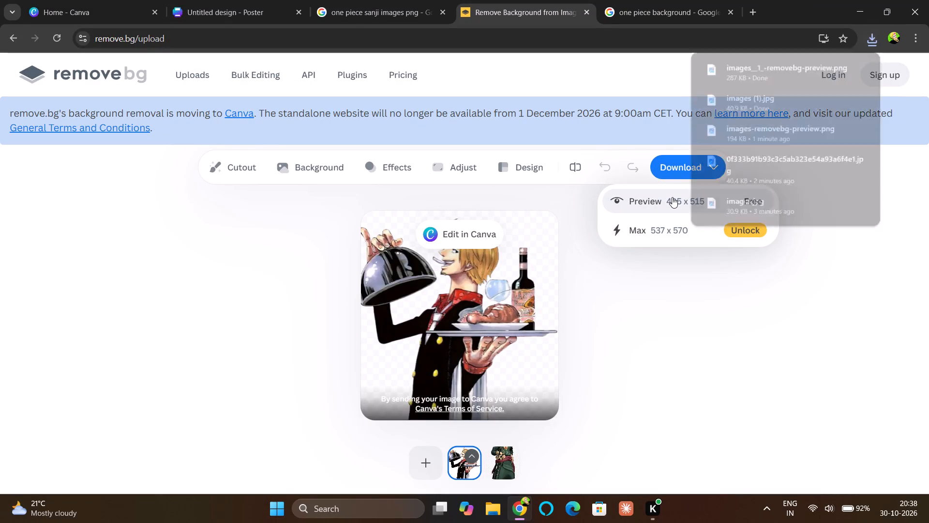
{"action": "left_click", "coordinate": [245, 19]}
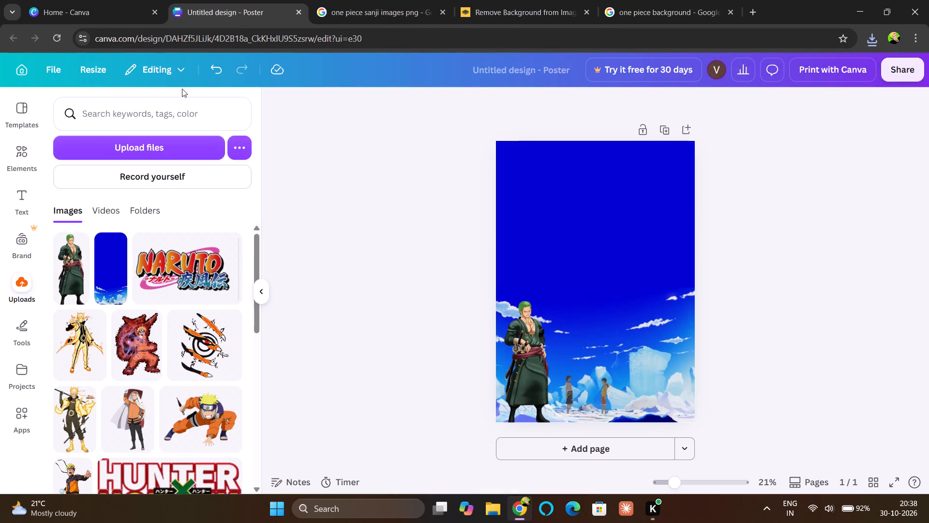
{"action": "left_click", "coordinate": [139, 139]}
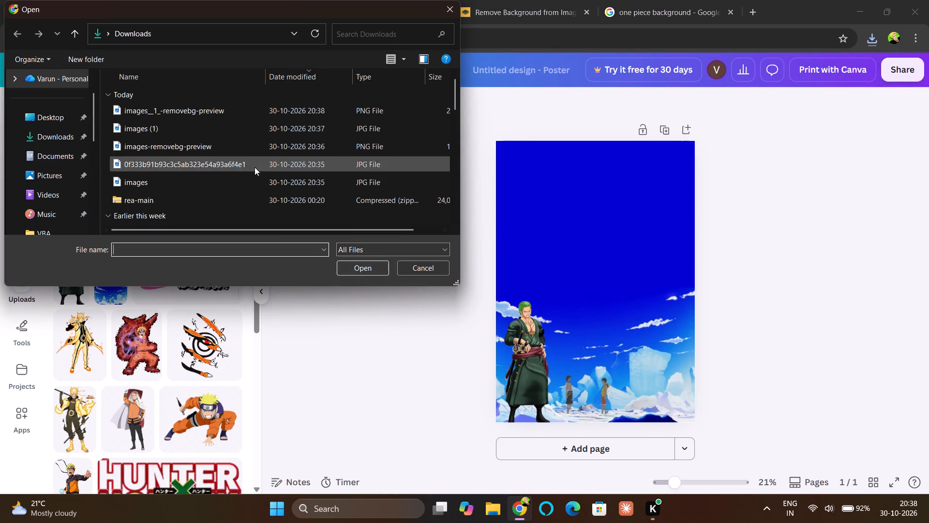
{"action": "left_click", "coordinate": [202, 105]}
{"action": "key", "text": "Return"}
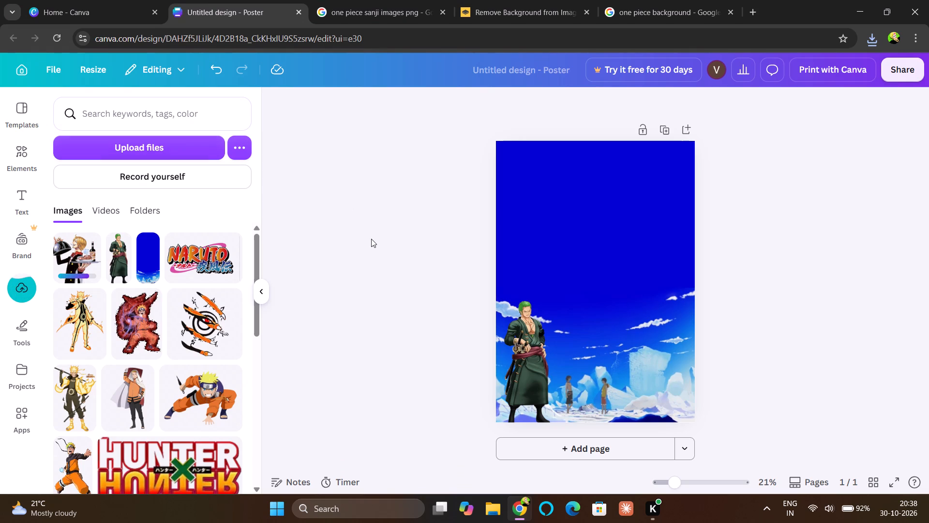
Add the tray-carrying Sanji cutout to the poster, shrink it to about 16.6 × 17.6 and place it in the page's upper-right corner.
{"action": "left_click", "coordinate": [80, 259]}
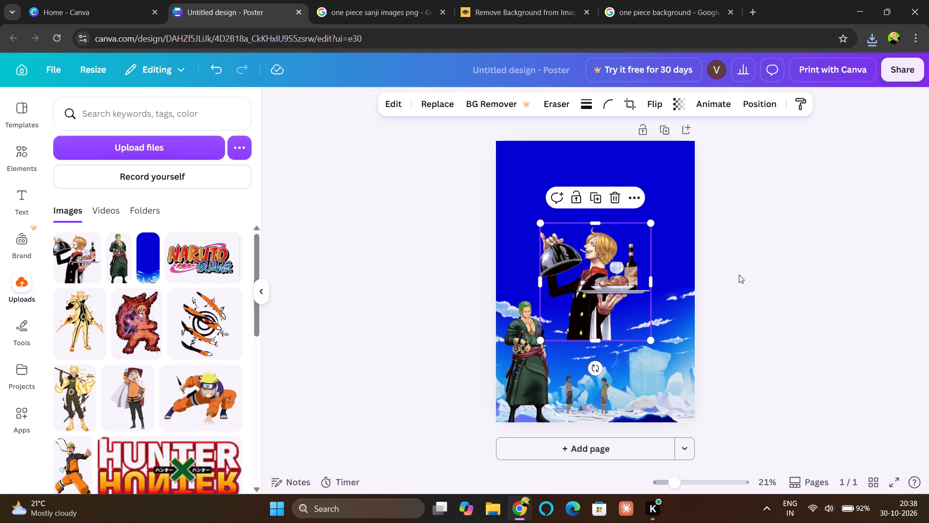
{"action": "left_click_drag", "start_coordinate": [653, 339], "coordinate": [631, 319]}
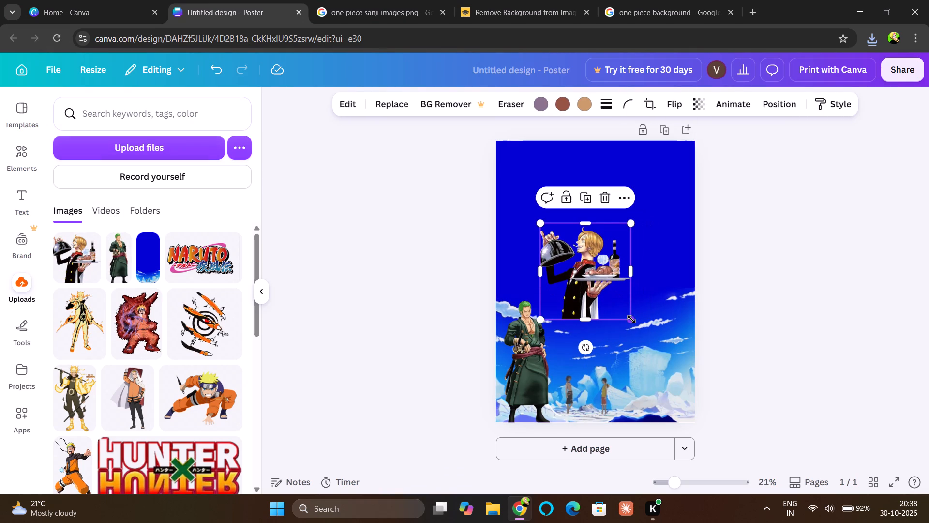
{"action": "left_click_drag", "start_coordinate": [595, 271], "coordinate": [662, 187]}
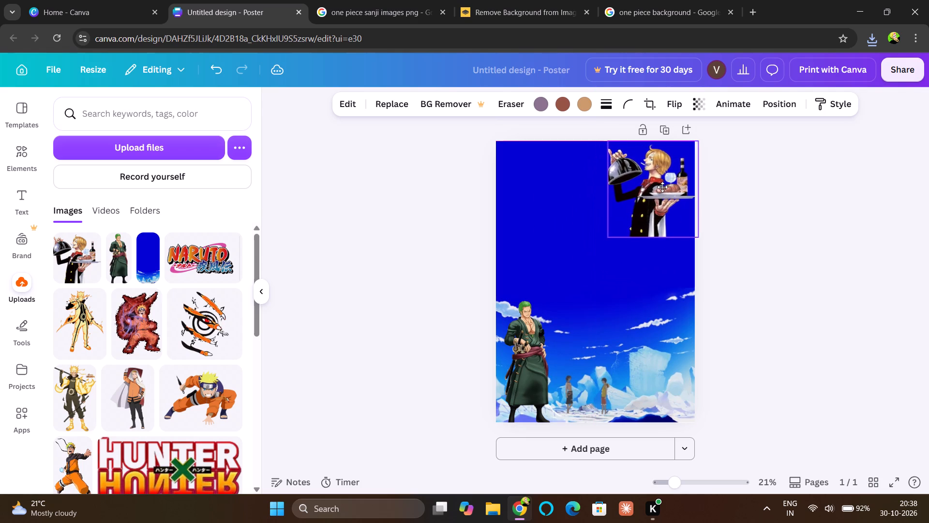
{"action": "left_click_drag", "start_coordinate": [662, 187], "coordinate": [664, 186]}
{"action": "left_click_drag", "start_coordinate": [701, 236], "coordinate": [685, 227]}
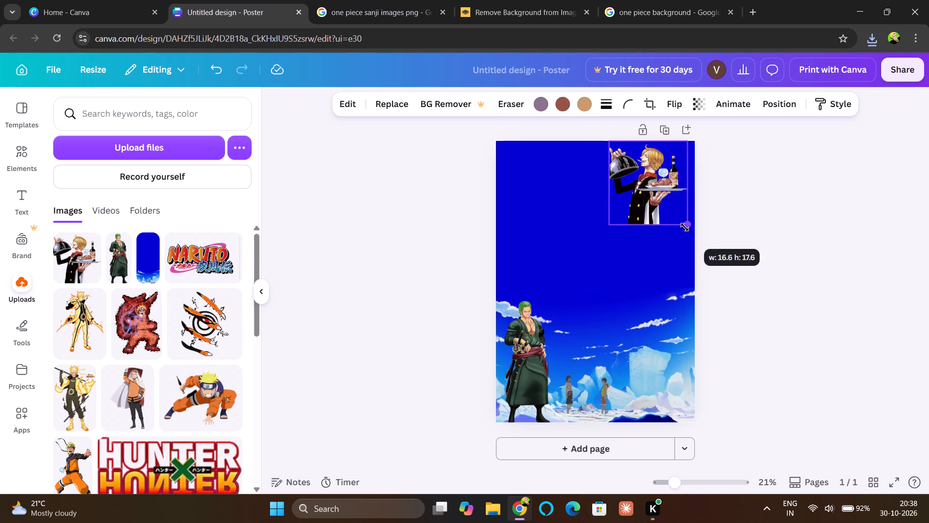
{"action": "left_click_drag", "start_coordinate": [685, 227], "coordinate": [685, 226]}
{"action": "left_click_drag", "start_coordinate": [644, 190], "coordinate": [654, 190]}
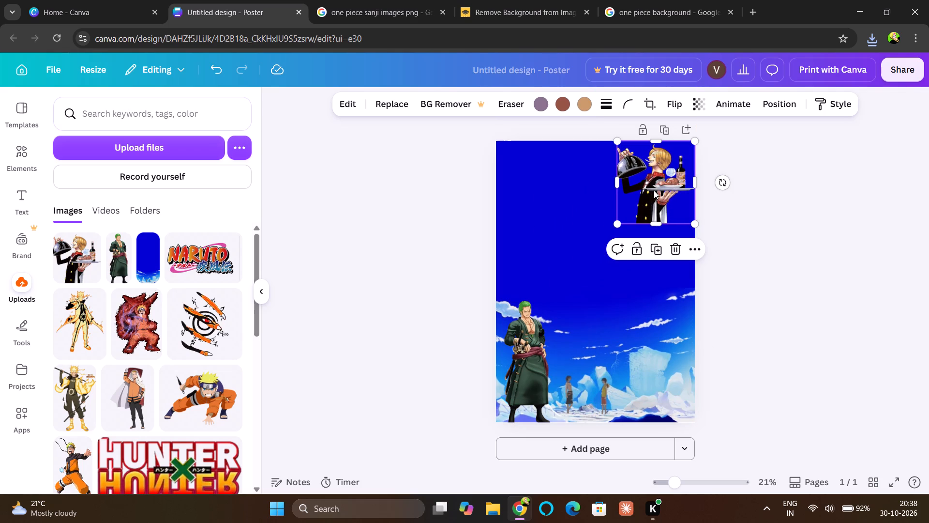
{"action": "left_click", "coordinate": [748, 227]}
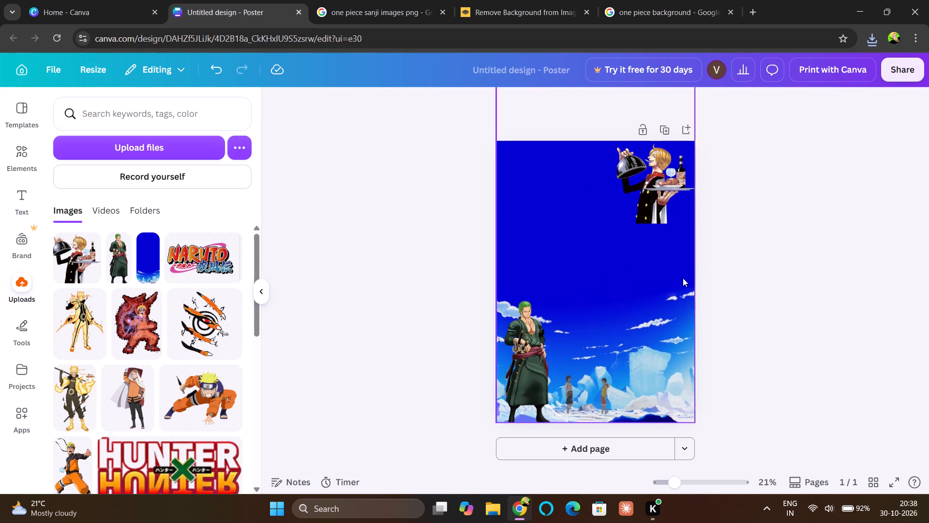
From the Google image results, save Pinterest's "Sanji PNG Image" with the flaming kick to Downloads.
{"action": "left_click", "coordinate": [371, 8]}
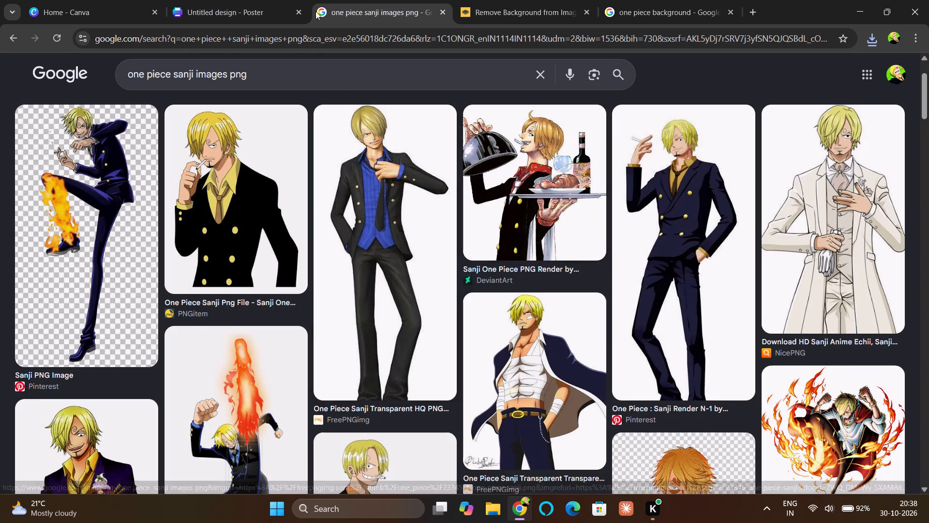
{"action": "left_click", "coordinate": [266, 12]}
{"action": "left_click", "coordinate": [332, 1]}
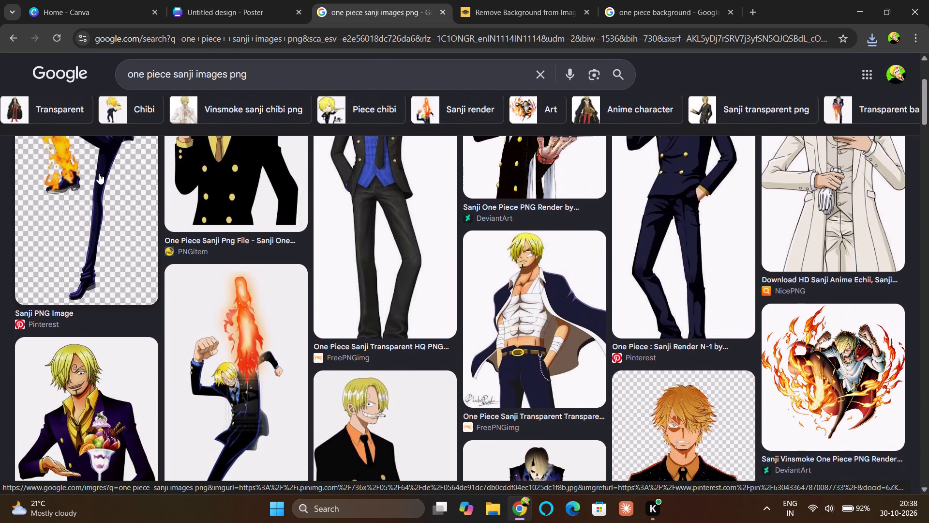
{"action": "right_click", "coordinate": [99, 173]}
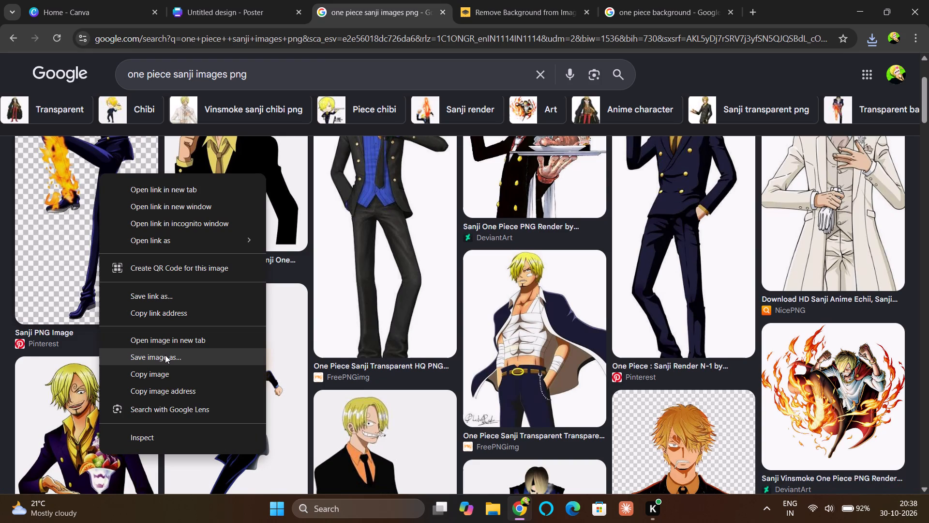
{"action": "left_click", "coordinate": [194, 364]}
{"action": "key", "text": "Return"}
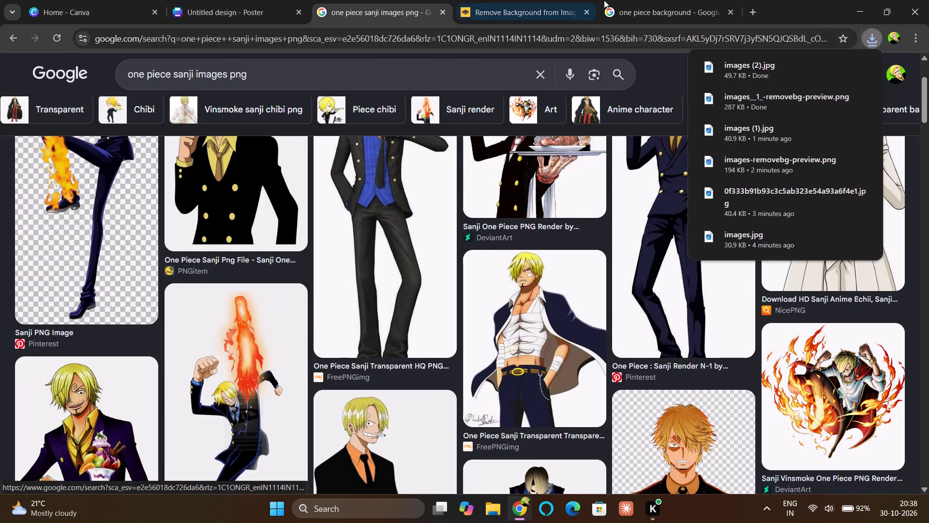
In remove.bg, remove the background of images (2) from Downloads and download the free preview cutout.
{"action": "left_click", "coordinate": [527, 8]}
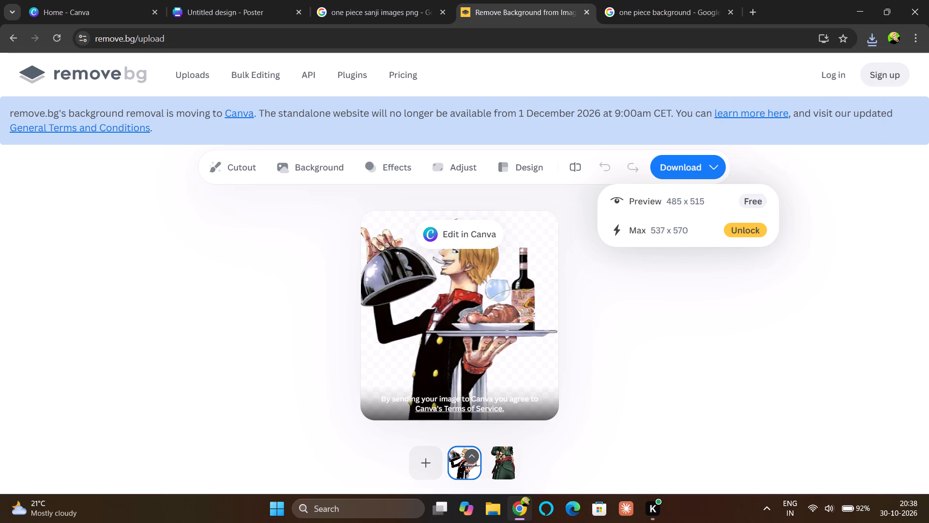
{"action": "left_click", "coordinate": [430, 454]}
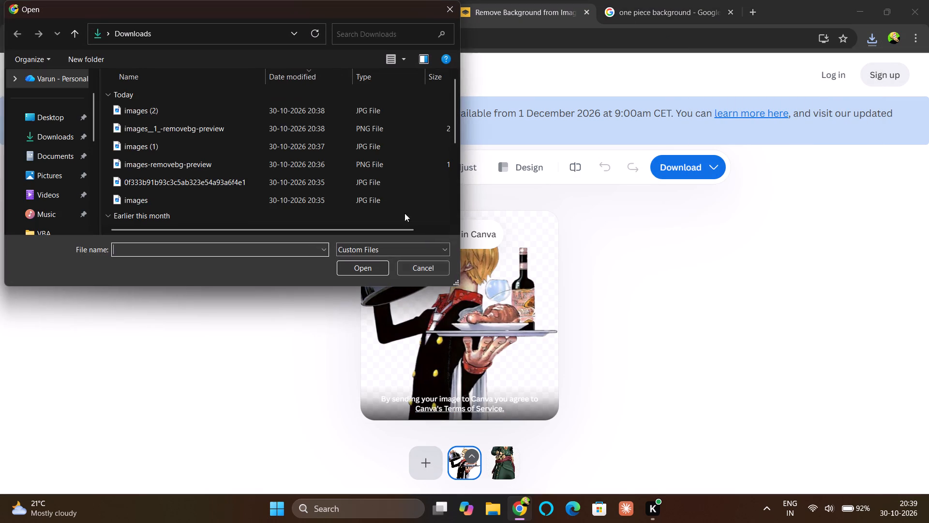
{"action": "left_click", "coordinate": [302, 115]}
{"action": "key", "text": "Return"}
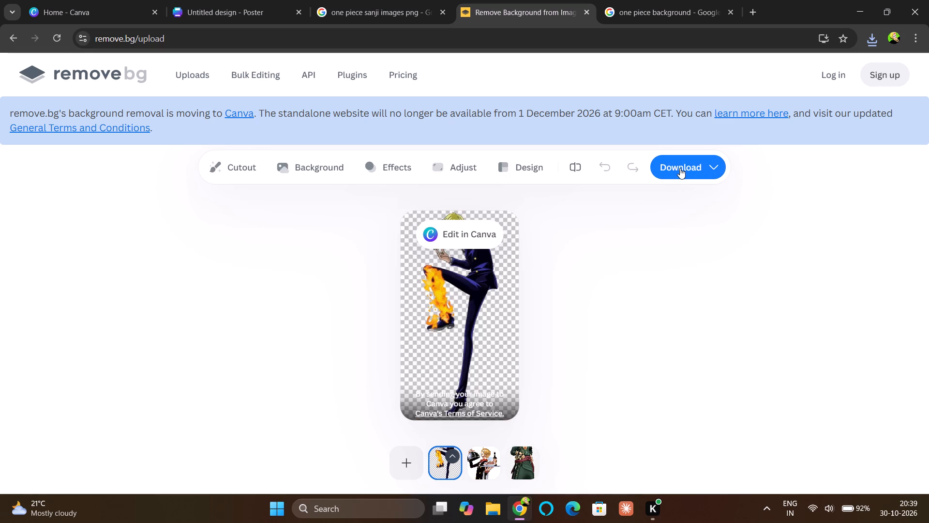
{"action": "left_click", "coordinate": [680, 168]}
{"action": "left_click", "coordinate": [649, 205]}
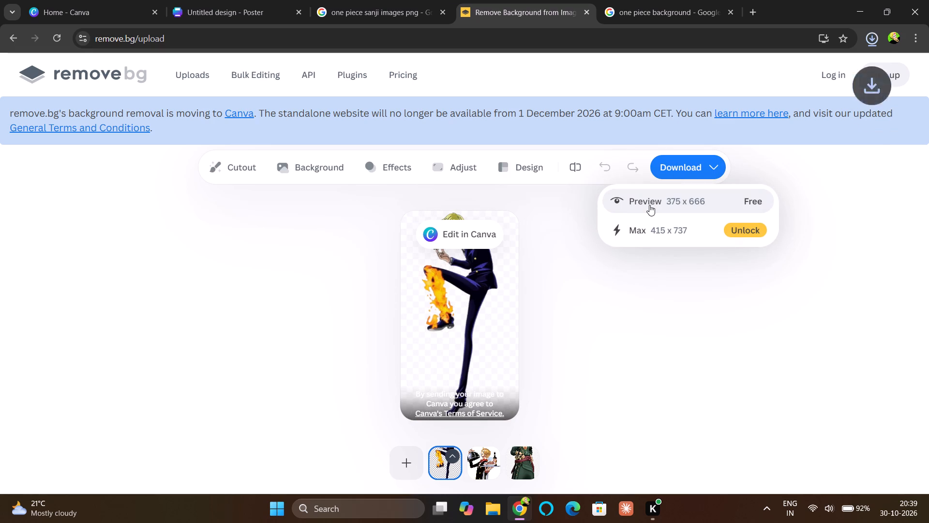
Back in the Canva poster, upload the file images__2_-removebg-preview from Downloads.
{"action": "left_click", "coordinate": [266, 5]}
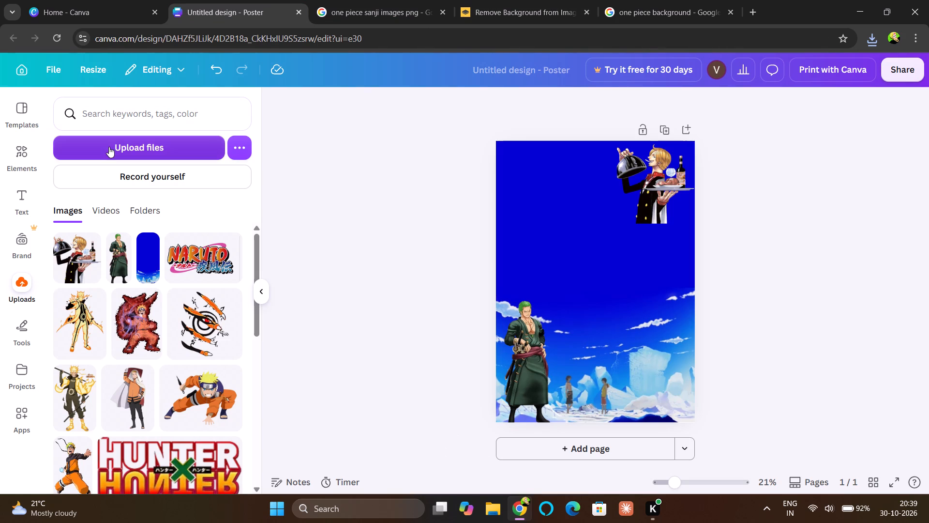
{"action": "left_click", "coordinate": [109, 147]}
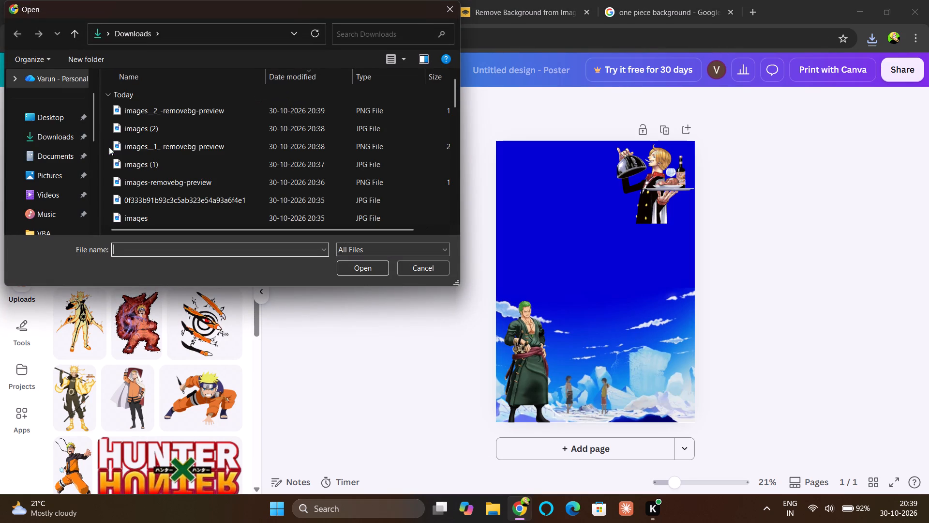
{"action": "key", "text": "Down"}
{"action": "key", "text": "Up"}
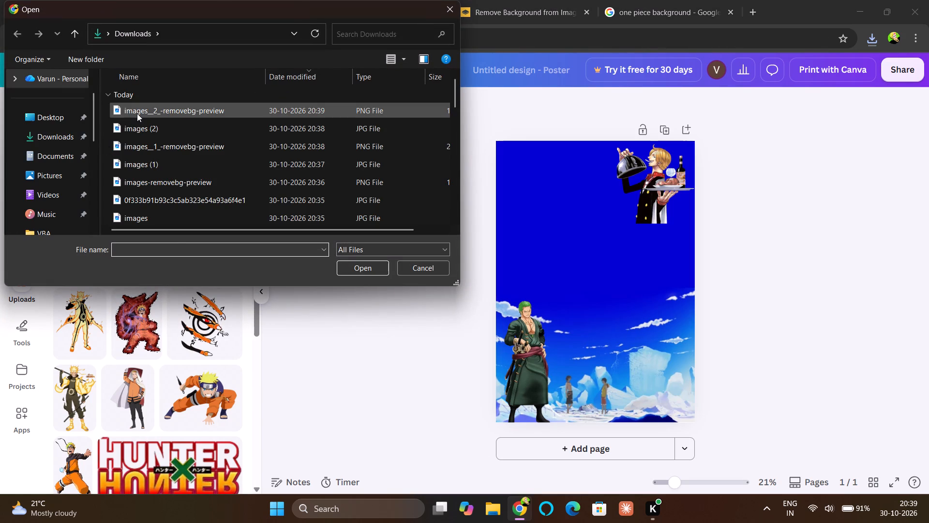
{"action": "left_click", "coordinate": [137, 113]}
{"action": "key", "text": "Return"}
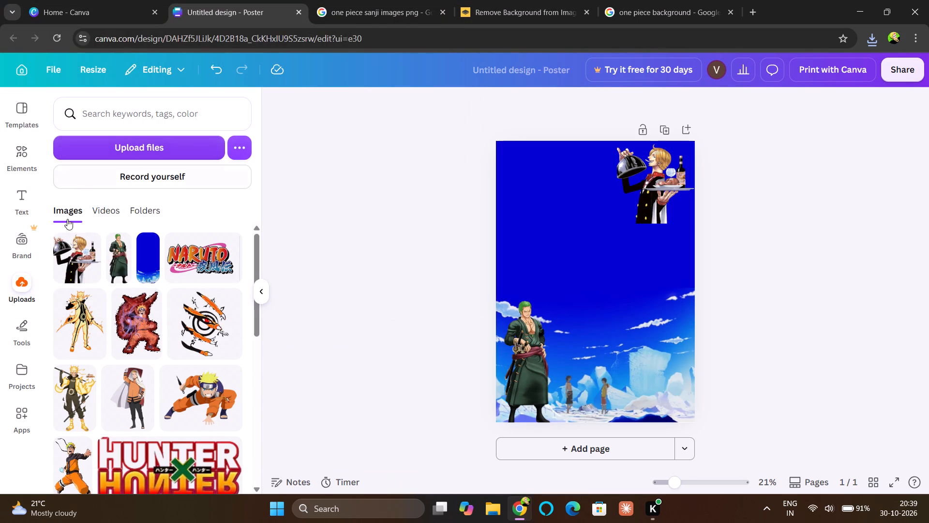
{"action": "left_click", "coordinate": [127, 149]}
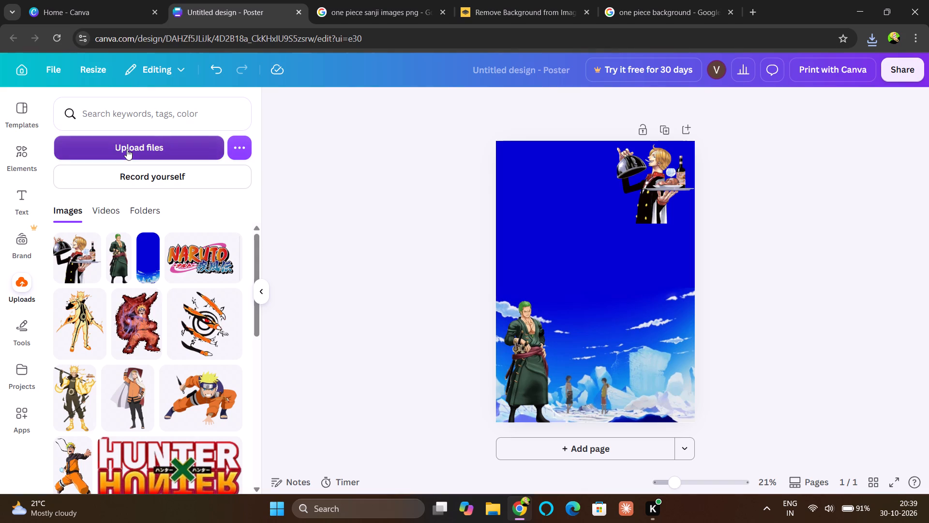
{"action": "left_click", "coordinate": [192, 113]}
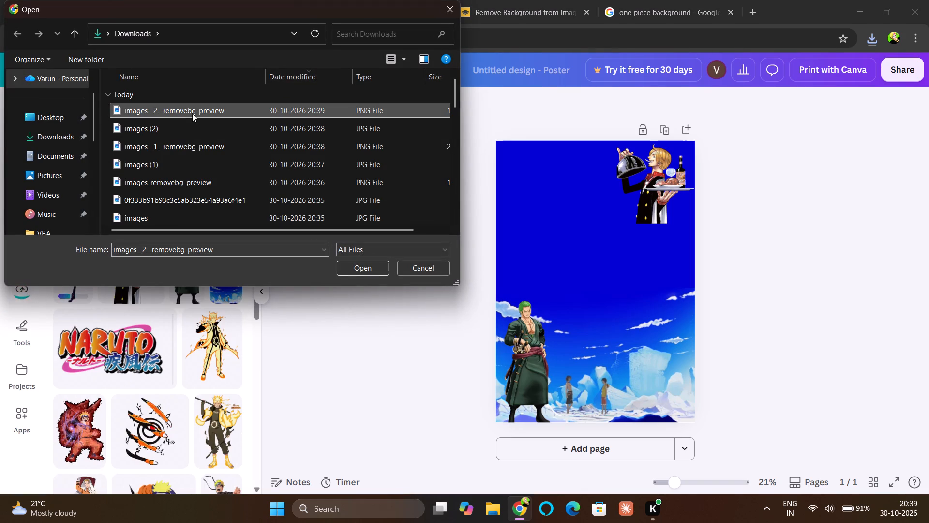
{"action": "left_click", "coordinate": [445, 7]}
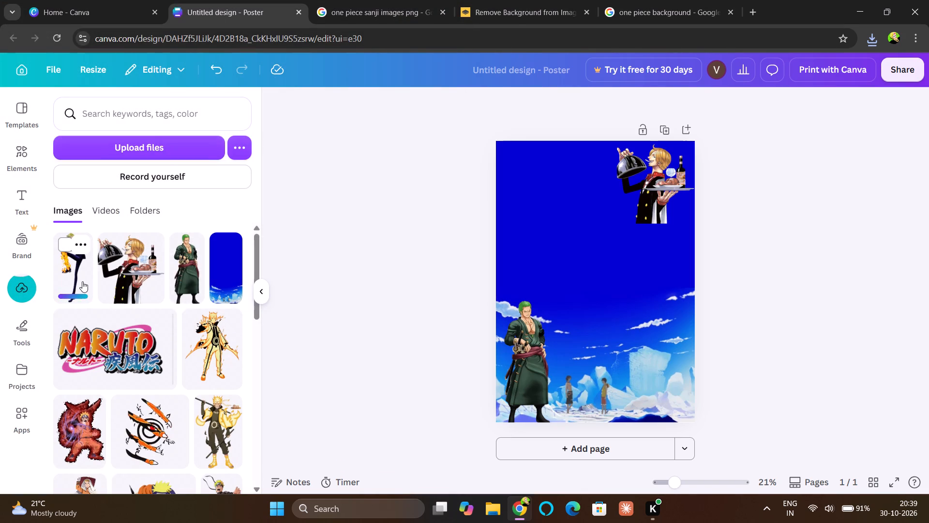
Add the flaming-kick Sanji cutout to the poster, resize it to about 14.8 × 26.3 and stand it in the page's lower-right corner.
{"action": "left_click", "coordinate": [82, 281]}
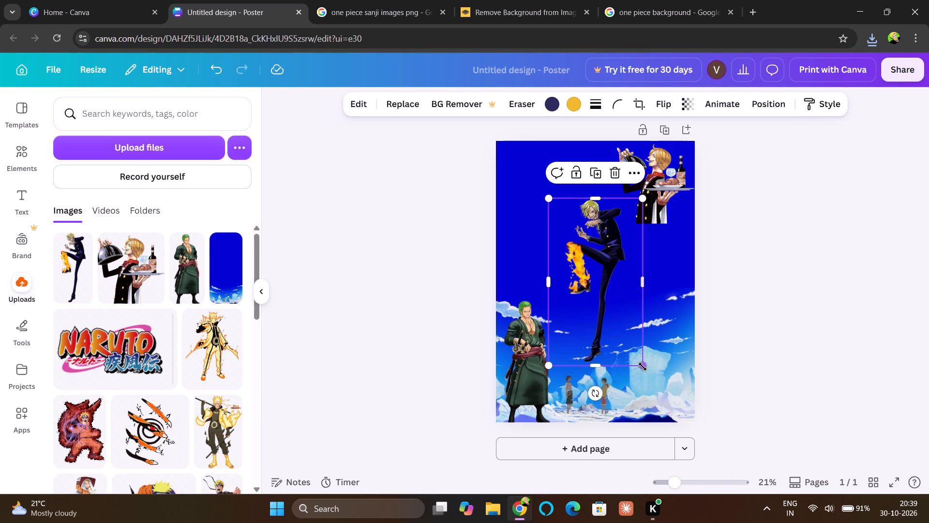
{"action": "left_click_drag", "start_coordinate": [643, 367], "coordinate": [620, 300]}
{"action": "left_click_drag", "start_coordinate": [583, 251], "coordinate": [572, 331]}
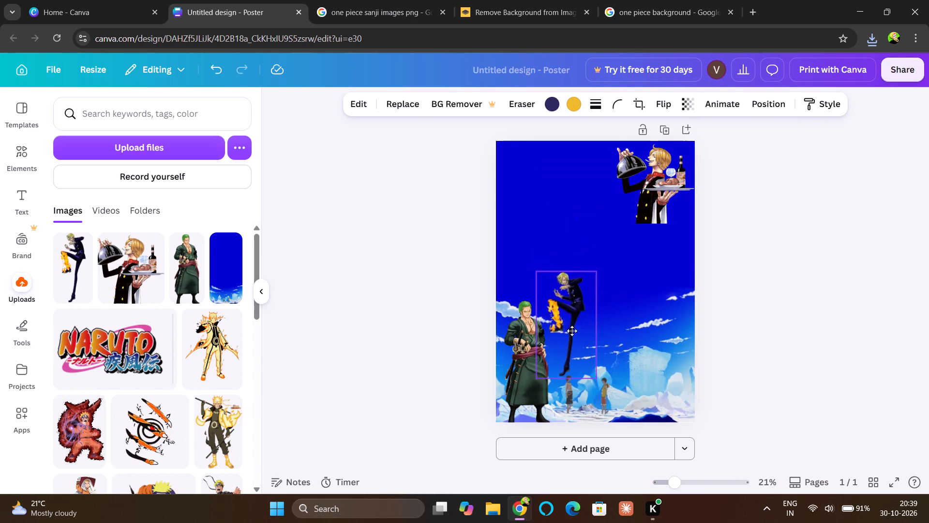
{"action": "left_click_drag", "start_coordinate": [572, 331], "coordinate": [655, 367]}
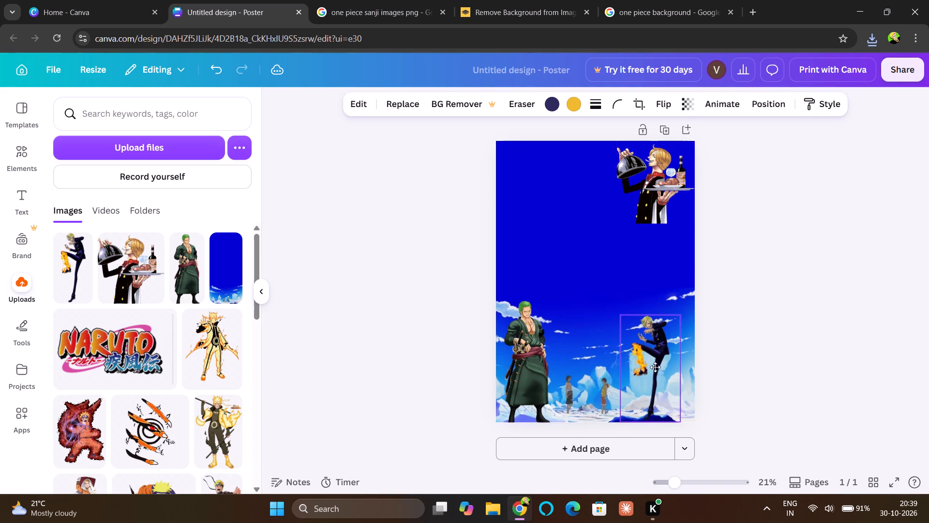
{"action": "left_click_drag", "start_coordinate": [655, 367], "coordinate": [655, 366]}
{"action": "left_click_drag", "start_coordinate": [675, 318], "coordinate": [676, 298]}
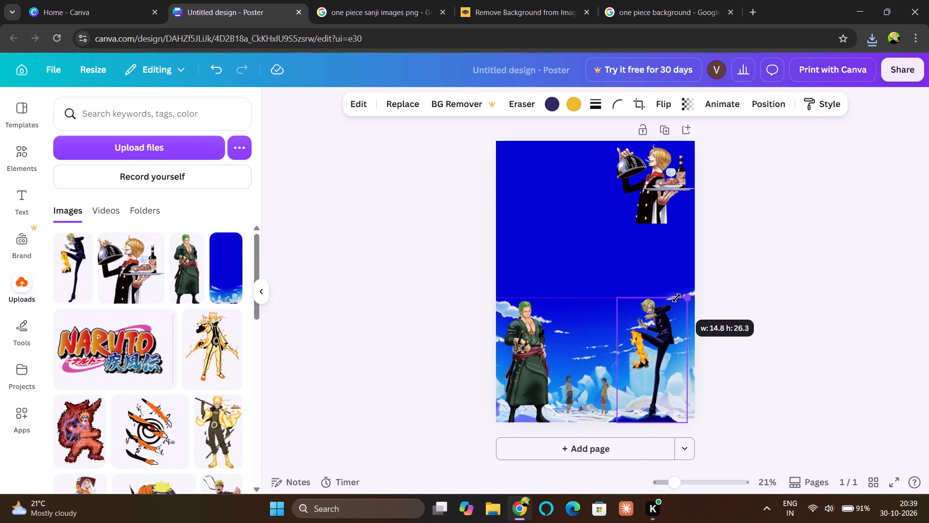
{"action": "left_click_drag", "start_coordinate": [676, 298], "coordinate": [677, 297]}
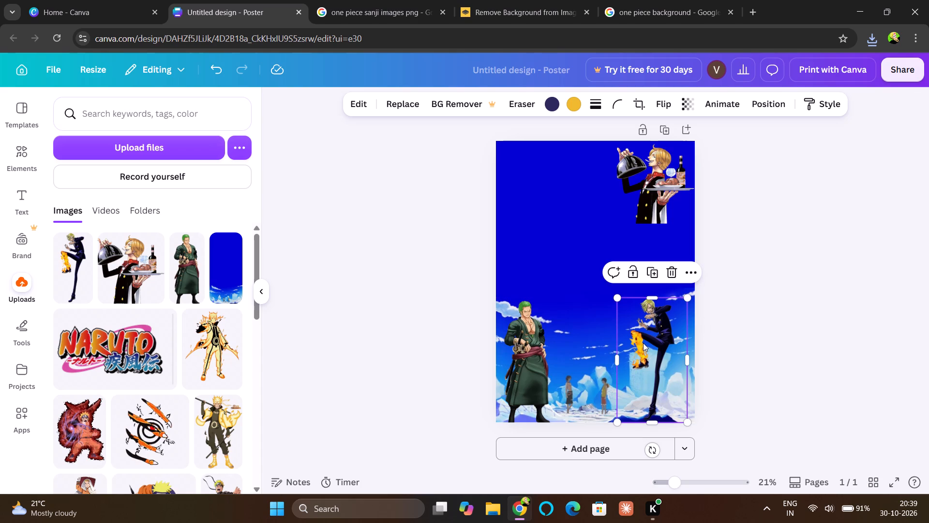
{"action": "left_click_drag", "start_coordinate": [643, 343], "coordinate": [660, 341]}
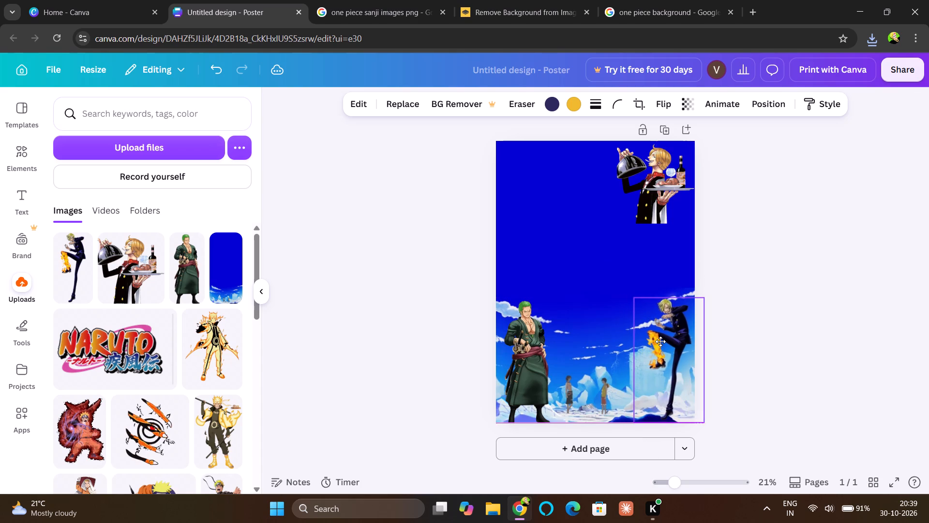
{"action": "left_click_drag", "start_coordinate": [660, 341], "coordinate": [661, 344]}
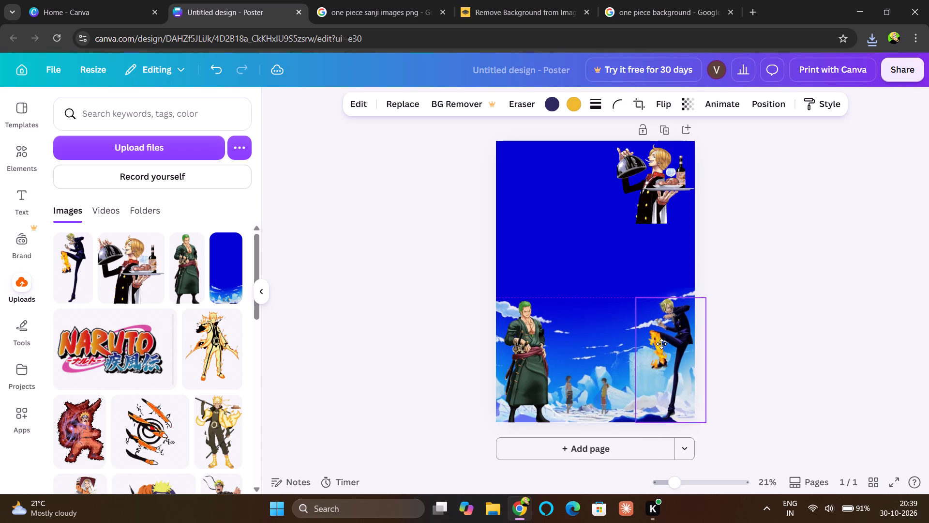
{"action": "left_click_drag", "start_coordinate": [661, 344], "coordinate": [661, 347]}
{"action": "left_click", "coordinate": [731, 332]}
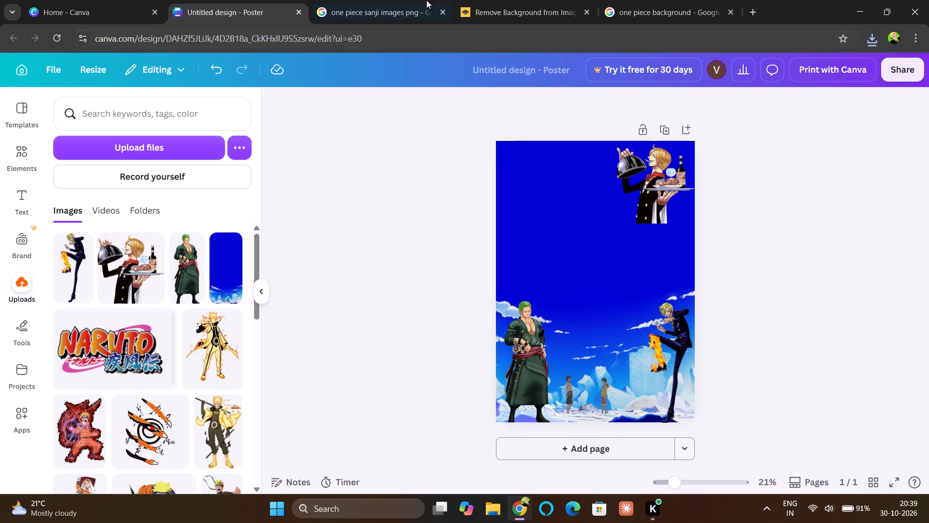
Change the Google image search from Sanji to "one piece luffy images png".
{"action": "left_click", "coordinate": [397, 5]}
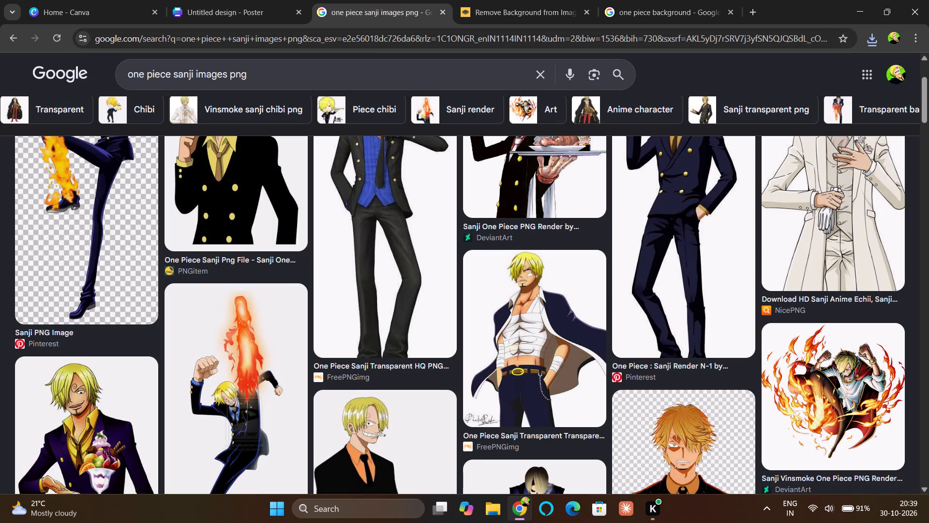
{"action": "left_click", "coordinate": [195, 73]}
{"action": "key", "text": "BackSpace"}
{"action": "key", "text": "BackSpace"}
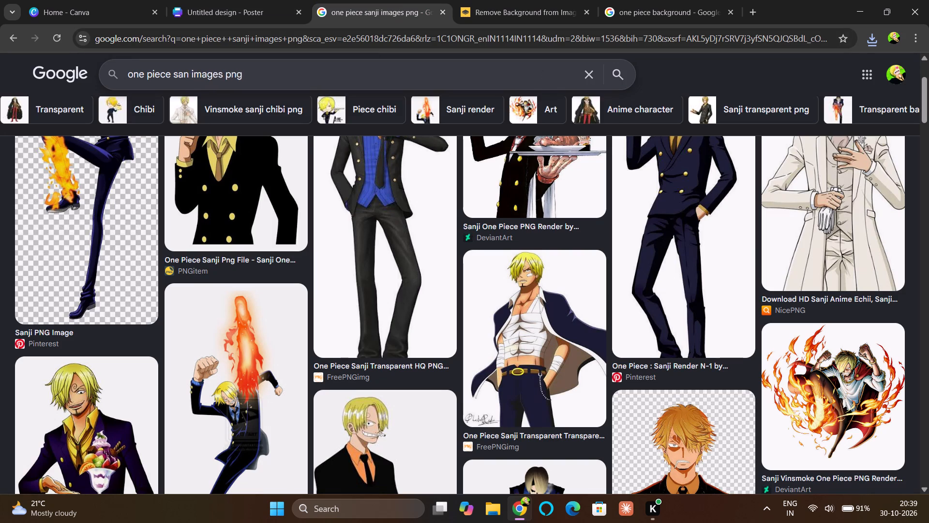
{"action": "key", "text": "BackSpace"}
{"action": "key", "text": "BackSpace"}
{"action": "key", "text": "BackSpace"}
{"action": "type", "text": "luffy"}
{"action": "key", "text": "Return"}
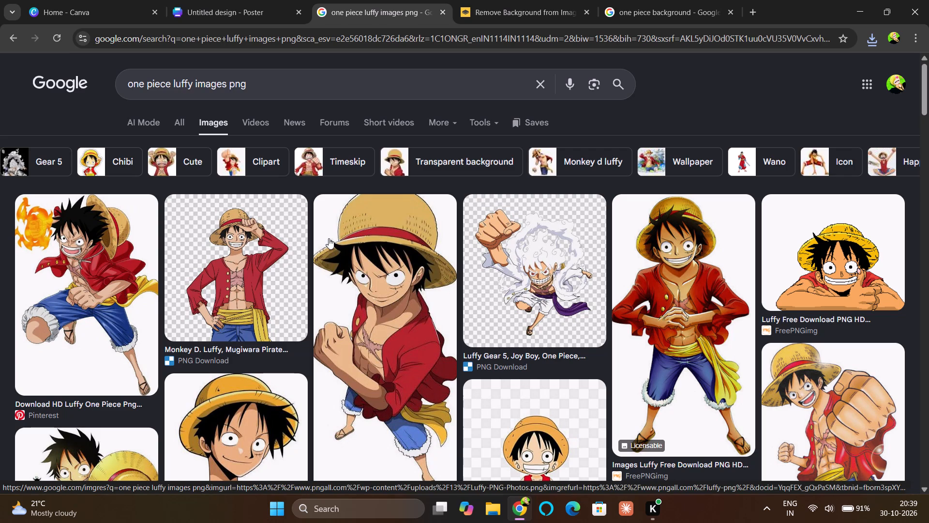
Look through the Luffy image results, including a preview of the FreePNGimg picture, for a suitable full-body figure.
{"action": "scroll", "coordinate": [329, 238], "scroll_direction": "down", "scroll_amount": 1}
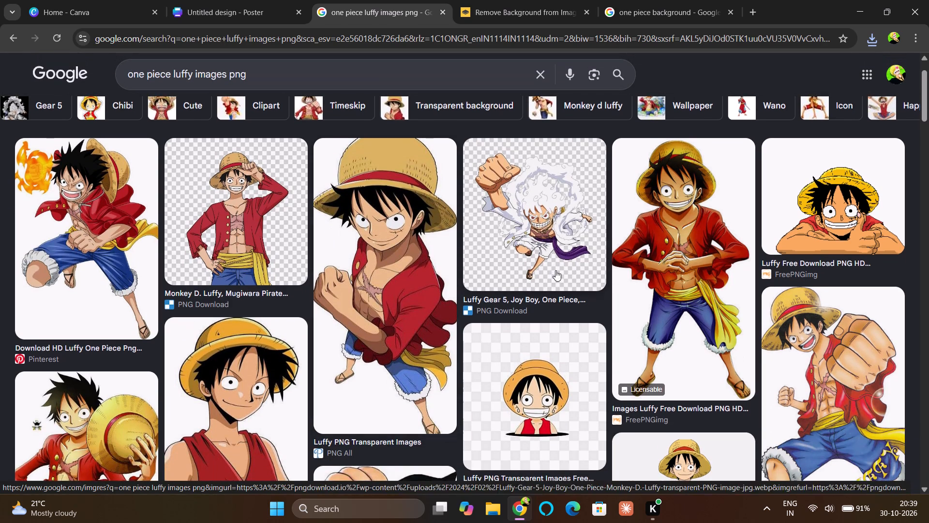
{"action": "right_click", "coordinate": [690, 301]}
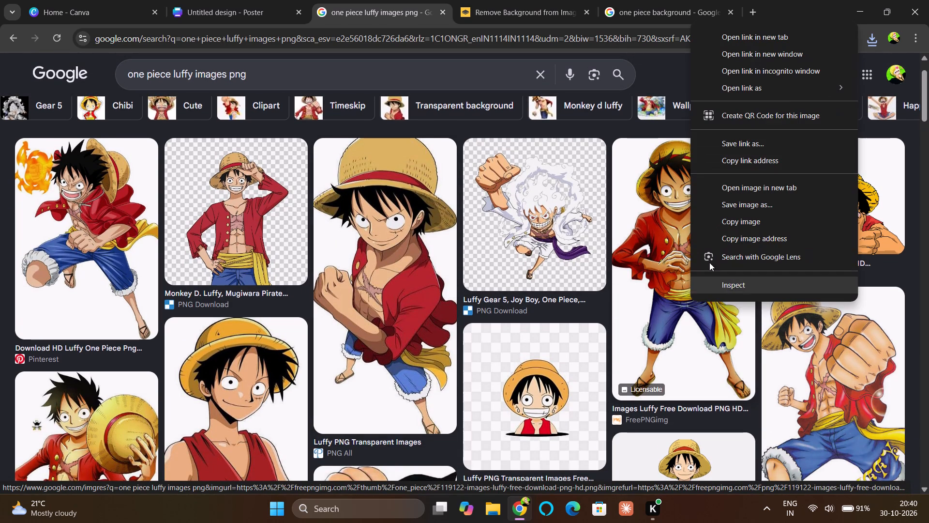
{"action": "left_click", "coordinate": [627, 264]}
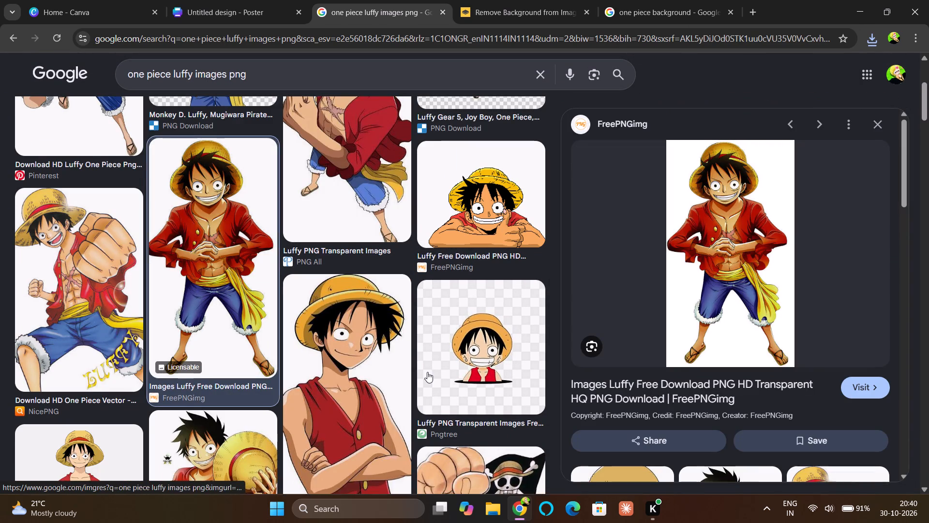
{"action": "scroll", "coordinate": [427, 372], "scroll_direction": "down", "scroll_amount": 1}
{"action": "left_click", "coordinate": [873, 126]}
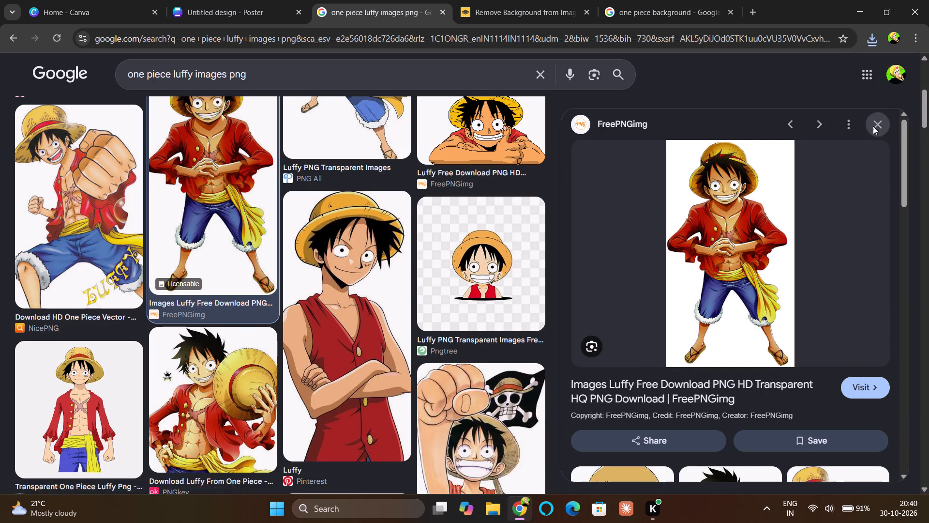
{"action": "scroll", "coordinate": [589, 327], "scroll_direction": "down", "scroll_amount": 3}
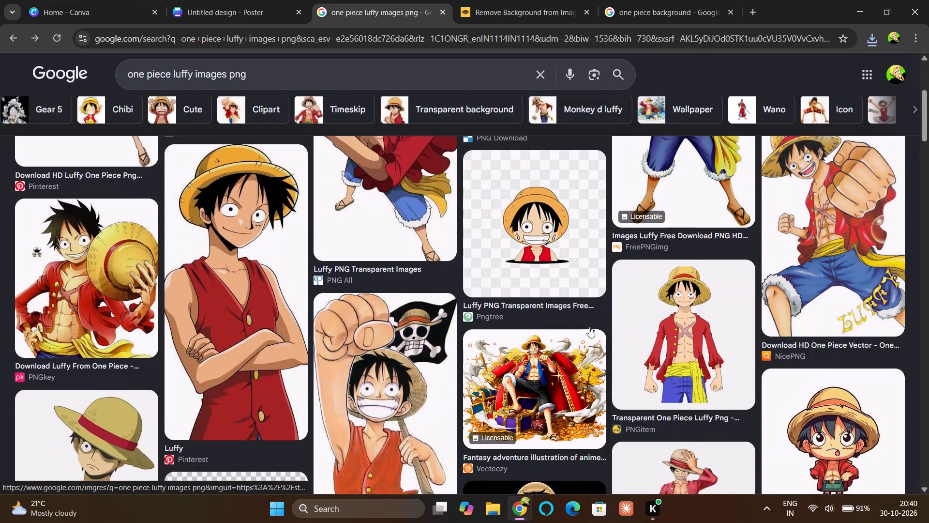
{"action": "scroll", "coordinate": [589, 327], "scroll_direction": "down", "scroll_amount": 2}
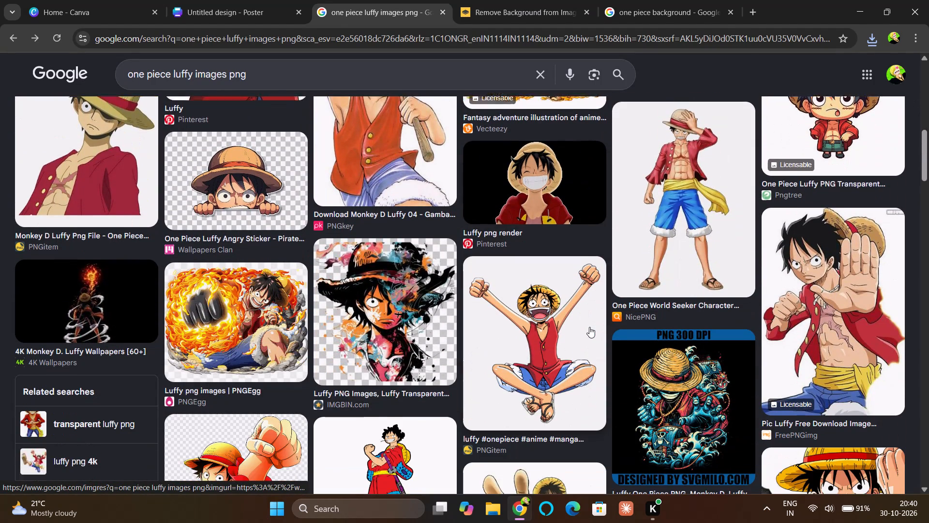
{"action": "scroll", "coordinate": [589, 327], "scroll_direction": "down", "scroll_amount": 2}
{"action": "scroll", "coordinate": [589, 327], "scroll_direction": "up", "scroll_amount": 2}
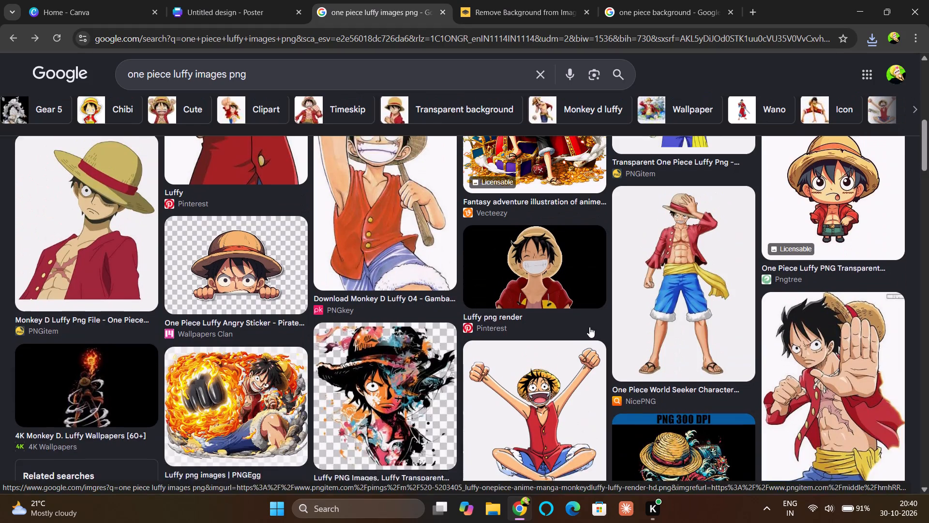
{"action": "scroll", "coordinate": [589, 327], "scroll_direction": "up", "scroll_amount": 5}
{"action": "scroll", "coordinate": [589, 327], "scroll_direction": "down", "scroll_amount": 1}
{"action": "scroll", "coordinate": [672, 305], "scroll_direction": "down", "scroll_amount": 1}
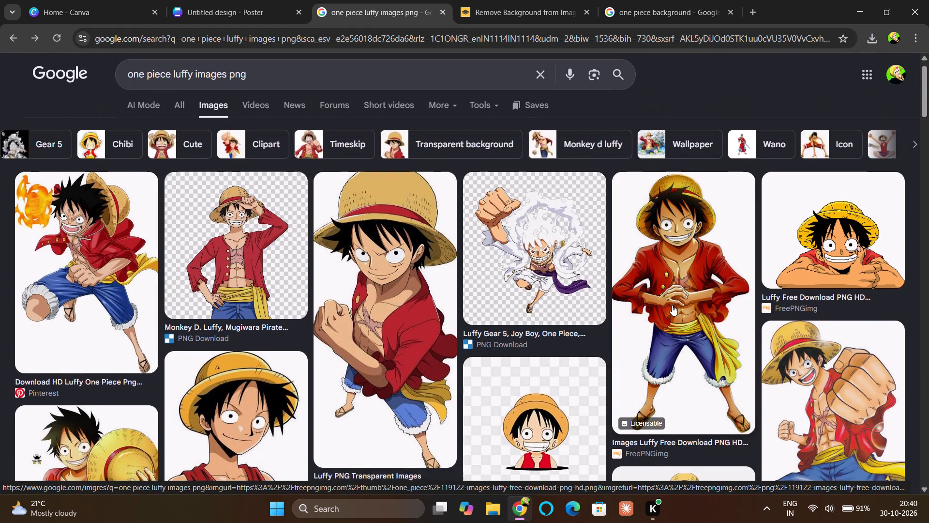
Save FreePNGimg's full-body Luffy picture with clasped hands from the image results to Downloads.
{"action": "scroll", "coordinate": [672, 305], "scroll_direction": "down", "scroll_amount": 1}
{"action": "right_click", "coordinate": [672, 305]}
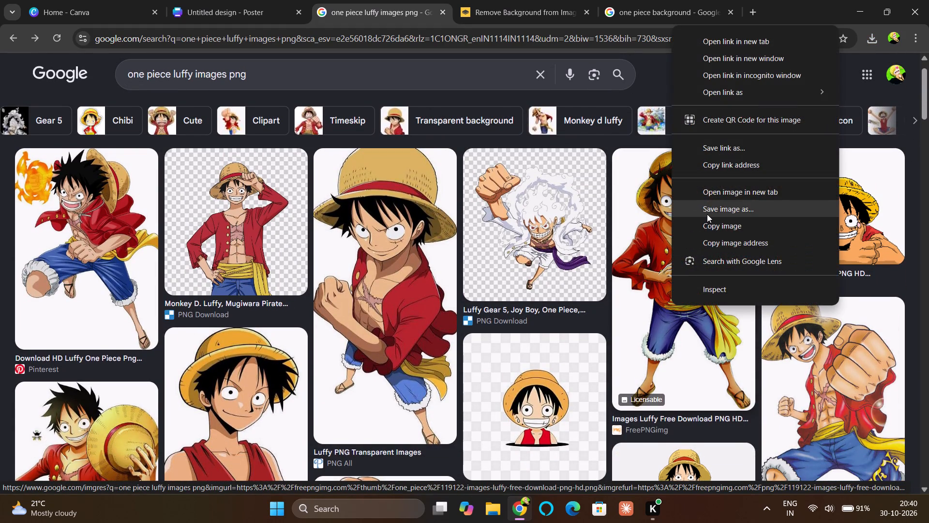
{"action": "left_click", "coordinate": [707, 214]}
{"action": "key", "text": "Return"}
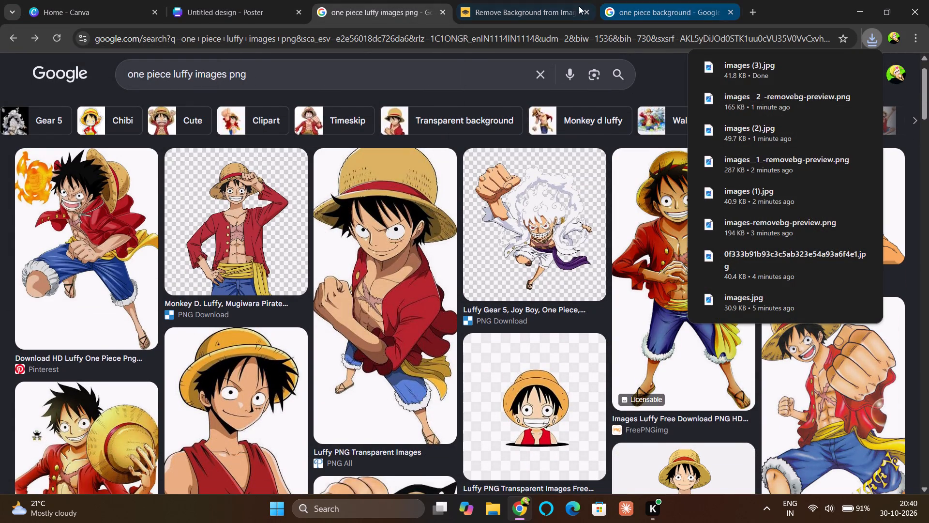
In remove.bg, remove the background of images (3) from Downloads and download the free preview cutout.
{"action": "left_click", "coordinate": [550, 8]}
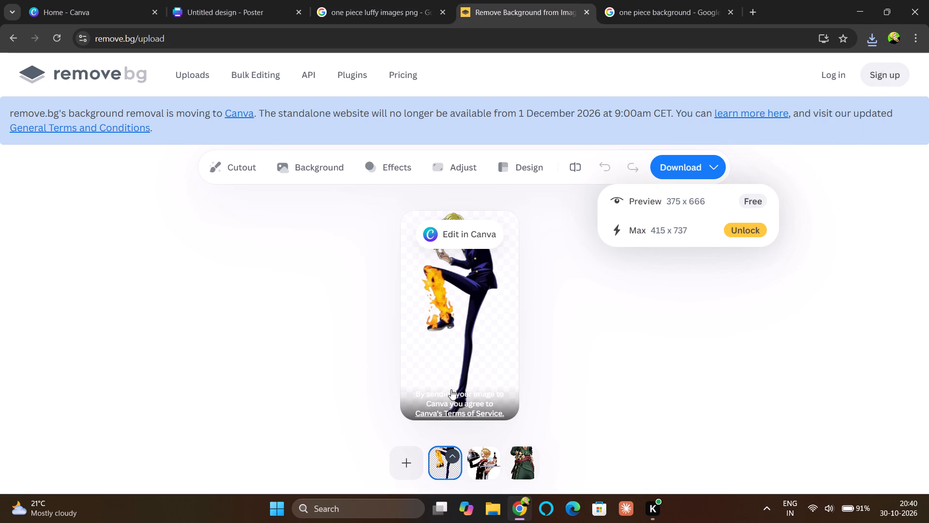
{"action": "left_click", "coordinate": [422, 460]}
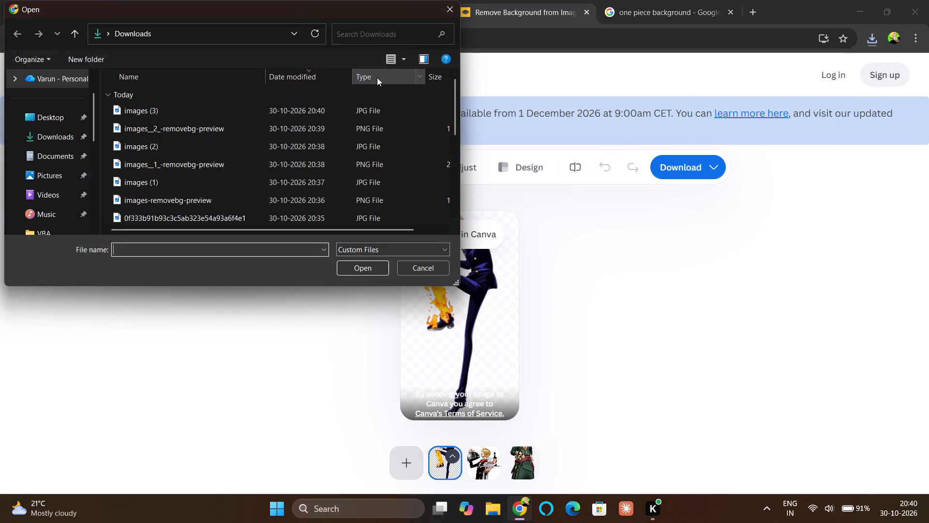
{"action": "left_click", "coordinate": [345, 111]}
{"action": "key", "text": "Return"}
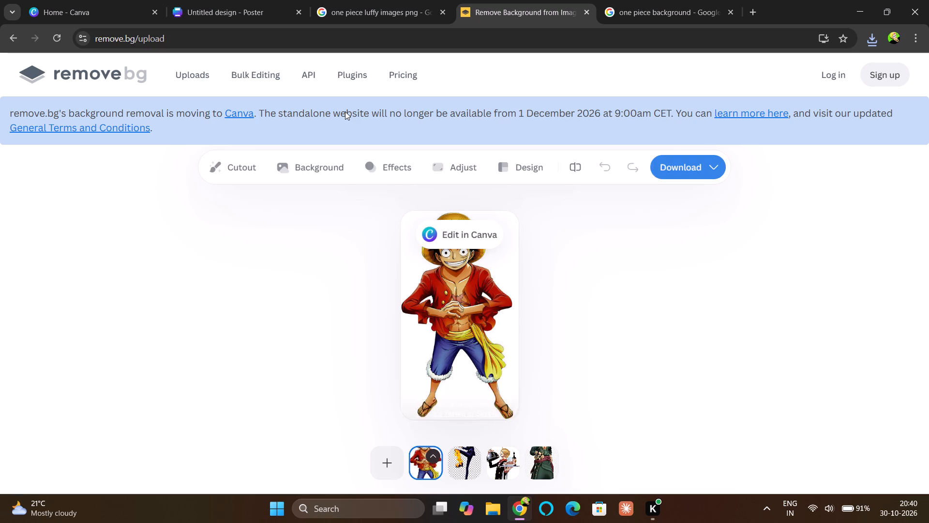
{"action": "left_click", "coordinate": [678, 170]}
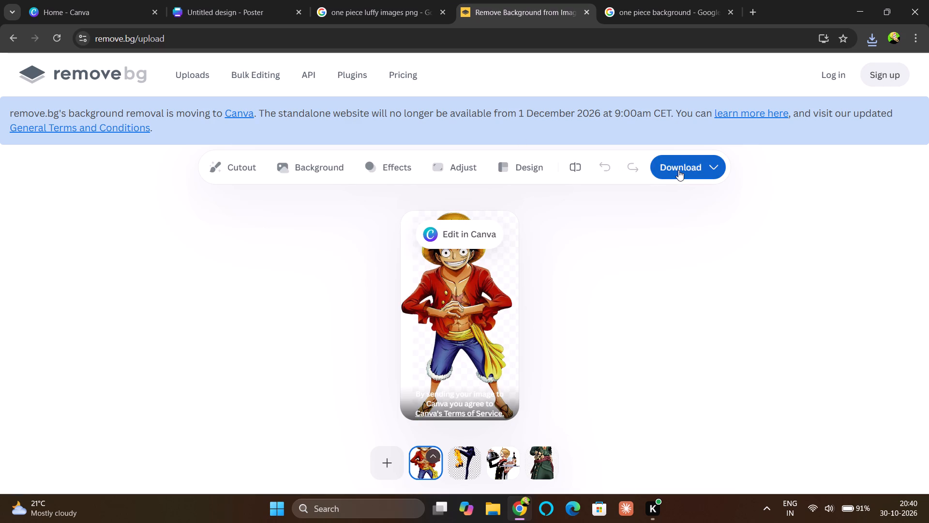
{"action": "left_click", "coordinate": [662, 194]}
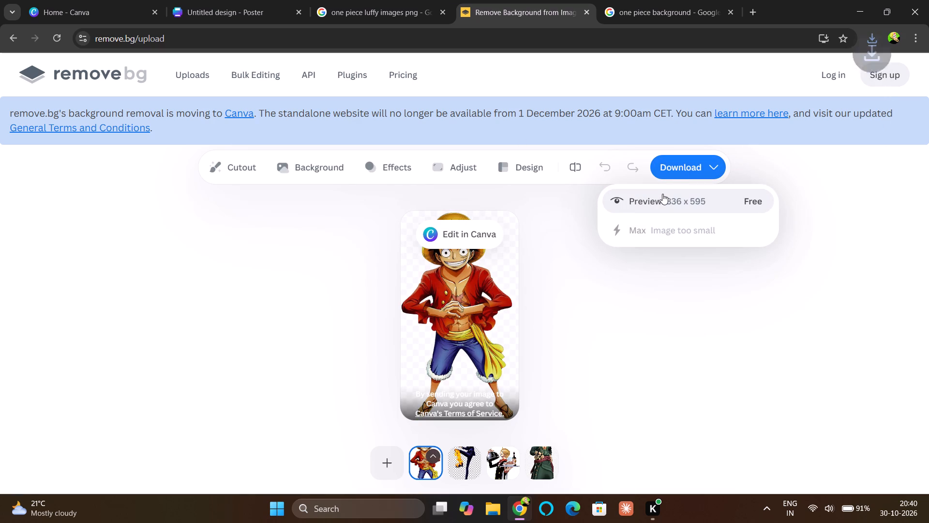
Back in the Canva poster, upload the file images__3_-removebg-preview from Downloads.
{"action": "left_click", "coordinate": [260, 1]}
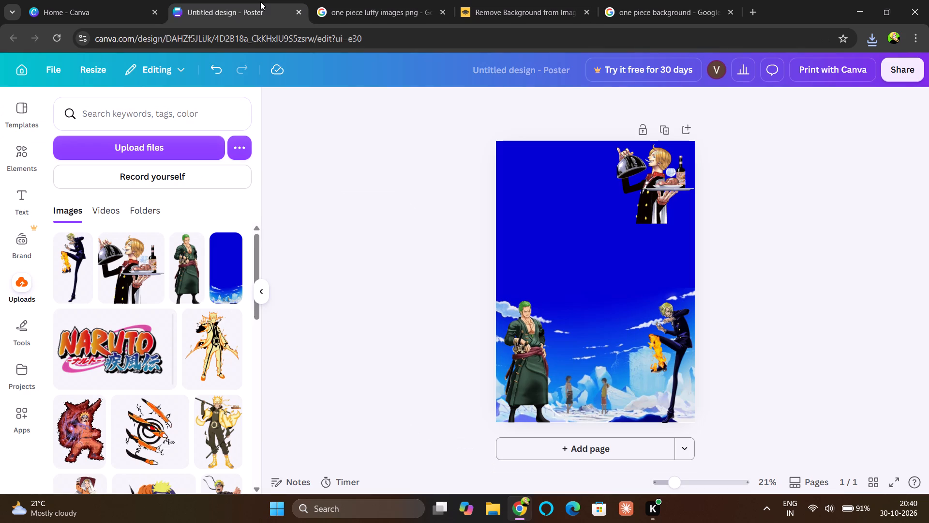
{"action": "left_click", "coordinate": [164, 145]}
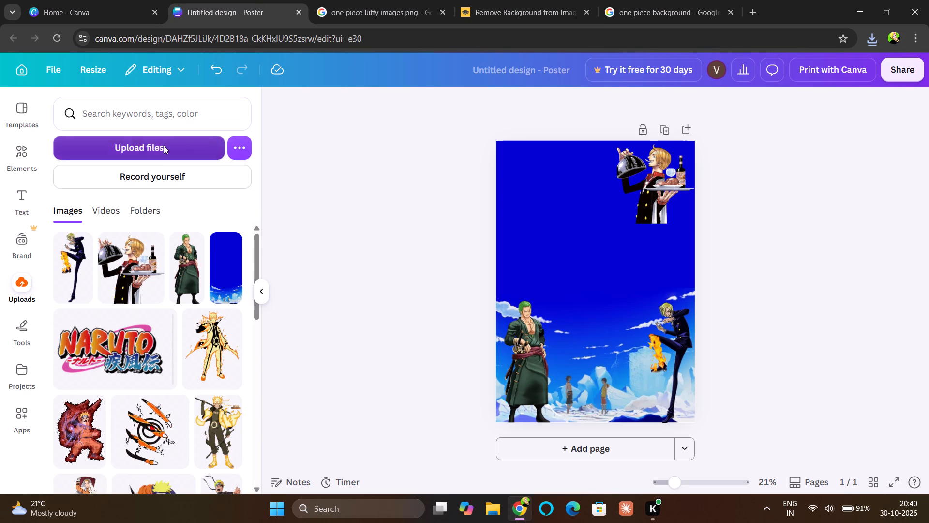
{"action": "left_click", "coordinate": [195, 110]}
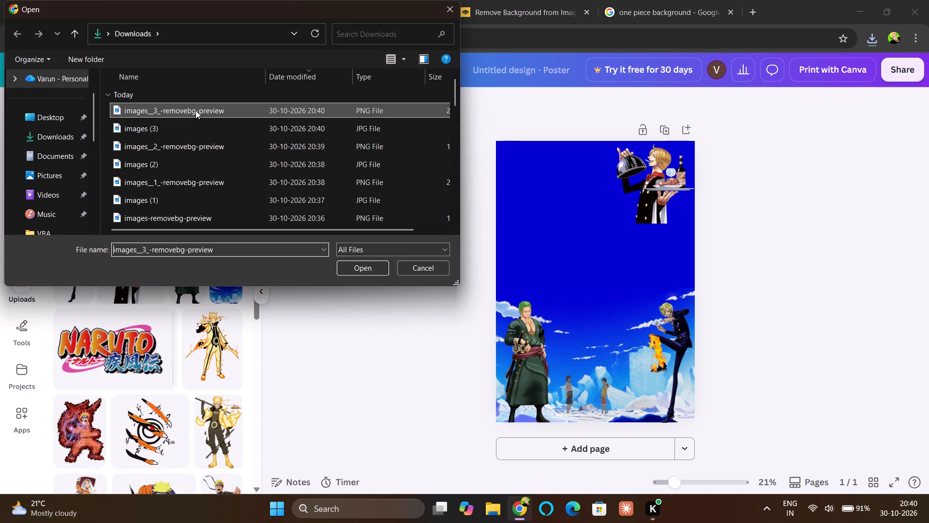
{"action": "left_click", "coordinate": [345, 260]}
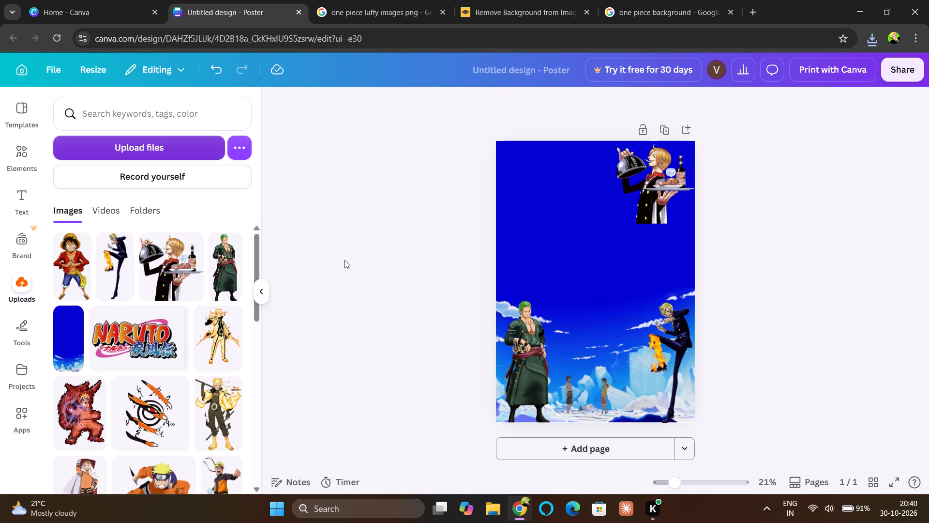
Add the Luffy cutout to the poster, shrink it to about Zoro's height and stand it at the page's bottom between Zoro and Sanji.
{"action": "left_click", "coordinate": [63, 257]}
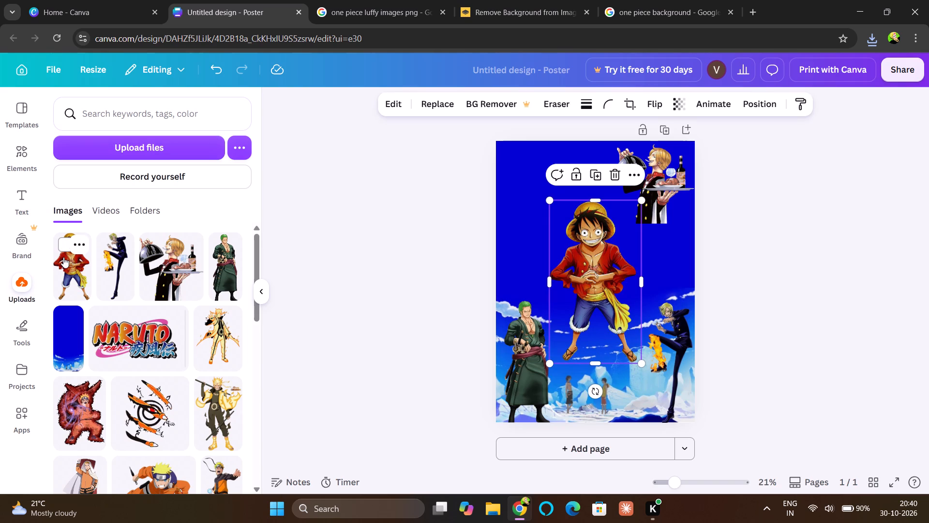
{"action": "left_click_drag", "start_coordinate": [617, 303], "coordinate": [627, 361]}
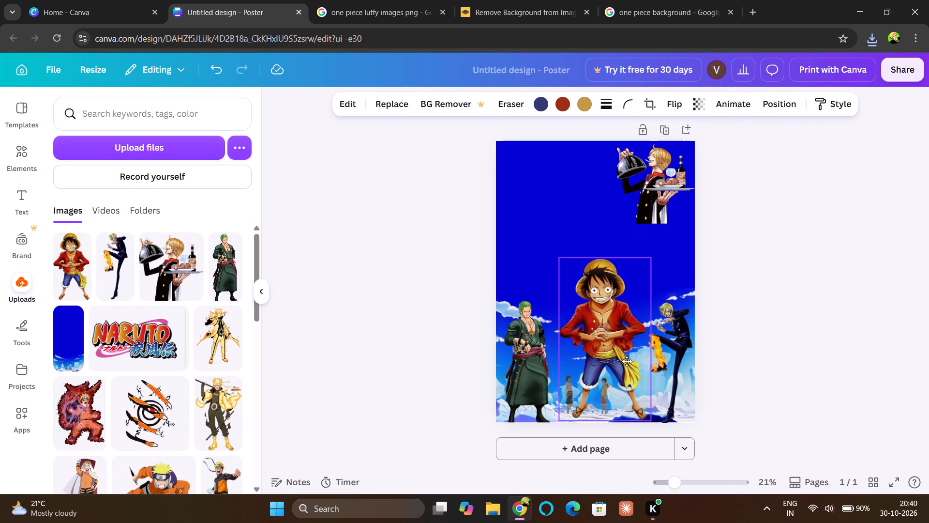
{"action": "left_click_drag", "start_coordinate": [627, 361], "coordinate": [620, 365]}
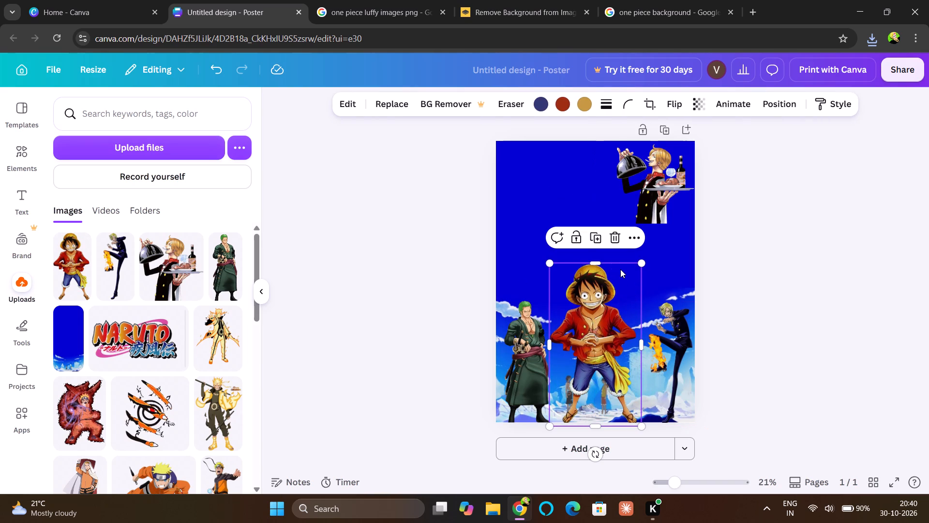
{"action": "left_click_drag", "start_coordinate": [603, 264], "coordinate": [601, 258]}
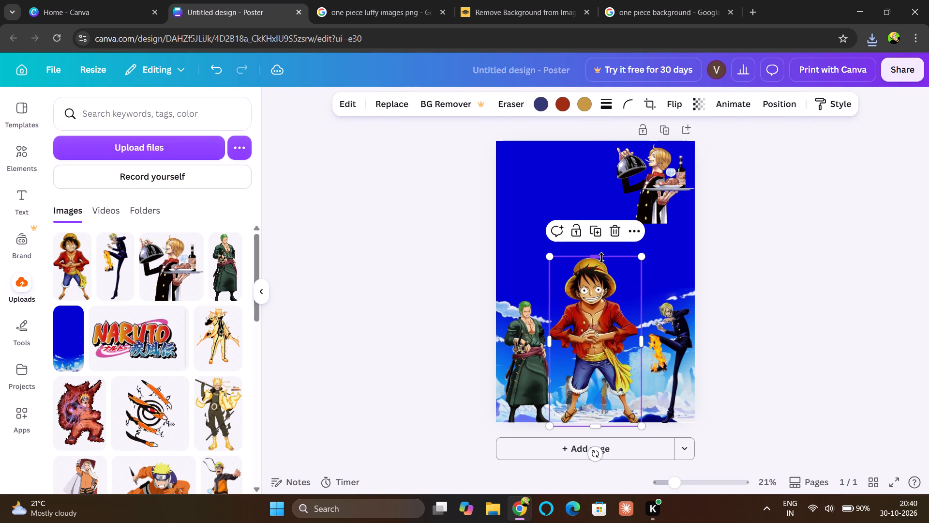
{"action": "left_click_drag", "start_coordinate": [640, 258], "coordinate": [631, 269]}
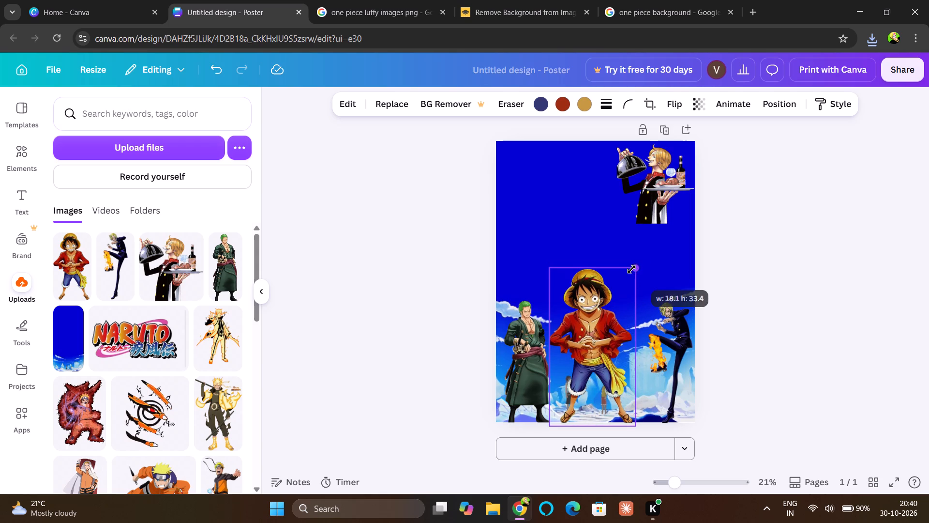
{"action": "left_click_drag", "start_coordinate": [631, 269], "coordinate": [631, 314]}
{"action": "left_click_drag", "start_coordinate": [594, 345], "coordinate": [614, 349]}
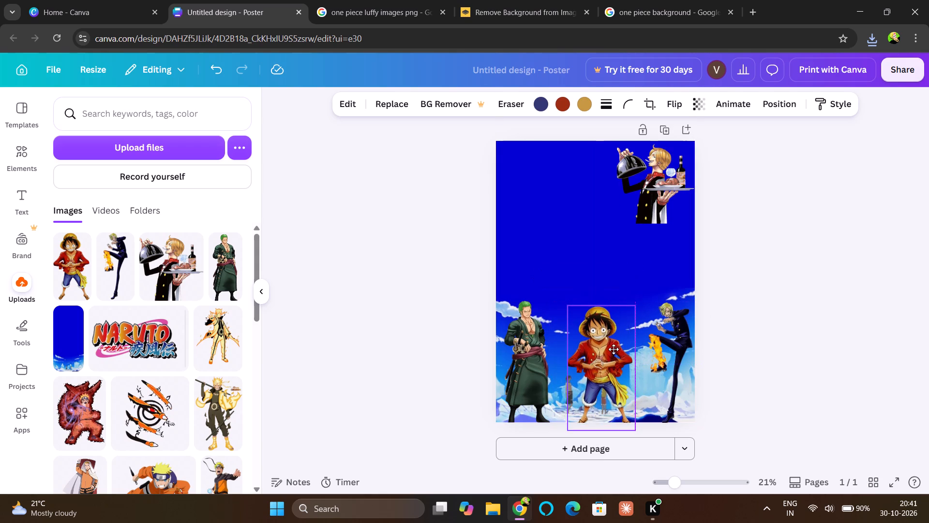
{"action": "left_click_drag", "start_coordinate": [614, 349], "coordinate": [609, 347]}
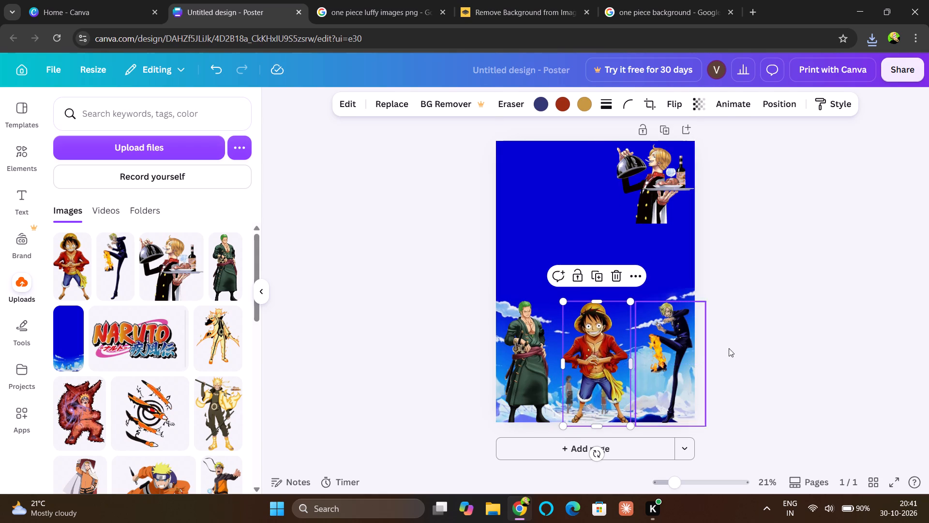
{"action": "left_click", "coordinate": [738, 349]}
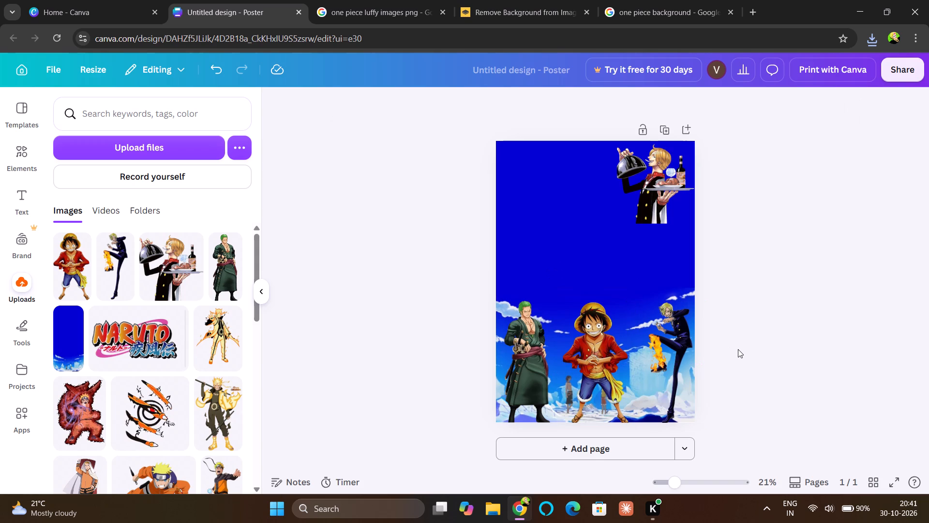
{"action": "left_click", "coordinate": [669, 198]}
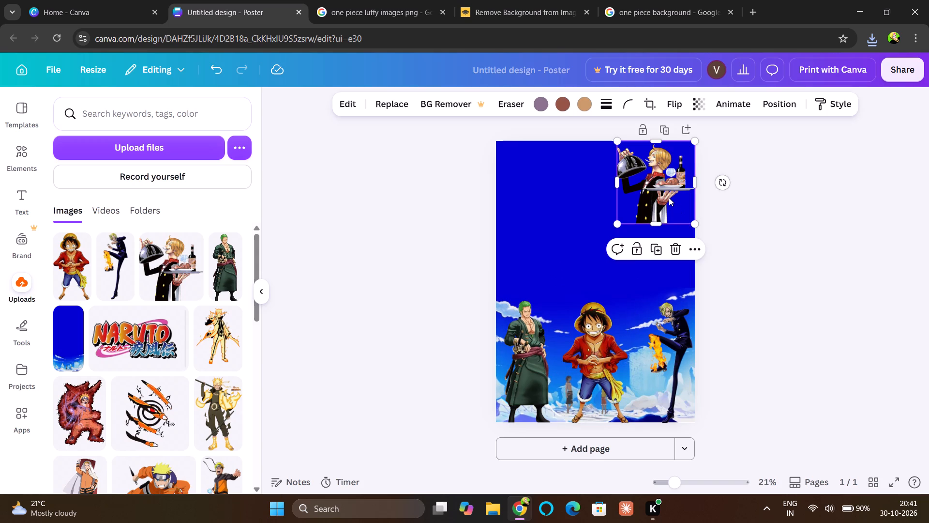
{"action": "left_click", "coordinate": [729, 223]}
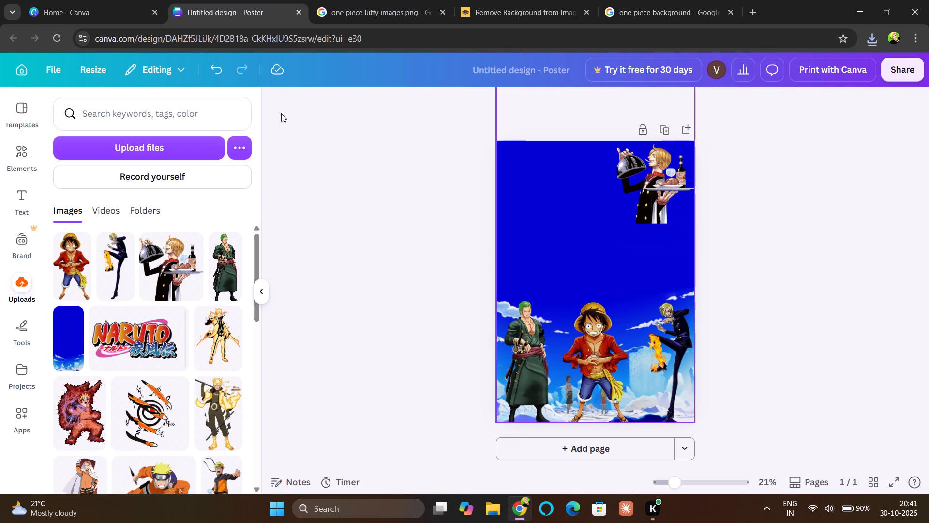
In the Google image search, replace luffy with ace and search for "one piece ace images png".
{"action": "left_click", "coordinate": [350, 18]}
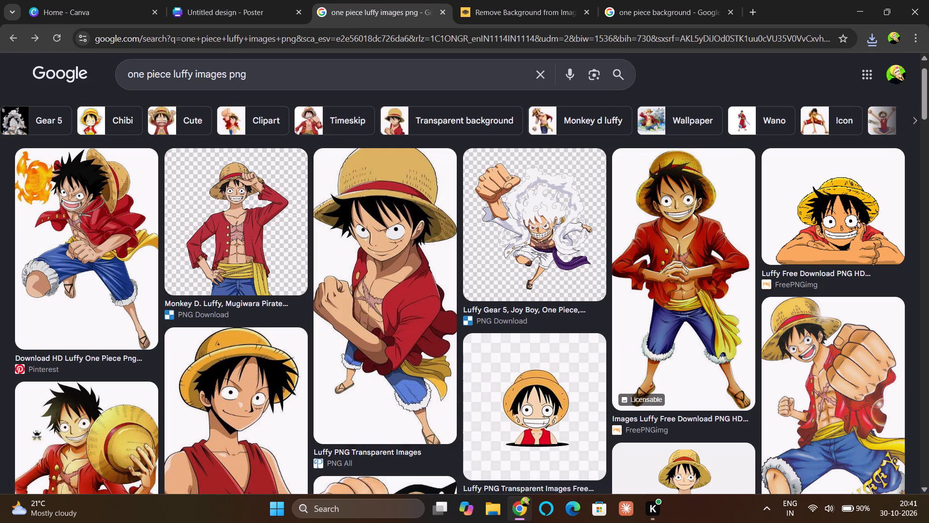
{"action": "left_click", "coordinate": [194, 76]}
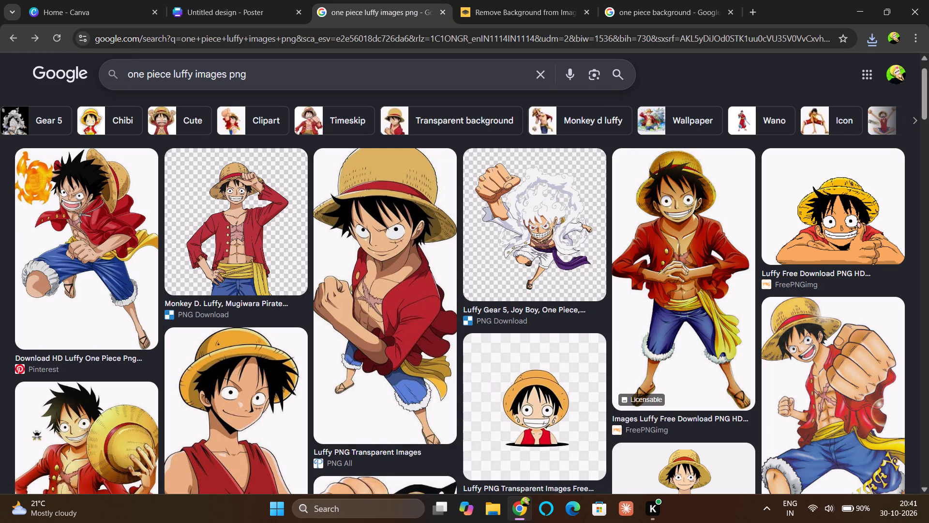
{"action": "key", "text": "Left"}
{"action": "key", "text": "BackSpace"}
{"action": "key", "text": "BackSpace"}
{"action": "key", "text": "BackSpace"}
{"action": "key", "text": "BackSpace"}
{"action": "key", "text": "BackSpace"}
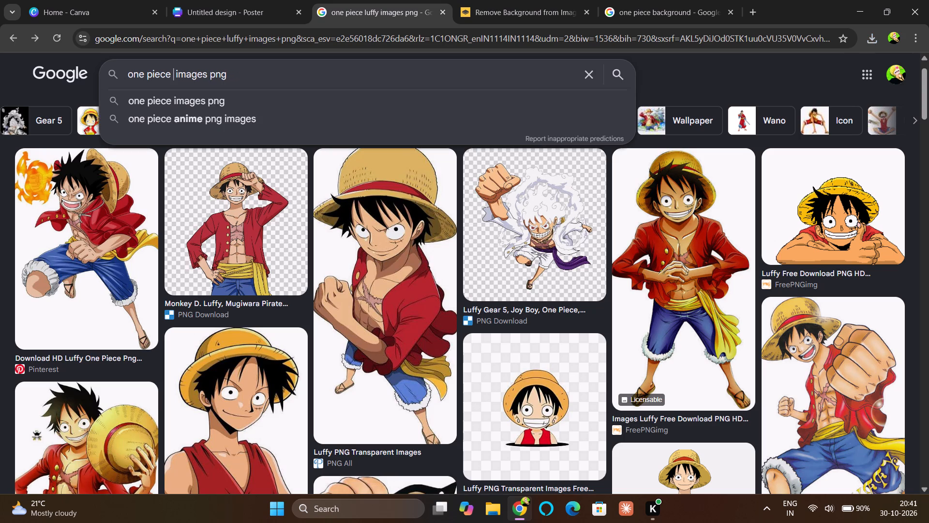
{"action": "type", "text": "ace"}
{"action": "key", "text": "Return"}
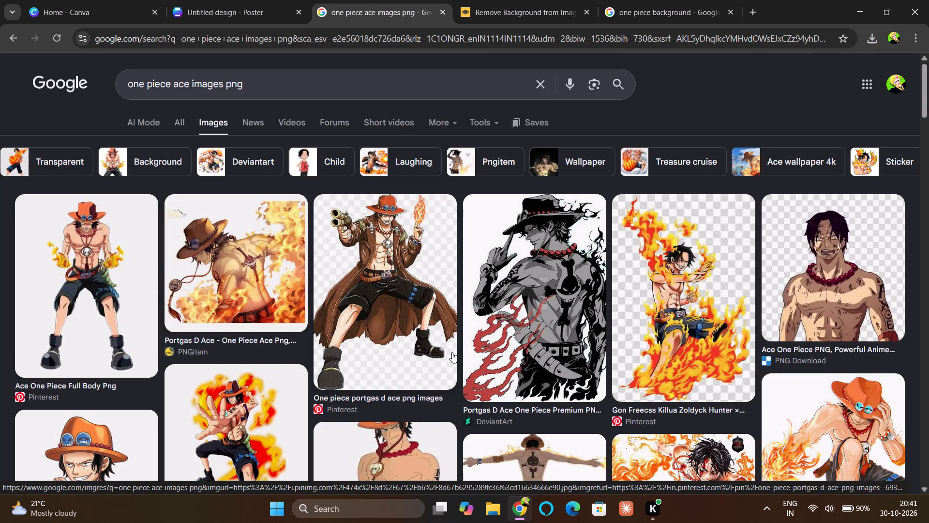
Find DeviantArt's full-body picture of a standing Ace carrying a backpack in the image results and save it to Downloads.
{"action": "scroll", "coordinate": [490, 345], "scroll_direction": "down", "scroll_amount": 1}
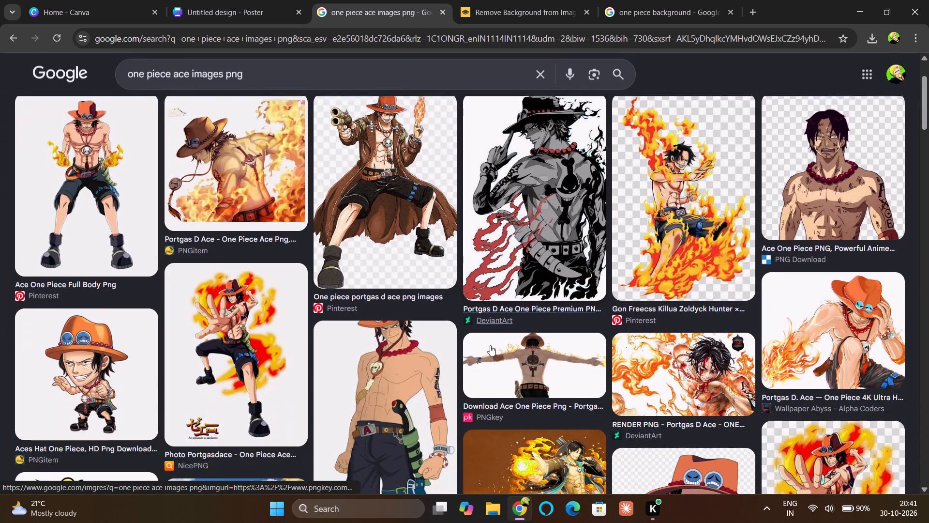
{"action": "scroll", "coordinate": [490, 345], "scroll_direction": "down", "scroll_amount": 1}
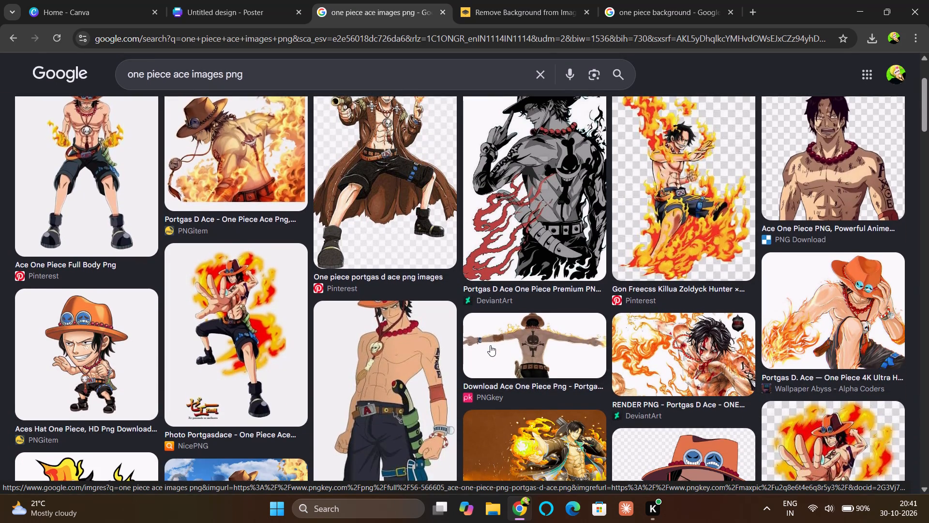
{"action": "scroll", "coordinate": [490, 345], "scroll_direction": "down", "scroll_amount": 4}
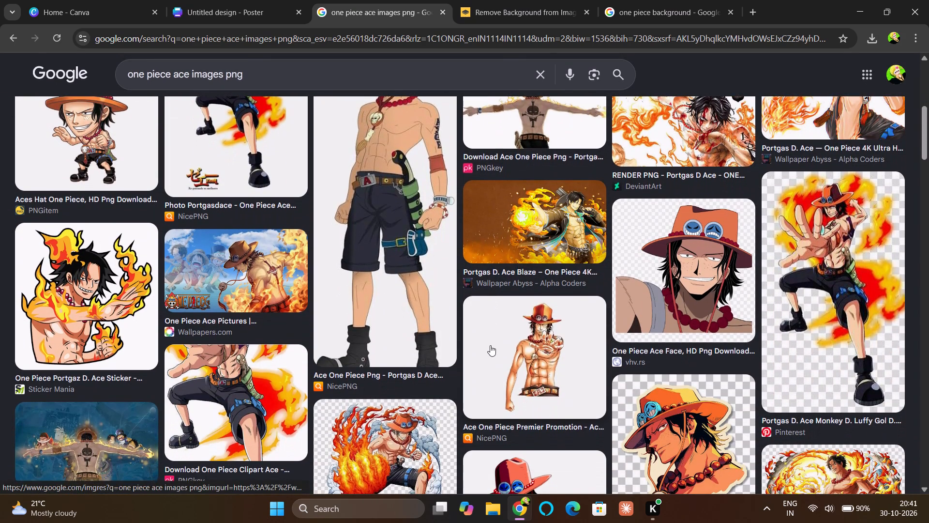
{"action": "scroll", "coordinate": [490, 345], "scroll_direction": "down", "scroll_amount": 2}
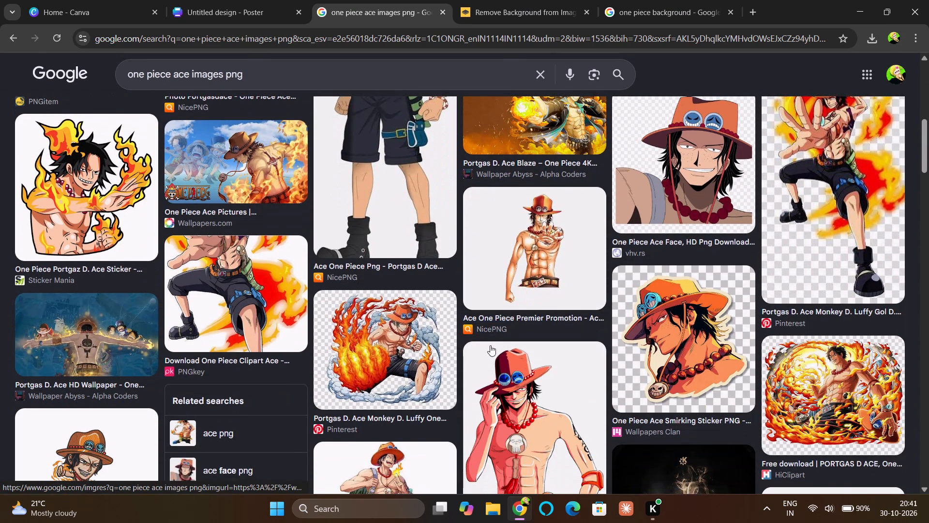
{"action": "scroll", "coordinate": [490, 345], "scroll_direction": "down", "scroll_amount": 2}
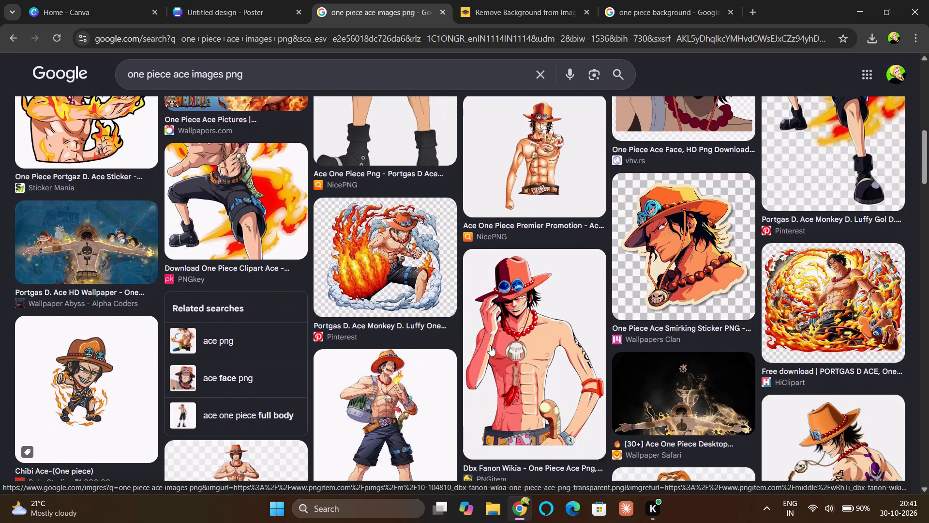
{"action": "scroll", "coordinate": [490, 345], "scroll_direction": "down", "scroll_amount": 2}
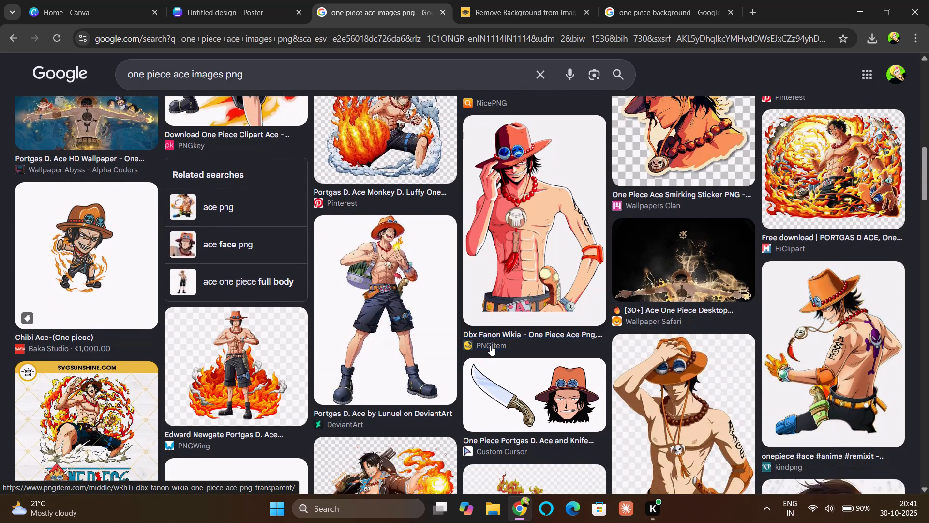
{"action": "left_click", "coordinate": [414, 307]}
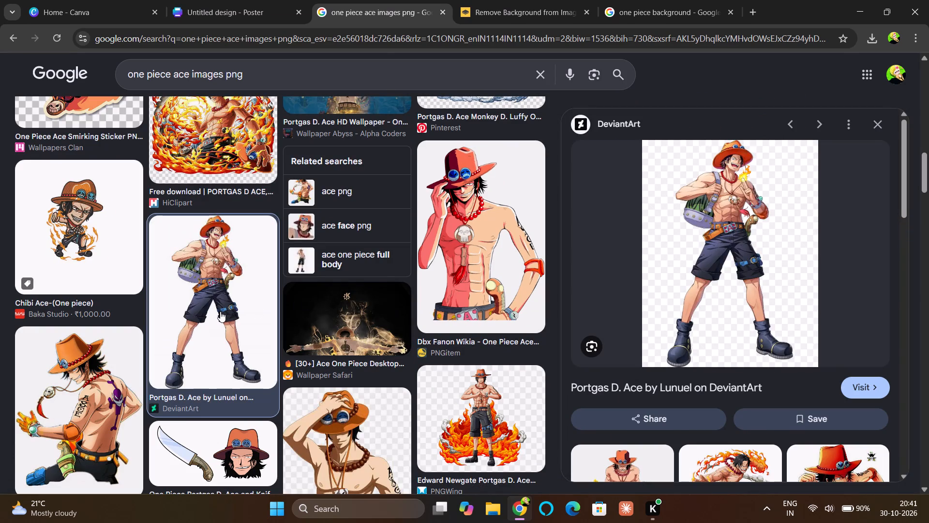
{"action": "right_click", "coordinate": [220, 311]}
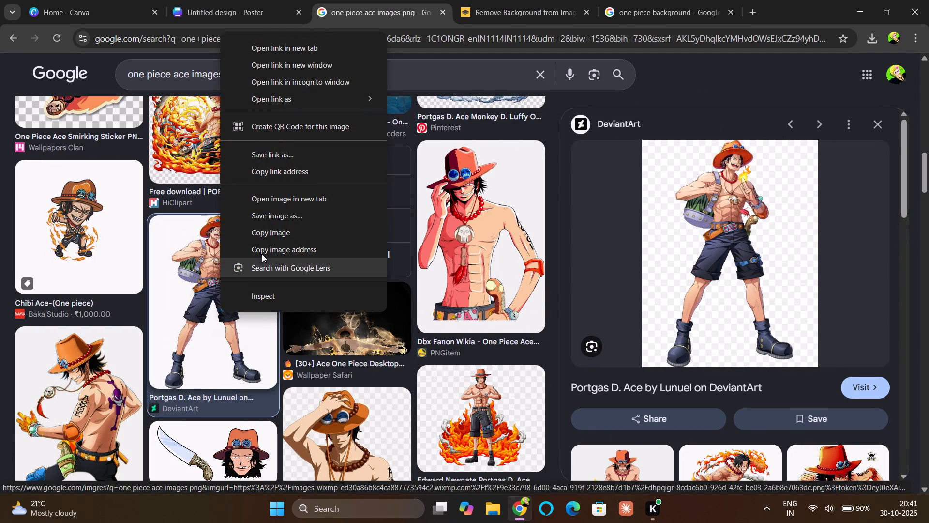
{"action": "left_click", "coordinate": [272, 216]}
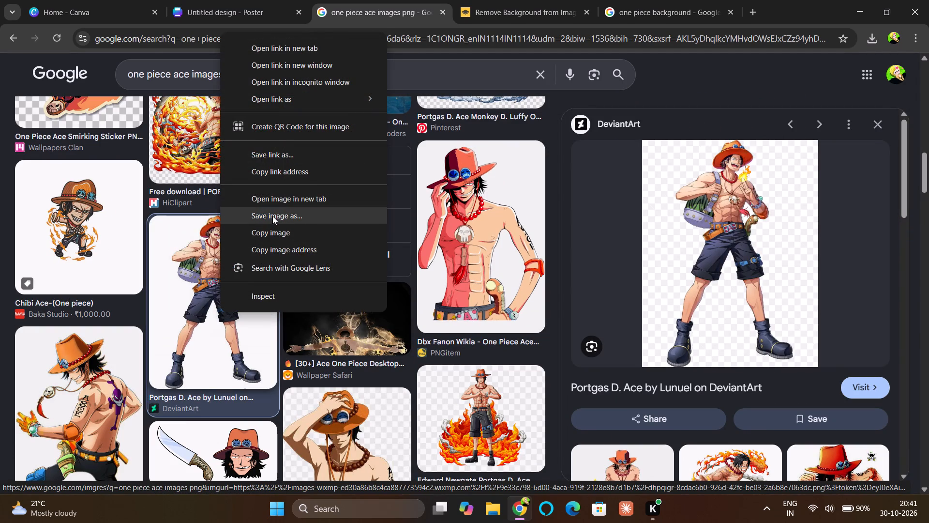
{"action": "key", "text": "Return"}
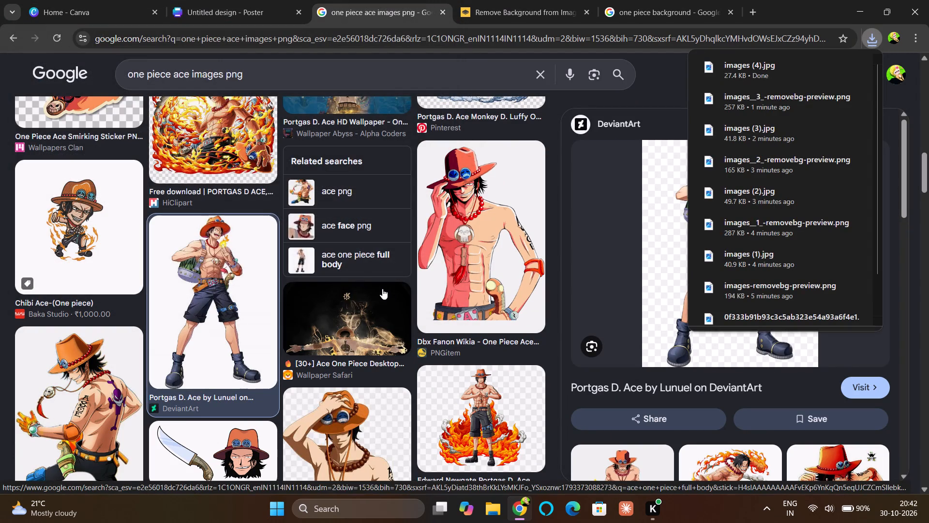
{"action": "left_click", "coordinate": [371, 321]}
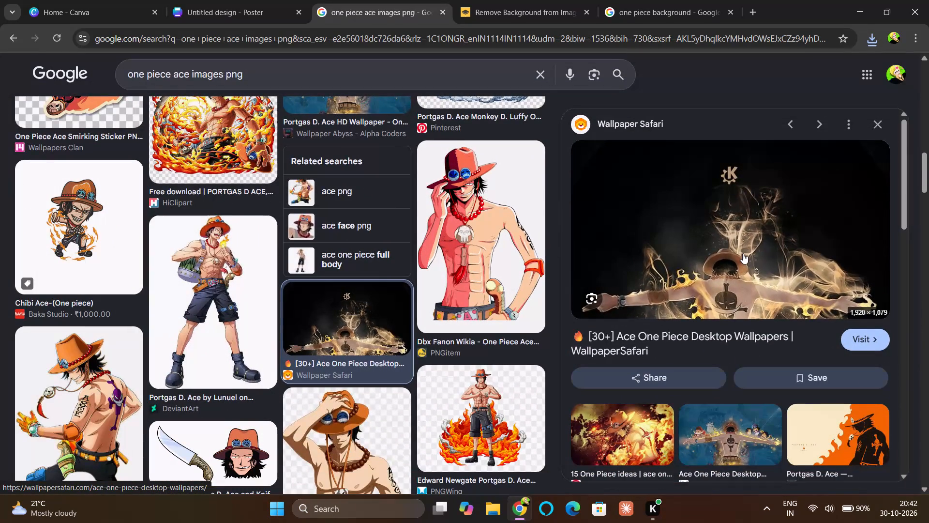
In remove.bg, remove the background of images (4) from Downloads and download the free preview cutout.
{"action": "left_click", "coordinate": [531, 21]}
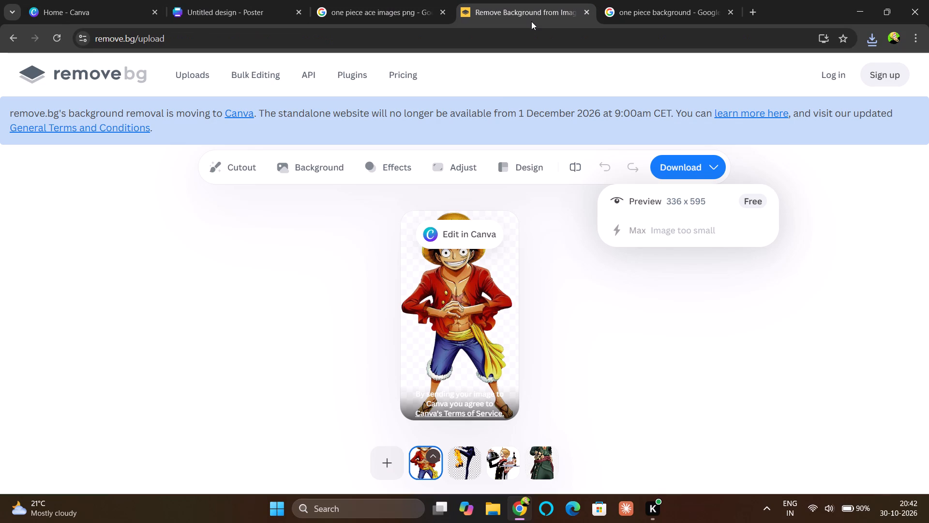
{"action": "left_click", "coordinate": [393, 454]}
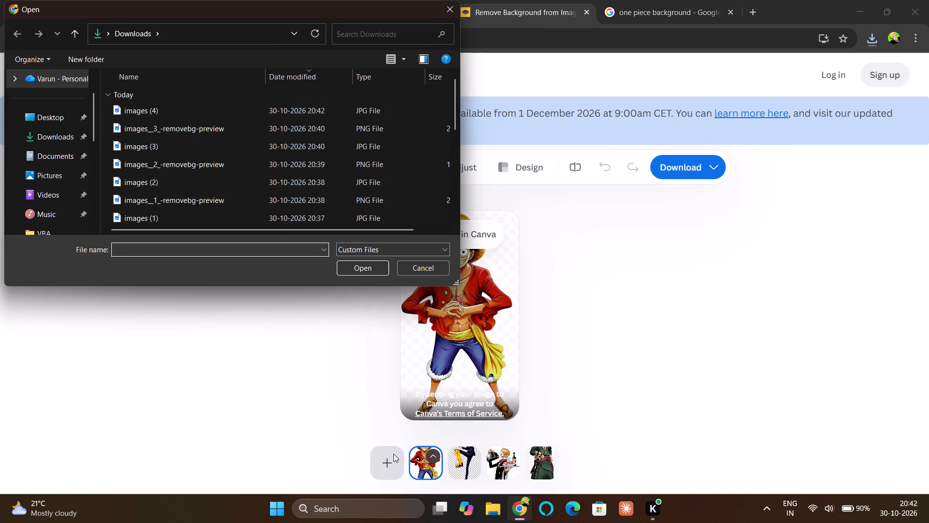
{"action": "left_click", "coordinate": [235, 119]}
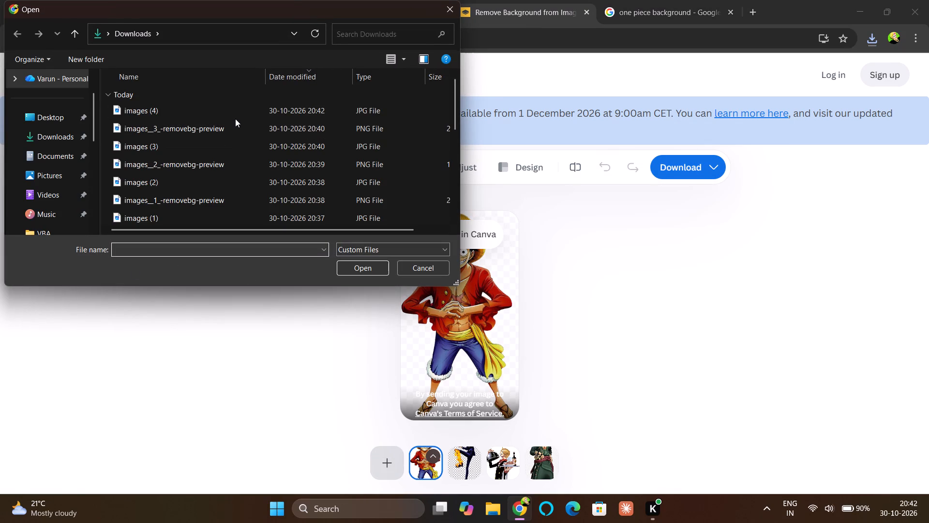
{"action": "left_click", "coordinate": [231, 113]}
{"action": "key", "text": "Return"}
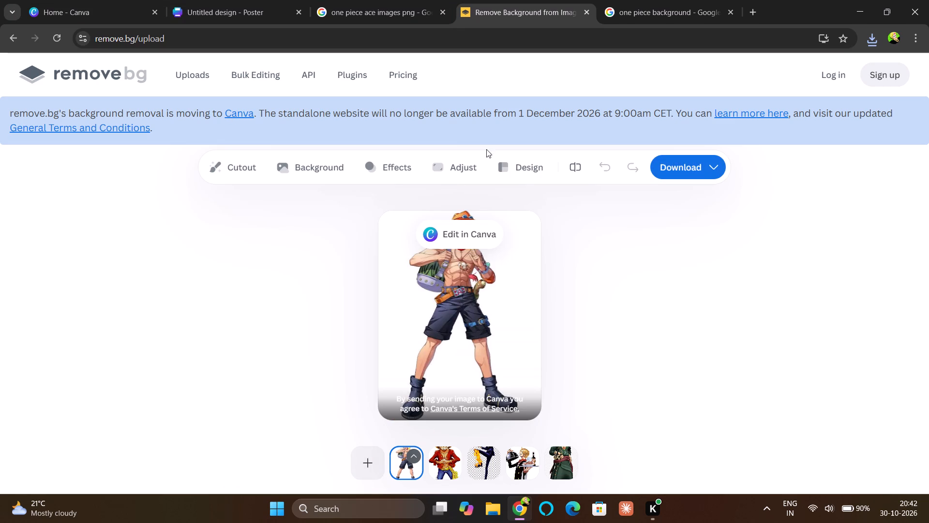
{"action": "left_click", "coordinate": [693, 172]}
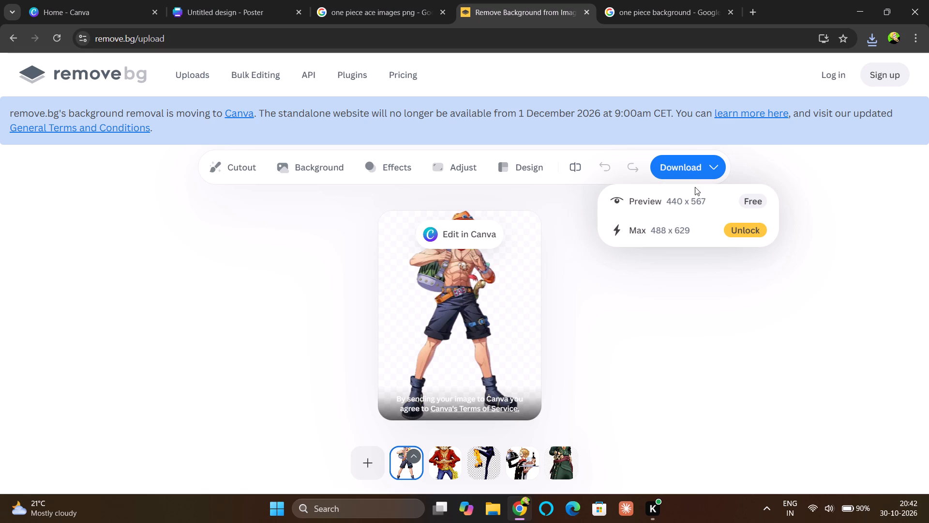
{"action": "left_click", "coordinate": [695, 199]}
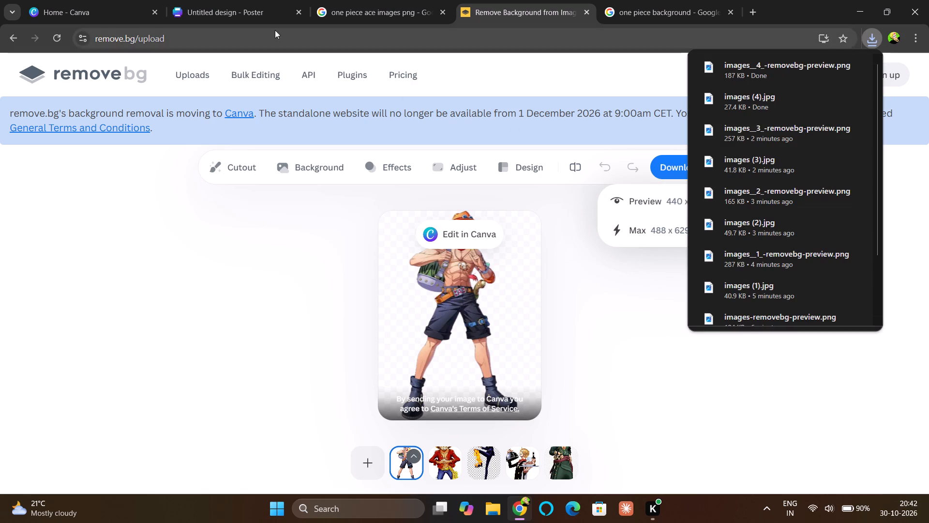
Back in the Canva poster, upload the file images__4_-removebg-preview from Downloads.
{"action": "left_click", "coordinate": [265, 9]}
{"action": "left_click", "coordinate": [200, 143]}
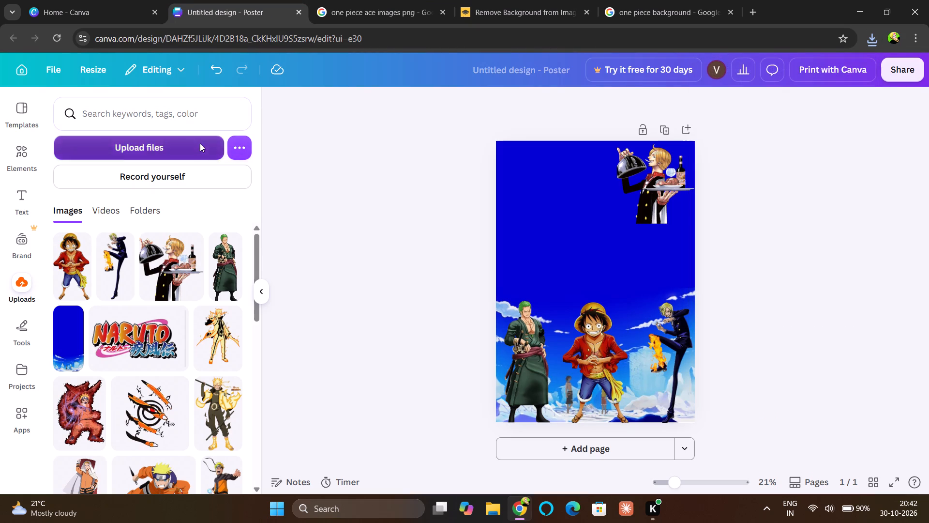
{"action": "left_click", "coordinate": [165, 107]}
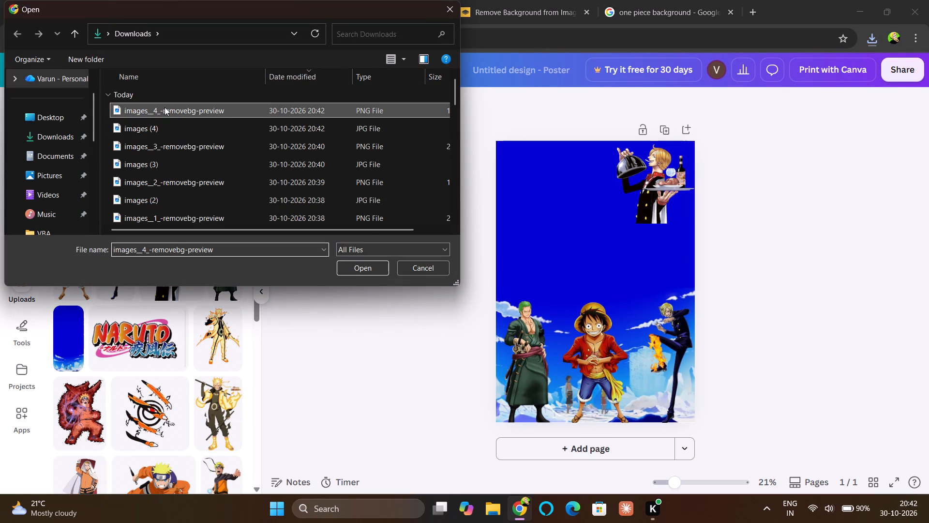
{"action": "key", "text": "Return"}
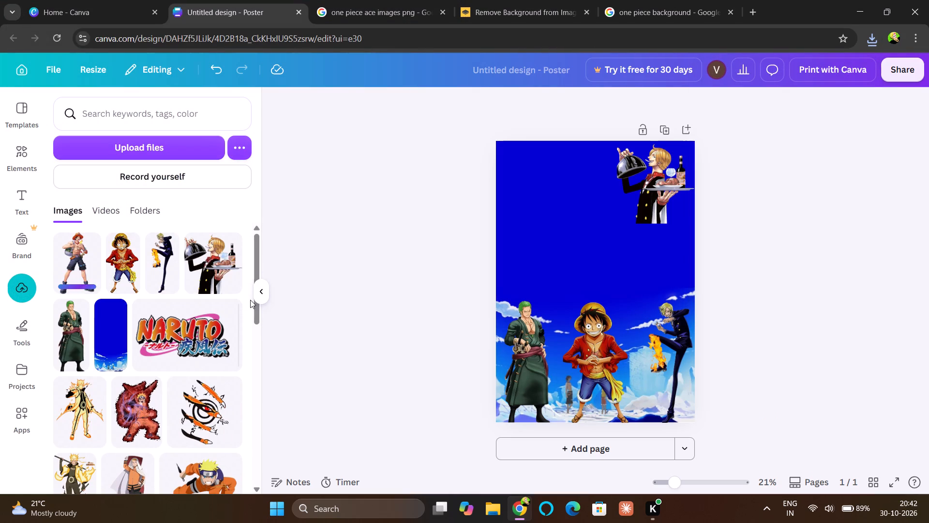
Add the Ace cutout to the poster, shrink it to about Luffy's height and stand it at the page's bottom between Luffy and Sanji.
{"action": "left_click", "coordinate": [84, 258]}
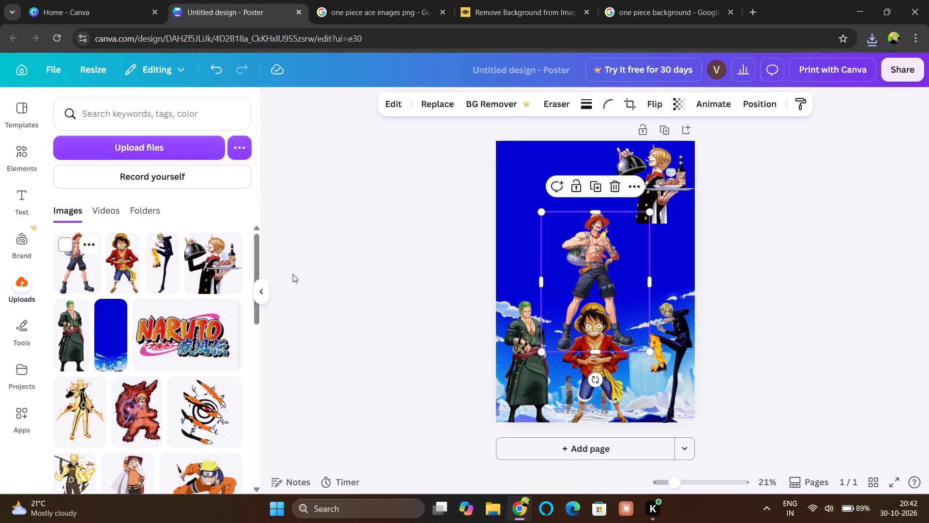
{"action": "left_click_drag", "start_coordinate": [589, 270], "coordinate": [630, 339]}
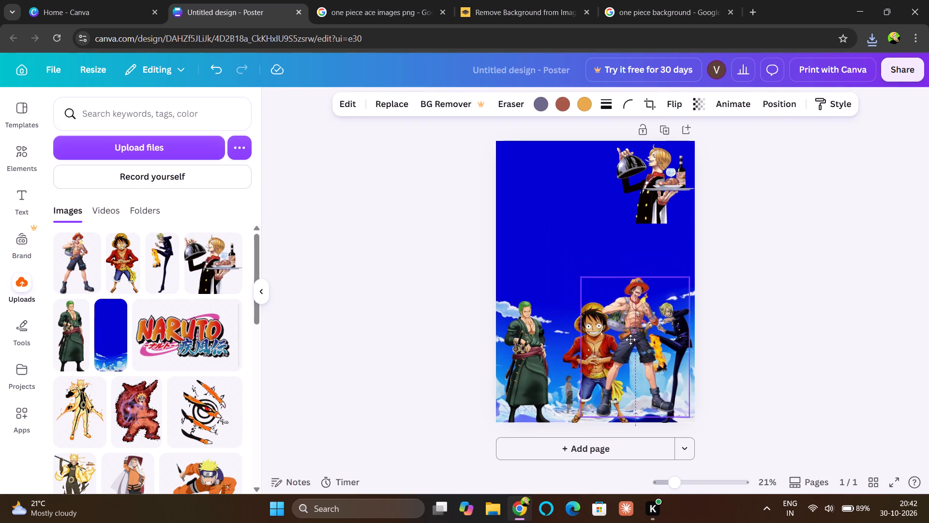
{"action": "left_click_drag", "start_coordinate": [630, 339], "coordinate": [632, 344]}
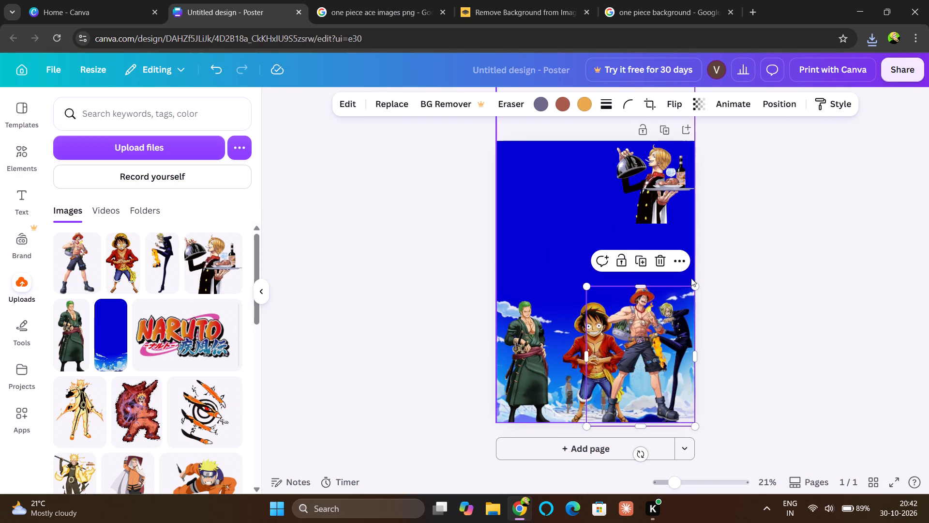
{"action": "left_click_drag", "start_coordinate": [694, 288], "coordinate": [675, 307]}
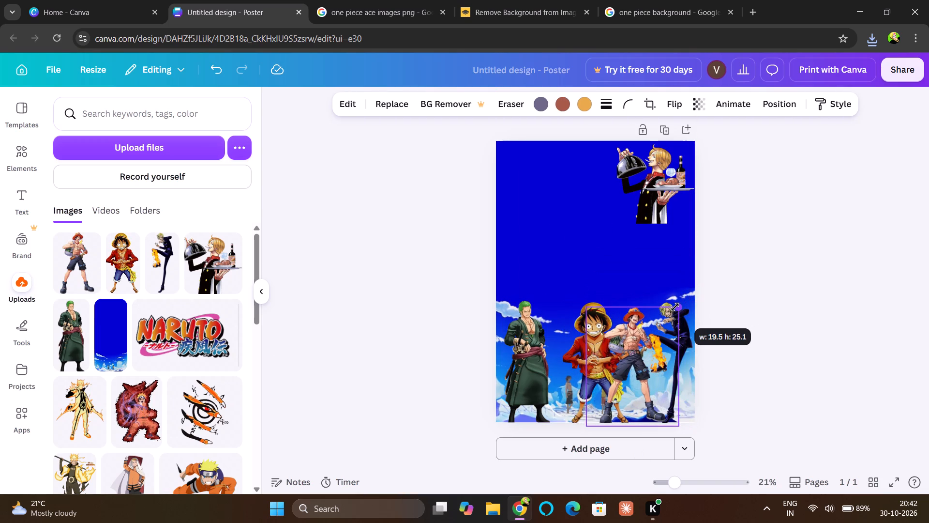
{"action": "left_click_drag", "start_coordinate": [675, 307], "coordinate": [680, 301]}
{"action": "left_click_drag", "start_coordinate": [632, 343], "coordinate": [636, 341]}
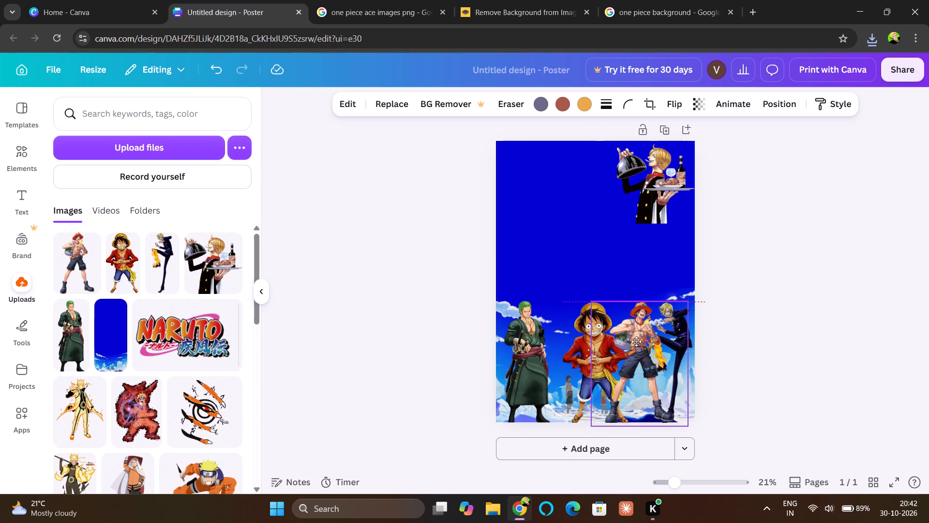
{"action": "left_click_drag", "start_coordinate": [636, 341], "coordinate": [636, 338]}
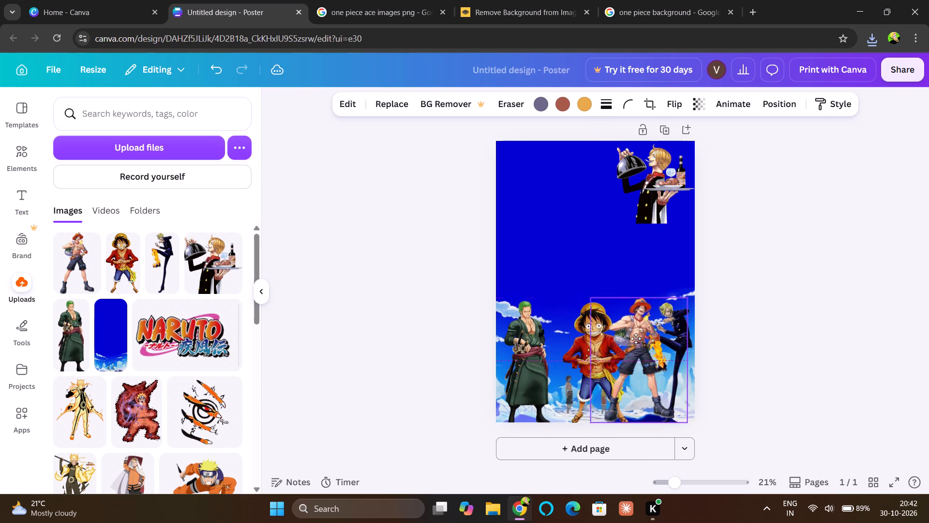
{"action": "left_click_drag", "start_coordinate": [636, 338], "coordinate": [641, 345]}
Layer the Ace cutout behind the other characters but one level above the background, and shift it slightly toward Luffy.
{"action": "left_click", "coordinate": [685, 275]}
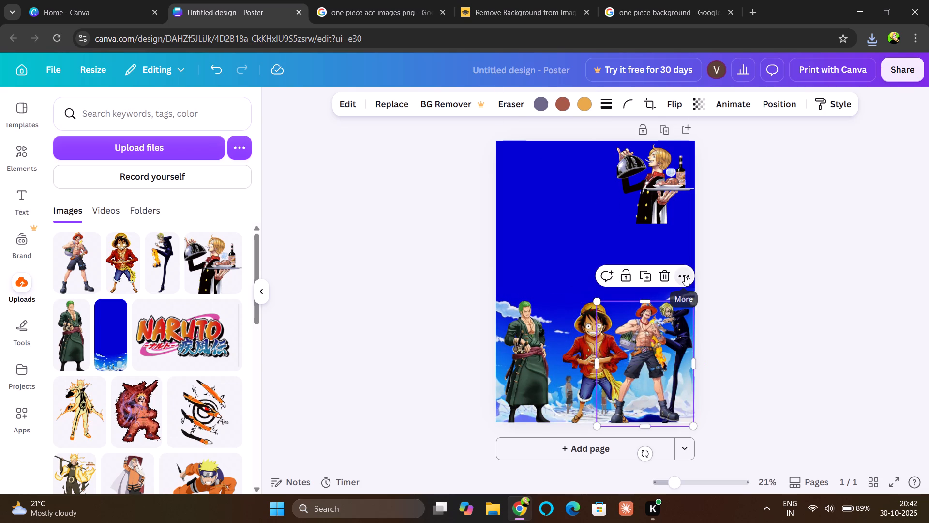
{"action": "left_click", "coordinate": [734, 178]}
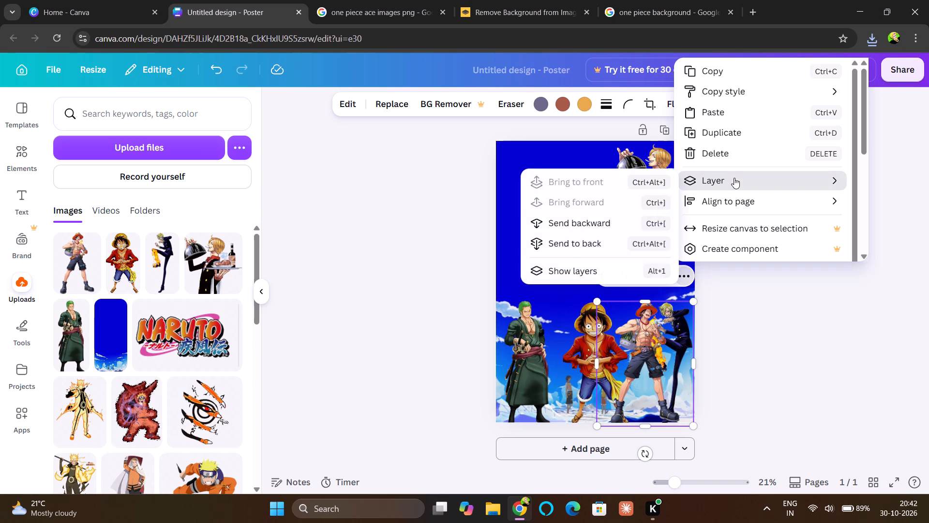
{"action": "left_click", "coordinate": [615, 238]}
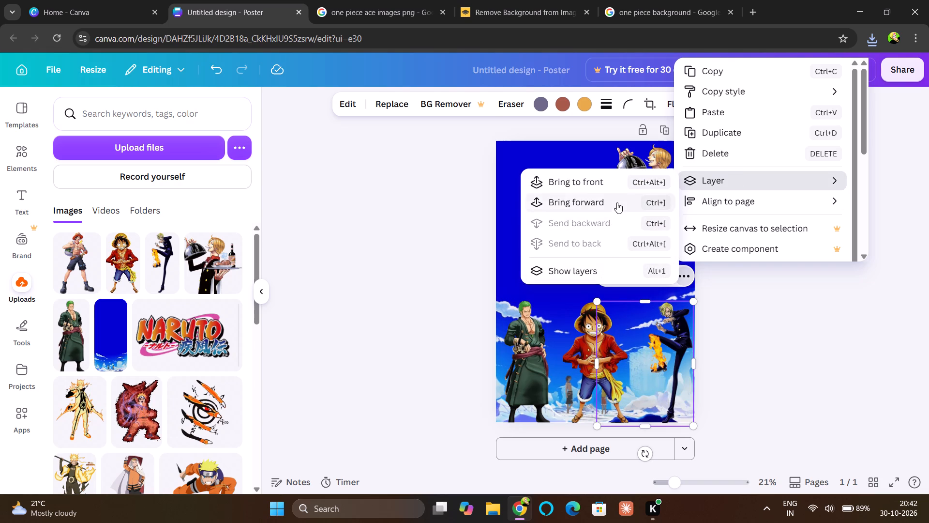
{"action": "left_click", "coordinate": [599, 198]}
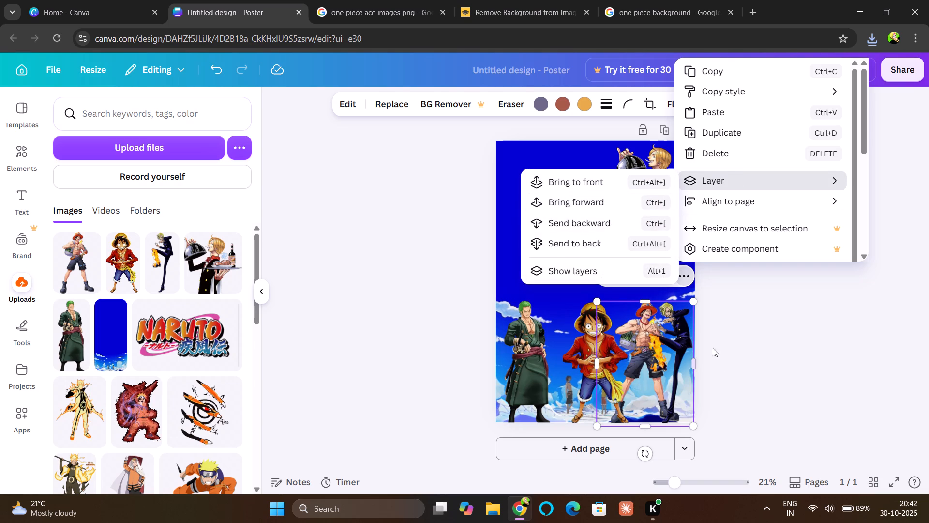
{"action": "left_click", "coordinate": [743, 375]}
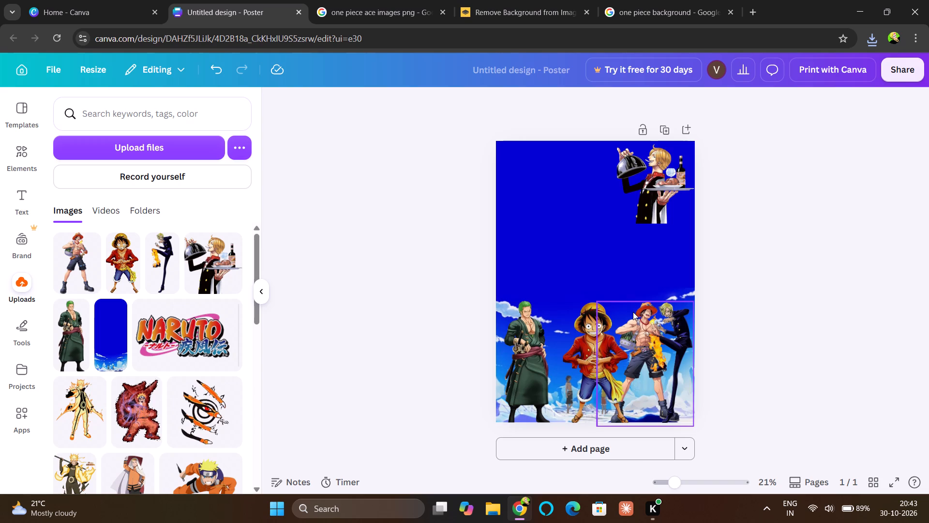
{"action": "left_click_drag", "start_coordinate": [633, 312], "coordinate": [625, 312]}
{"action": "left_click", "coordinate": [816, 359]}
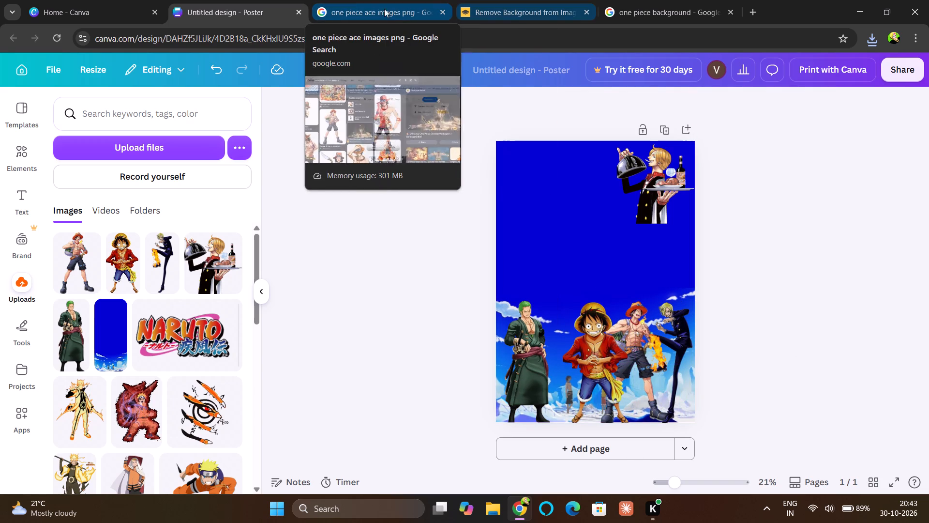
Return to the Google image results for One Piece Ace.
{"action": "left_click", "coordinate": [363, 6]}
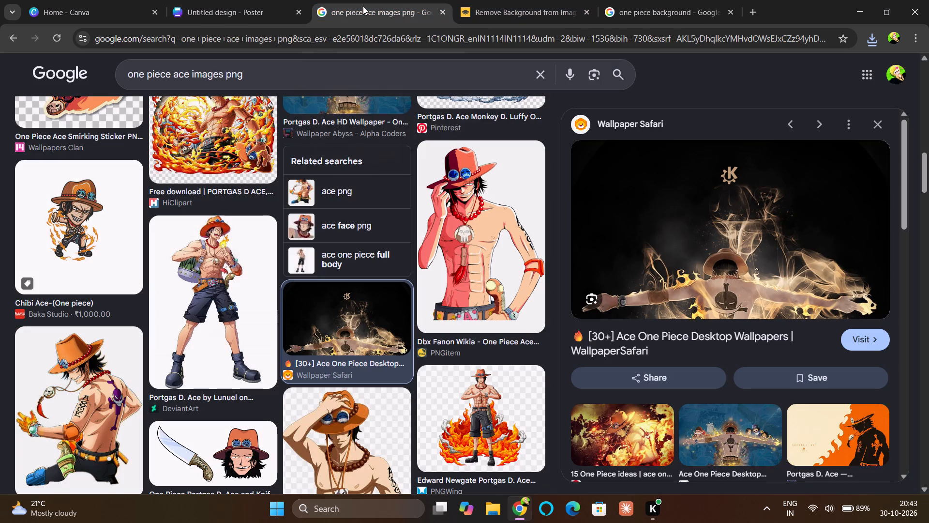
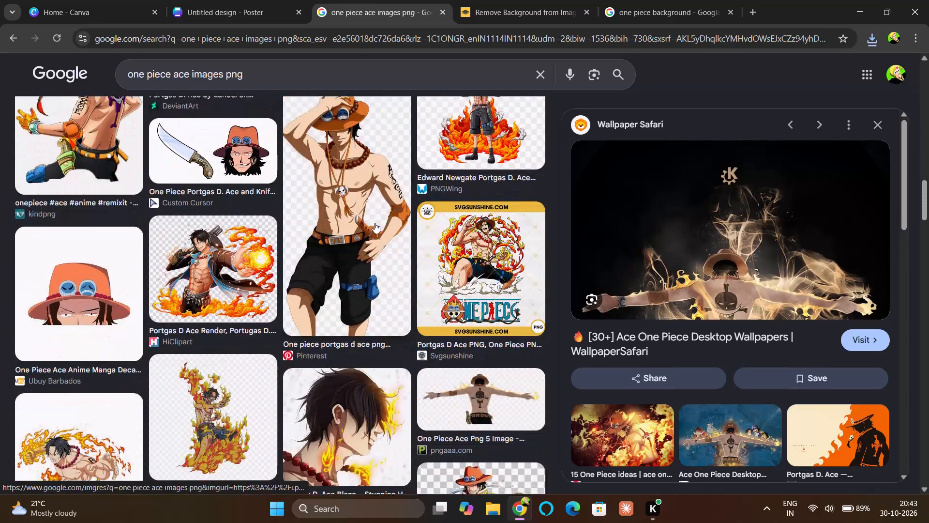
Search Google Images for "one piece ussap images png".
{"action": "scroll", "coordinate": [375, 223], "scroll_direction": "up", "scroll_amount": 4}
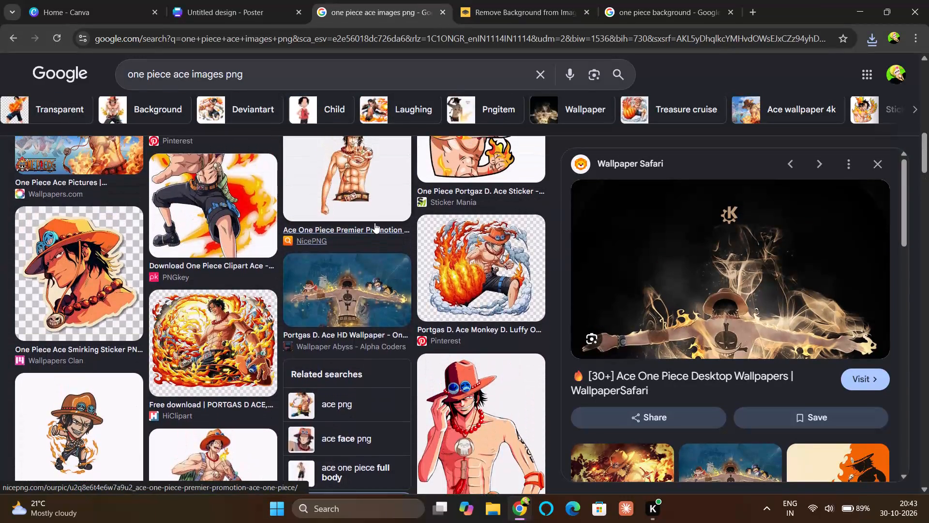
{"action": "scroll", "coordinate": [375, 223], "scroll_direction": "up", "scroll_amount": 11}
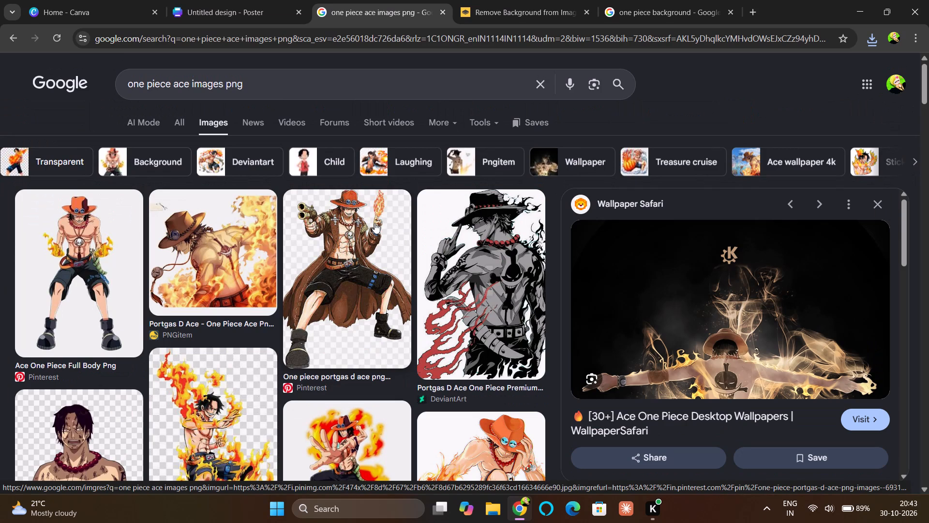
{"action": "left_click", "coordinate": [189, 87]}
{"action": "key", "text": "BackSpace"}
{"action": "key", "text": "BackSpace"}
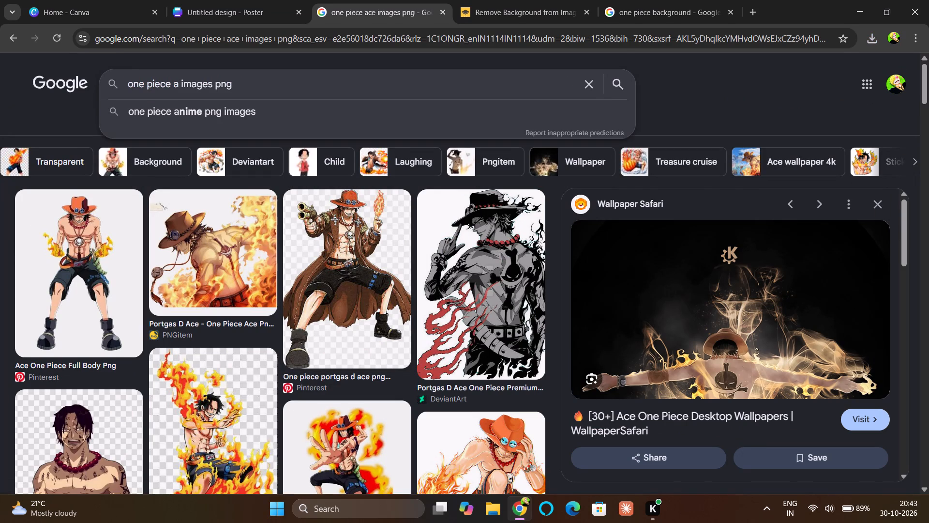
{"action": "key", "text": "BackSpace"}
{"action": "type", "text": "ussap"}
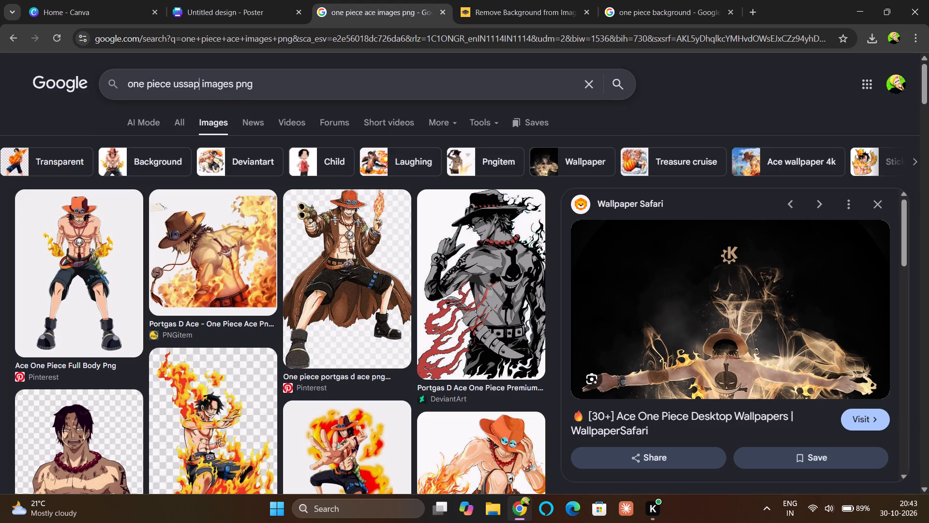
{"action": "key", "text": "Return"}
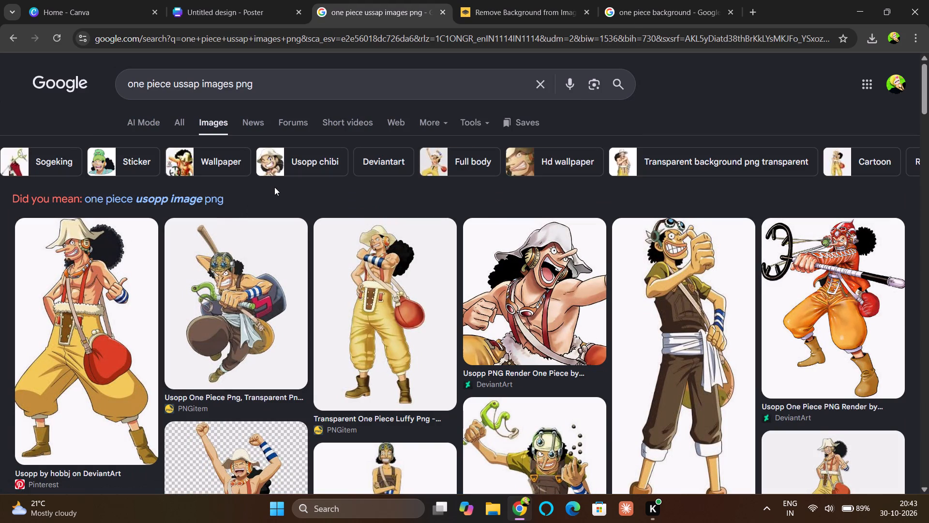
Save the full-body thumbs-up Usopp picture from Vecteezy to Downloads as images (5).
{"action": "scroll", "coordinate": [305, 220], "scroll_direction": "down", "scroll_amount": 1}
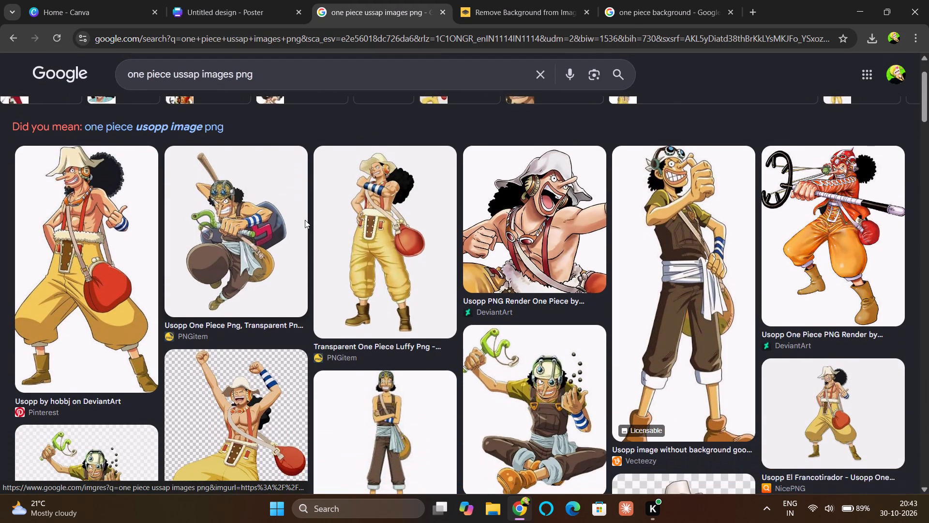
{"action": "scroll", "coordinate": [305, 220], "scroll_direction": "down", "scroll_amount": 2}
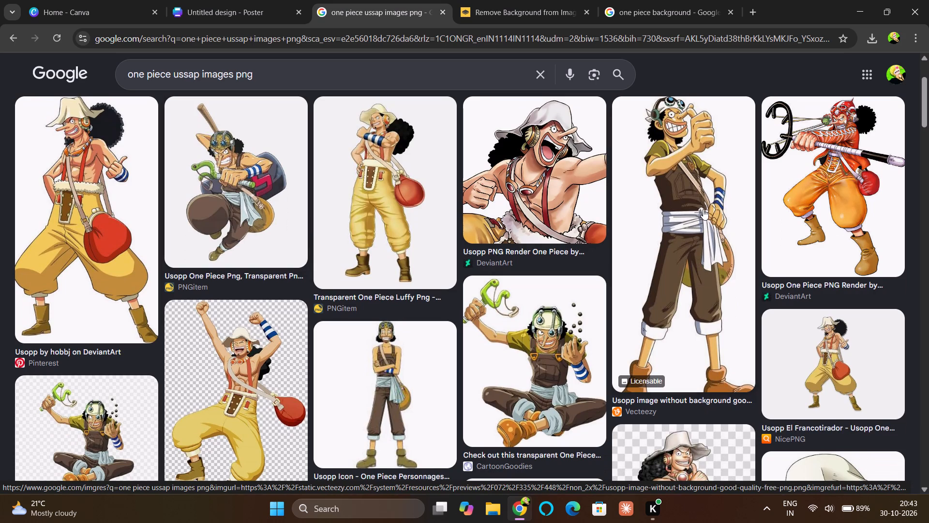
{"action": "right_click", "coordinate": [703, 209]}
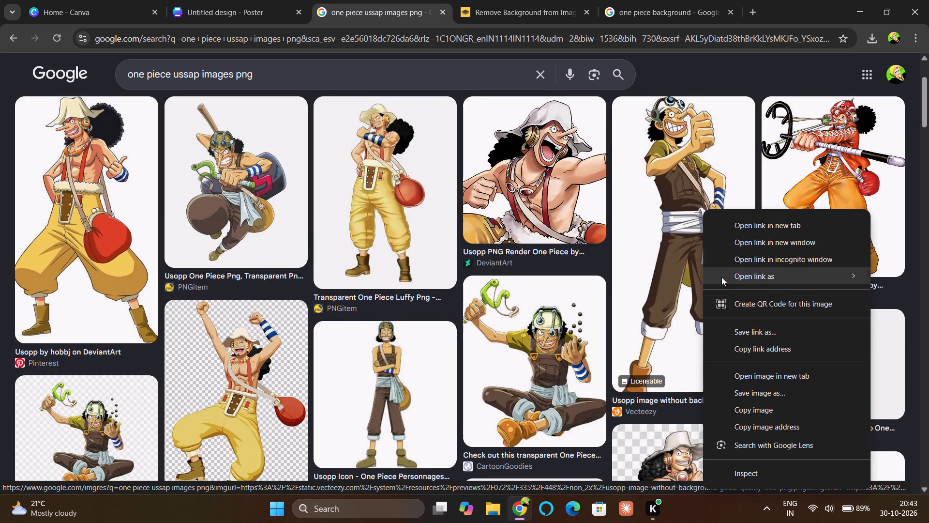
{"action": "left_click", "coordinate": [743, 391]}
{"action": "key", "text": "Return"}
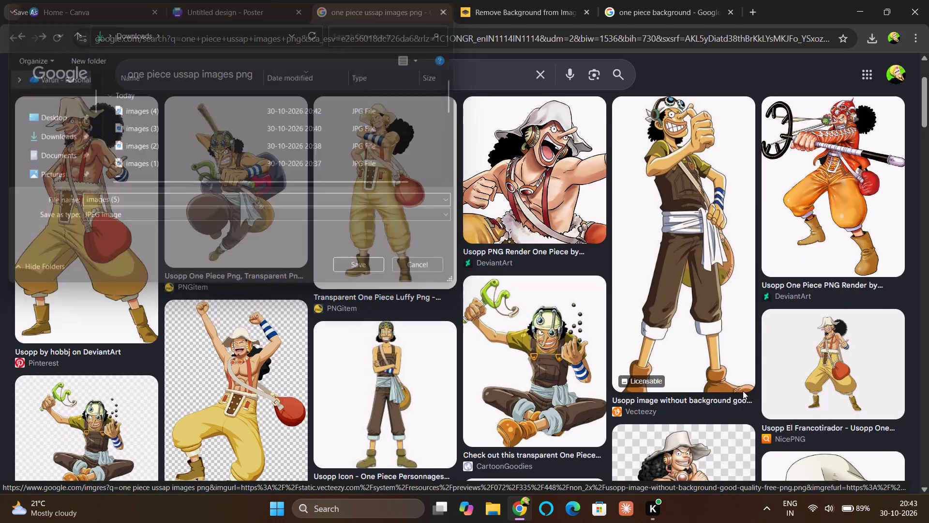
In remove.bg, upload images (5) from Downloads as a new image for background removal.
{"action": "left_click", "coordinate": [545, 10]}
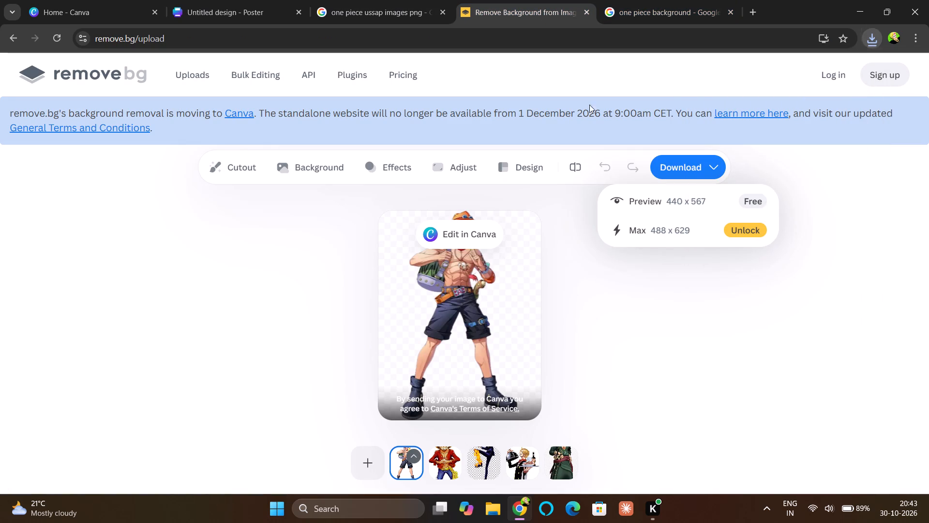
{"action": "left_click", "coordinate": [378, 460]}
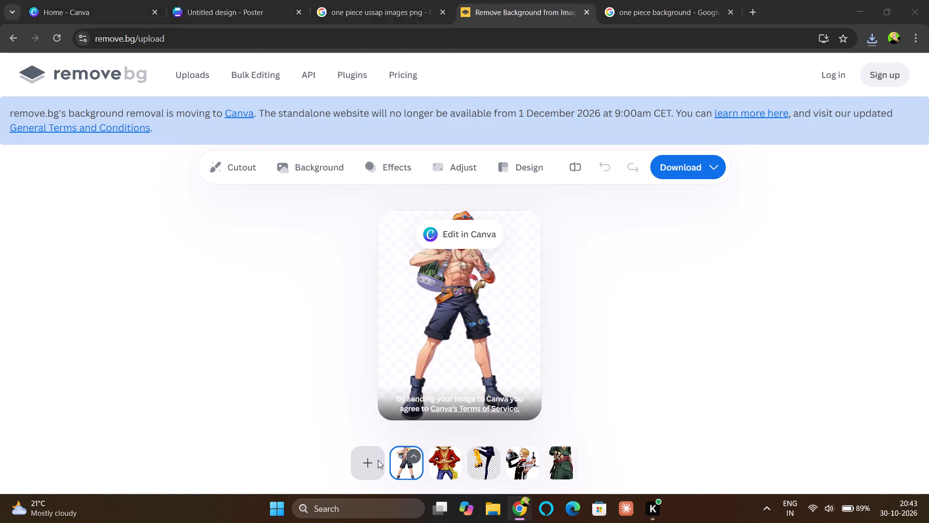
{"action": "left_click", "coordinate": [197, 114]}
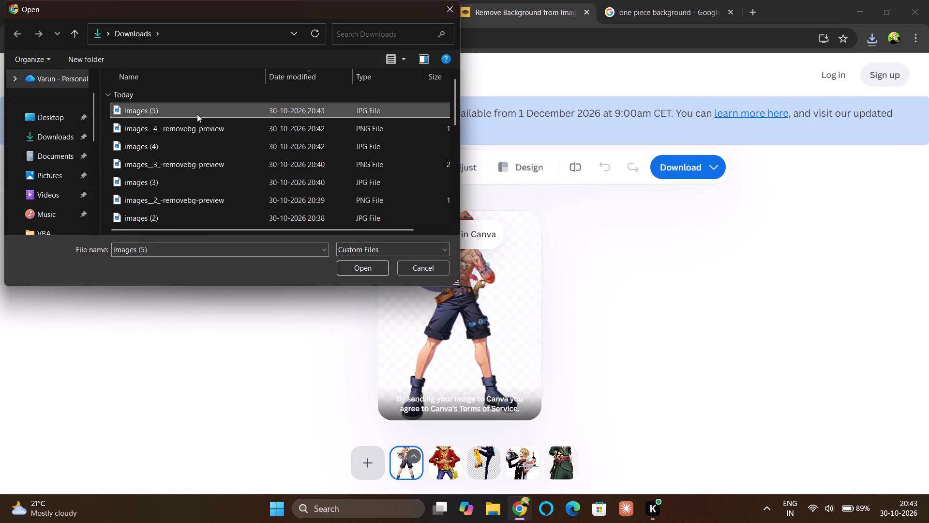
{"action": "key", "text": "Return"}
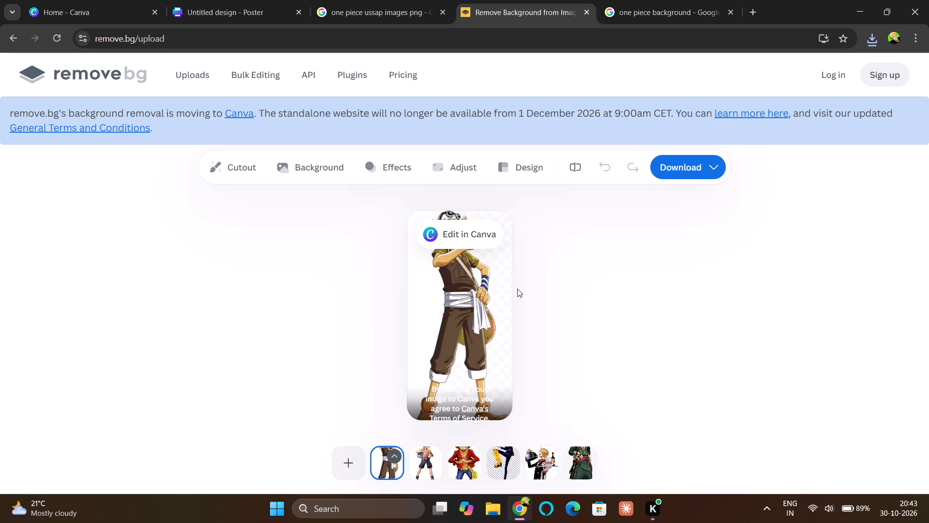
Download the free preview version of the Usopp cutout.
{"action": "left_click", "coordinate": [674, 163]}
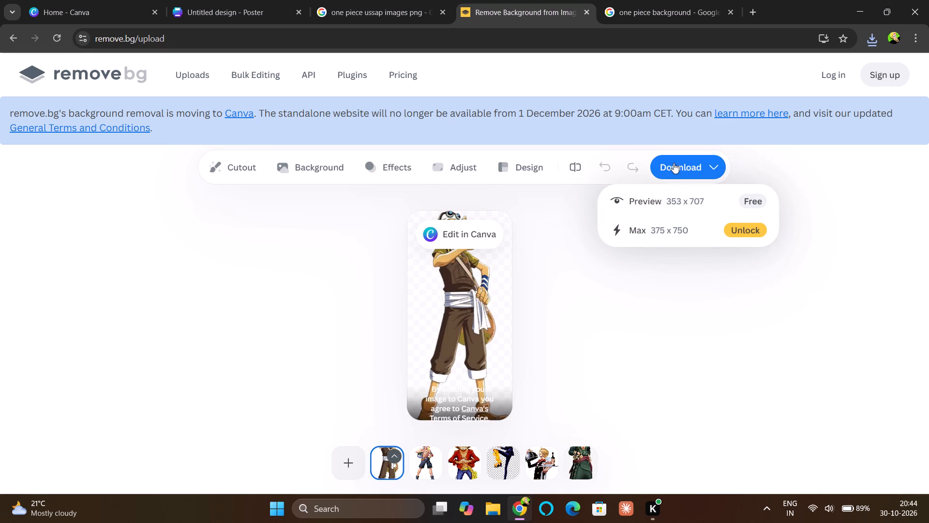
{"action": "left_click", "coordinate": [665, 202]}
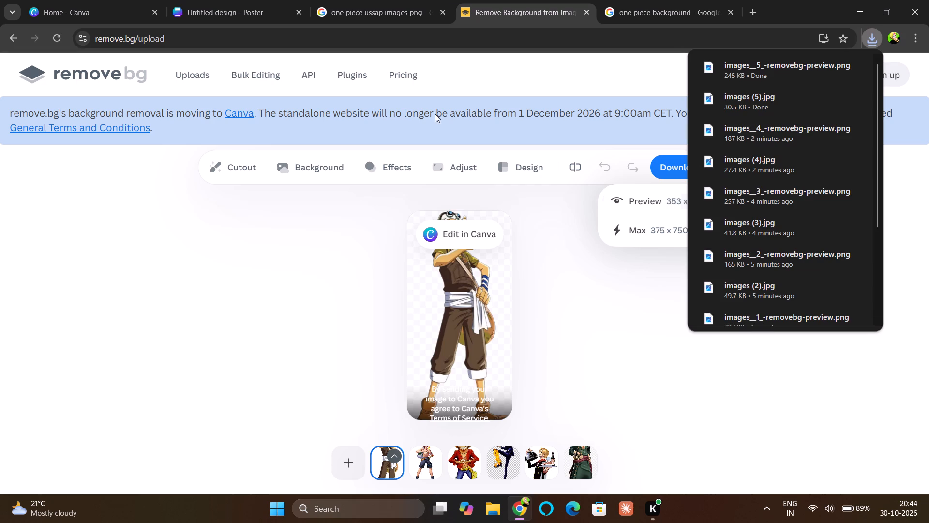
Back in the Canva poster, upload the file images__5_-removebg-preview from Downloads.
{"action": "left_click", "coordinate": [222, 15]}
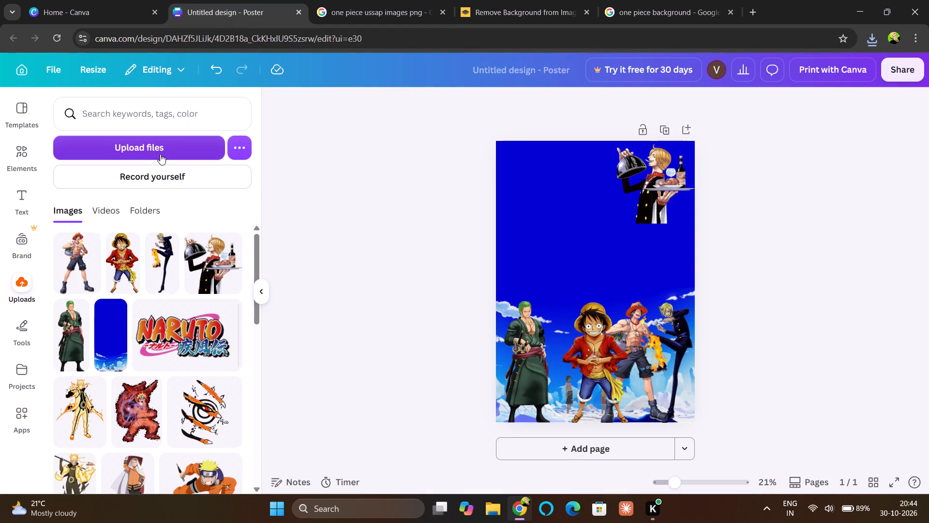
{"action": "left_click", "coordinate": [160, 154]}
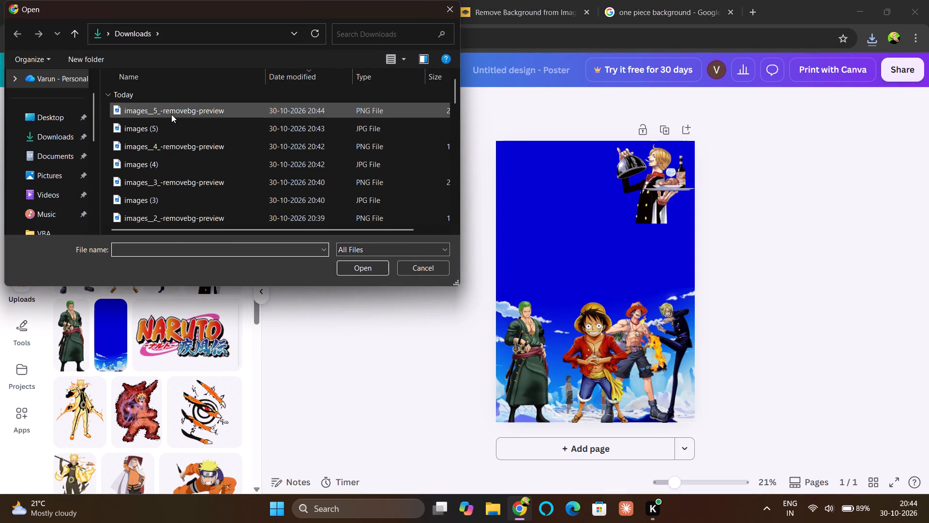
{"action": "left_click", "coordinate": [171, 114]}
{"action": "key", "text": "Return"}
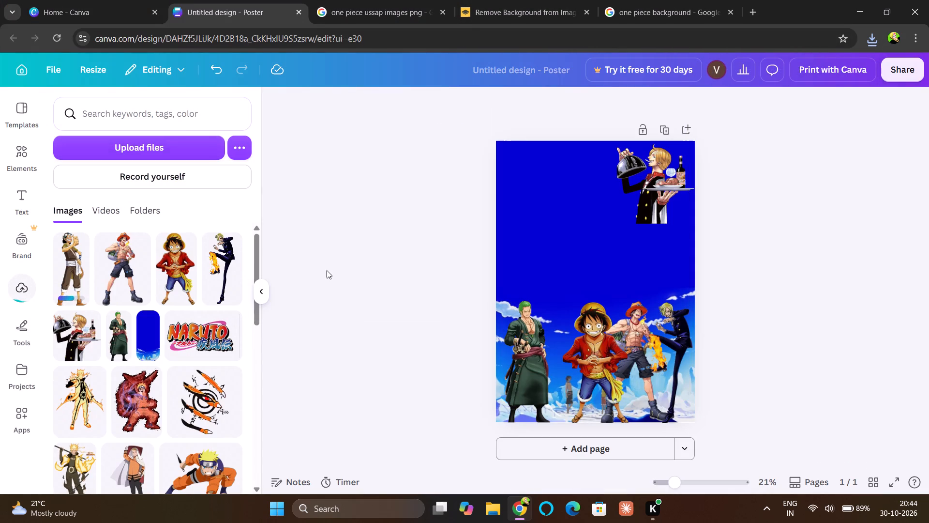
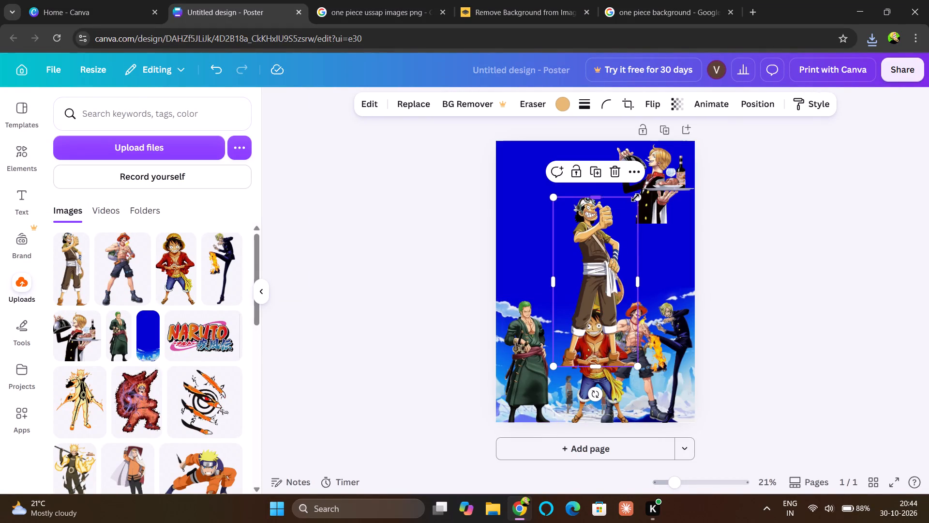
Scale down the Usopp cutout and place it standing between Zoro and Luffy at the bottom of the poster.
{"action": "left_click_drag", "start_coordinate": [637, 198], "coordinate": [614, 238]}
{"action": "left_click_drag", "start_coordinate": [573, 287], "coordinate": [569, 300]}
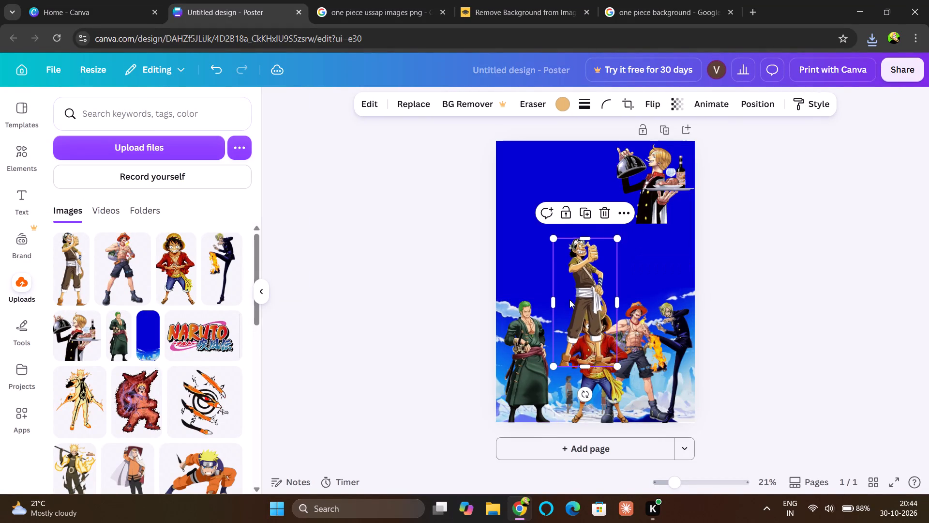
{"action": "left_click_drag", "start_coordinate": [569, 300], "coordinate": [553, 342]}
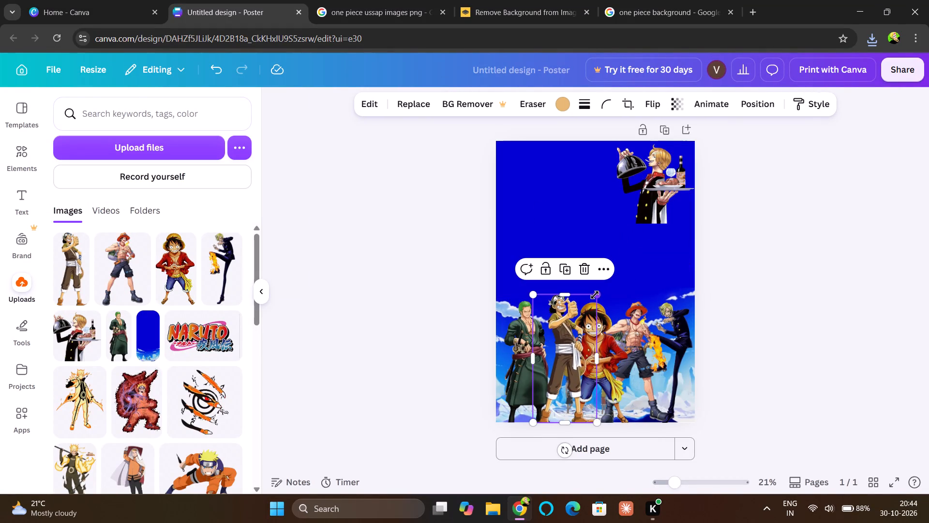
{"action": "left_click_drag", "start_coordinate": [595, 295], "coordinate": [592, 304]}
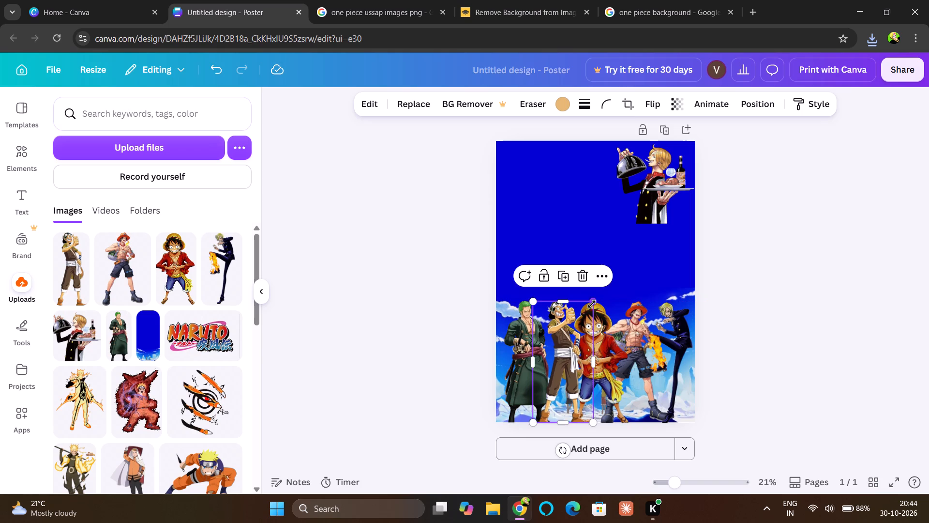
{"action": "left_click", "coordinate": [572, 338]}
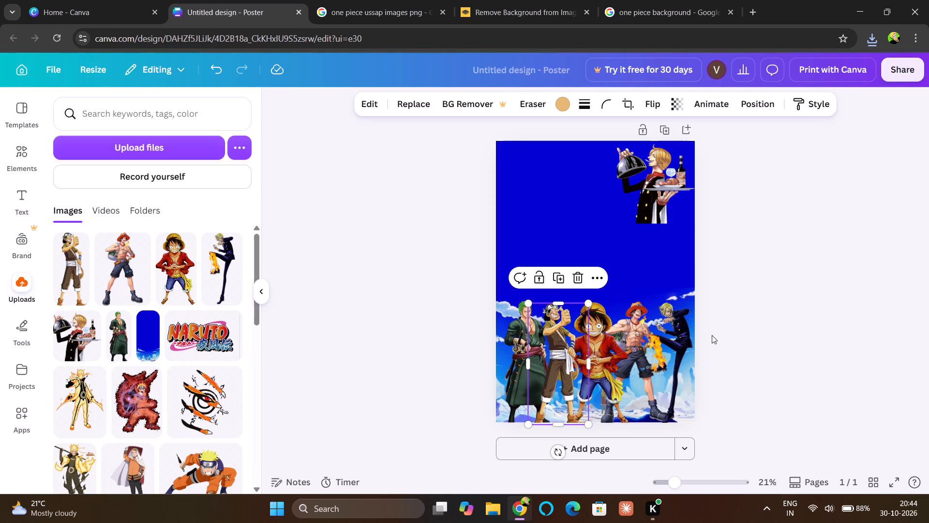
Reorder the Usopp cutout to sit just above the background, behind Zoro and Luffy.
{"action": "left_click", "coordinate": [599, 279]}
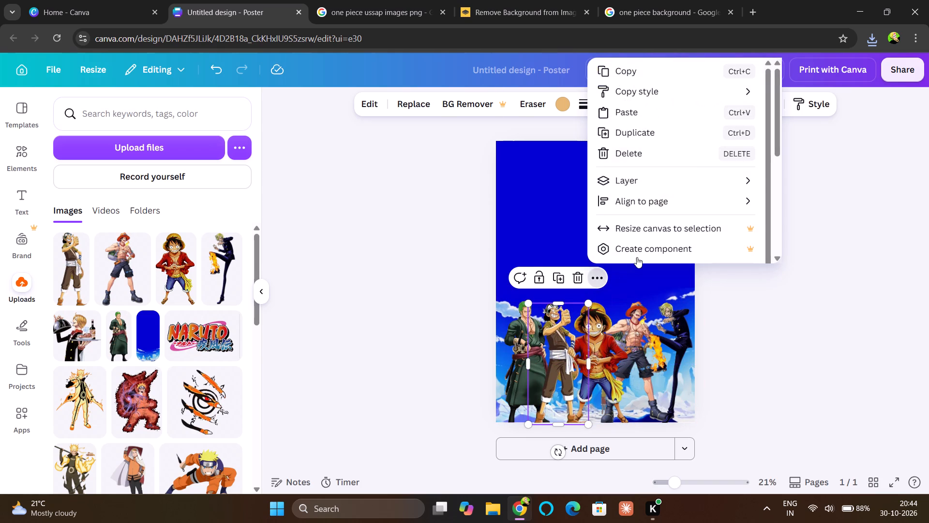
{"action": "left_click", "coordinate": [643, 198]}
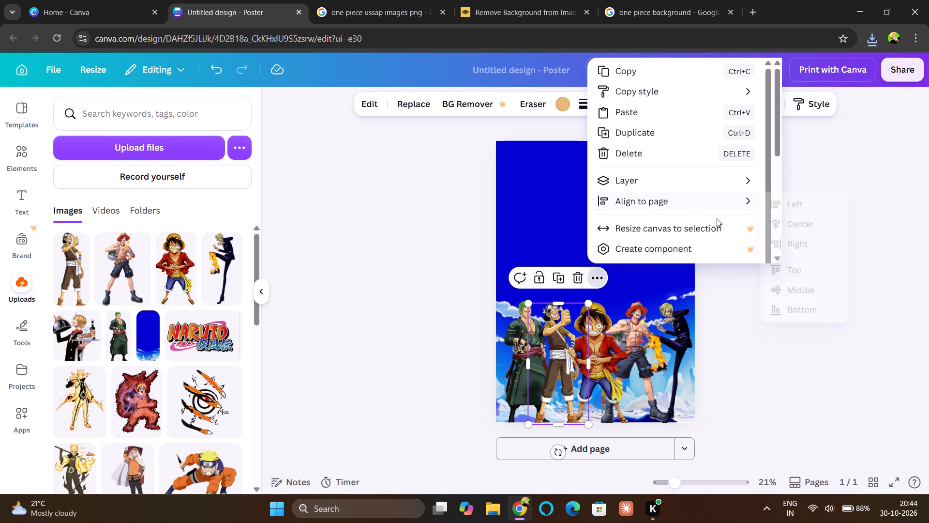
{"action": "left_click", "coordinate": [650, 182]}
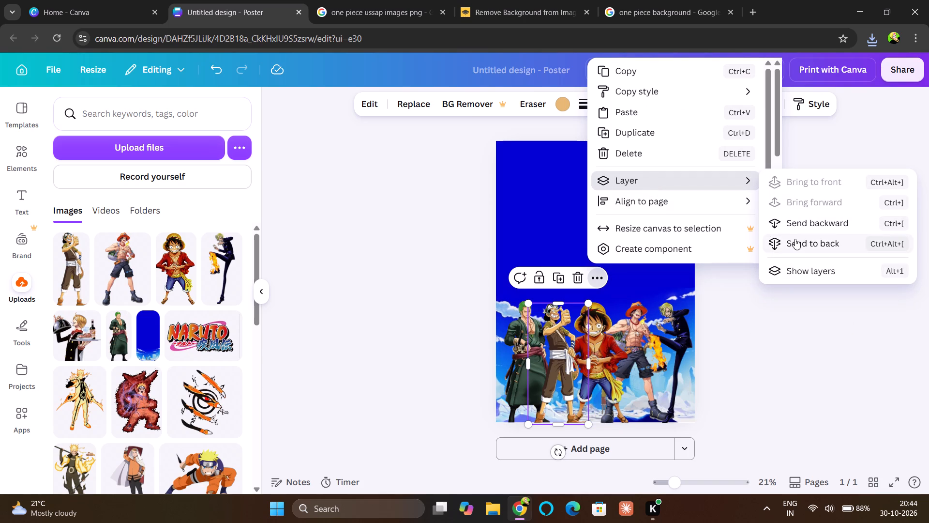
{"action": "left_click", "coordinate": [795, 239]}
{"action": "left_click", "coordinate": [714, 178]}
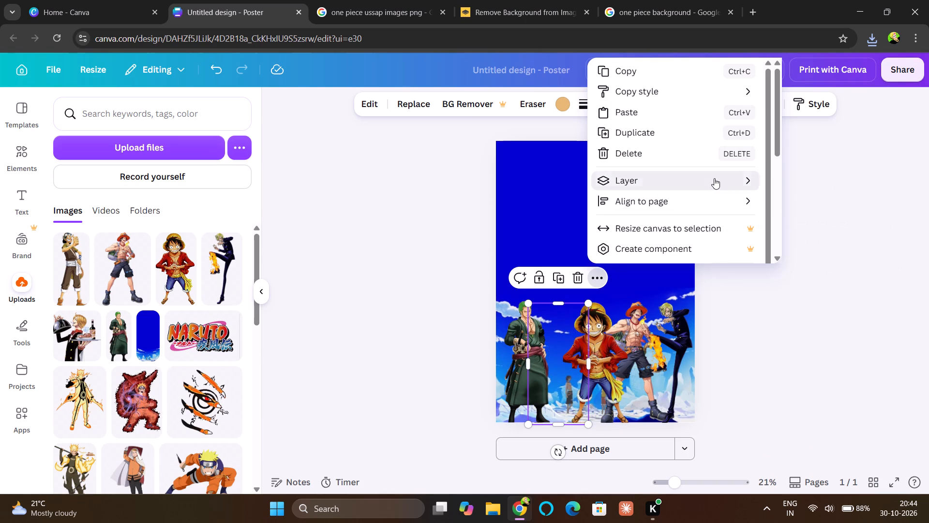
{"action": "left_click", "coordinate": [803, 209]}
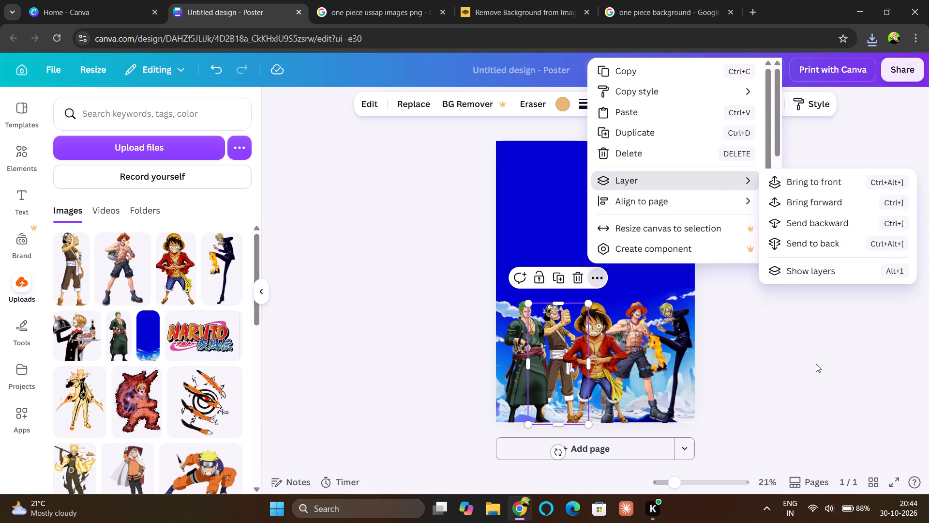
{"action": "left_click", "coordinate": [816, 364]}
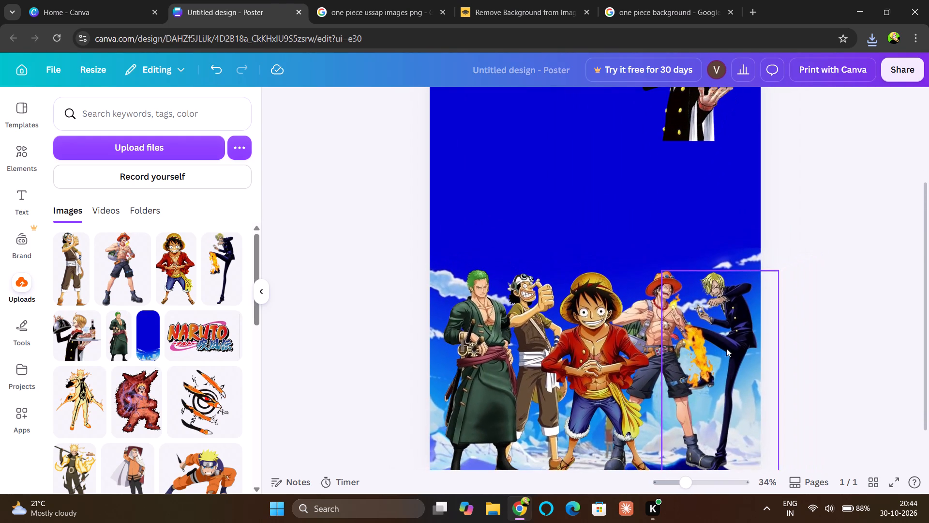
Shift the Zoro, Usopp and Luffy cutouts slightly toward the poster's left edge to spread out the lineup.
{"action": "left_click_drag", "start_coordinate": [496, 371], "coordinate": [483, 371]}
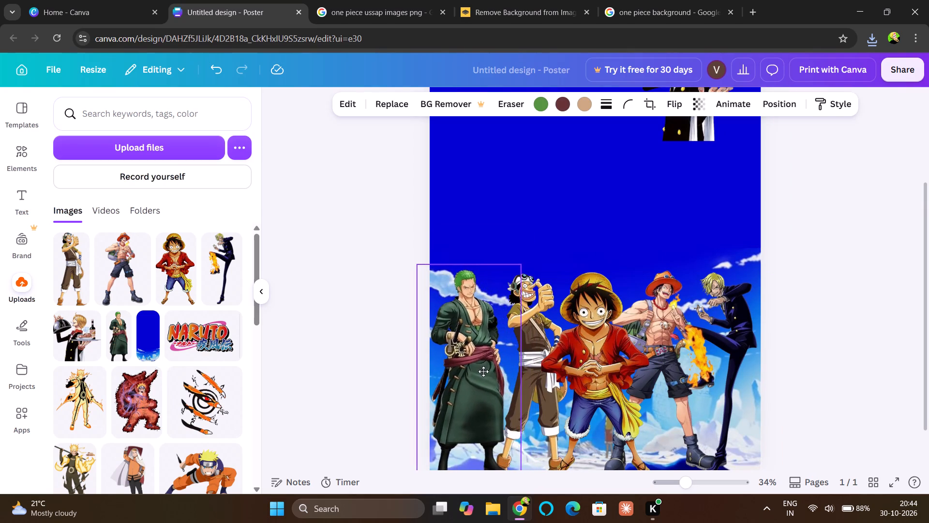
{"action": "left_click_drag", "start_coordinate": [483, 371], "coordinate": [483, 372]}
{"action": "left_click_drag", "start_coordinate": [531, 335], "coordinate": [525, 335]}
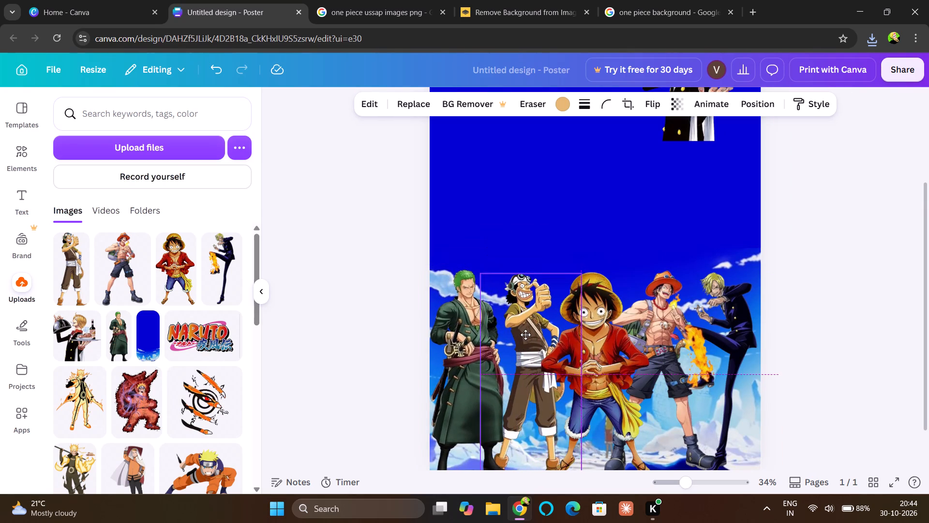
{"action": "left_click_drag", "start_coordinate": [525, 335], "coordinate": [522, 335]}
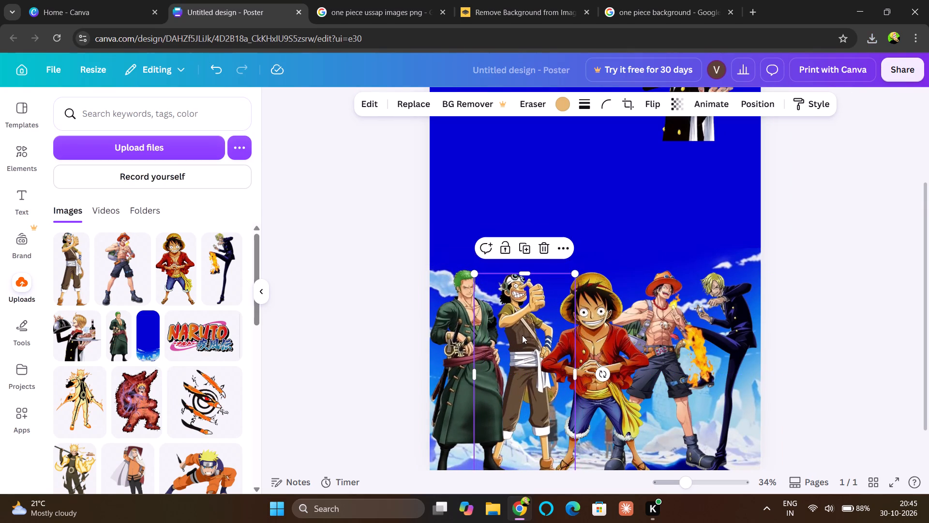
{"action": "left_click_drag", "start_coordinate": [605, 346], "coordinate": [599, 345]}
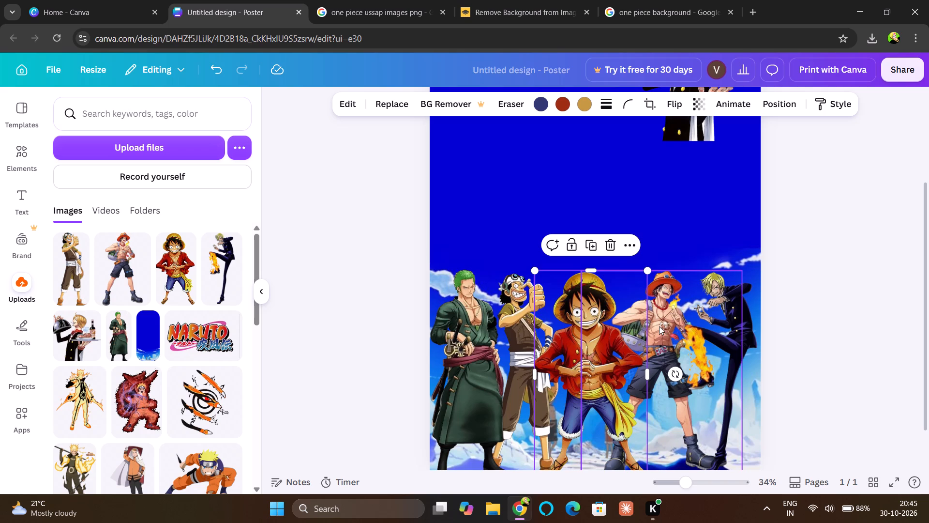
{"action": "left_click", "coordinate": [659, 326]}
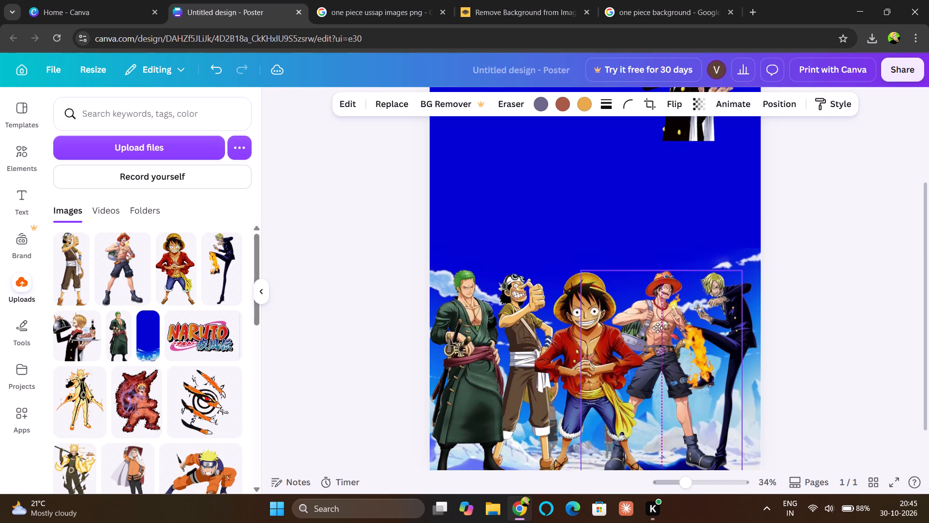
{"action": "left_click", "coordinate": [704, 323]}
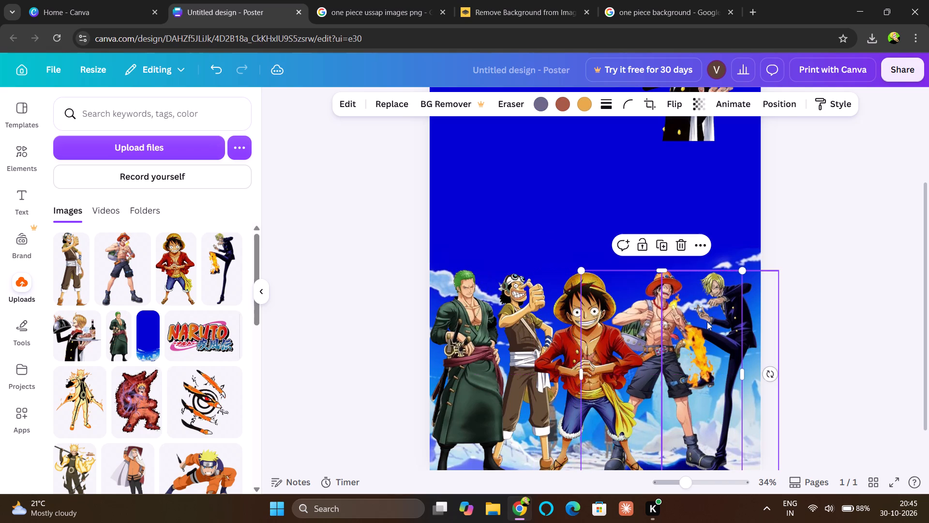
{"action": "left_click", "coordinate": [747, 314]}
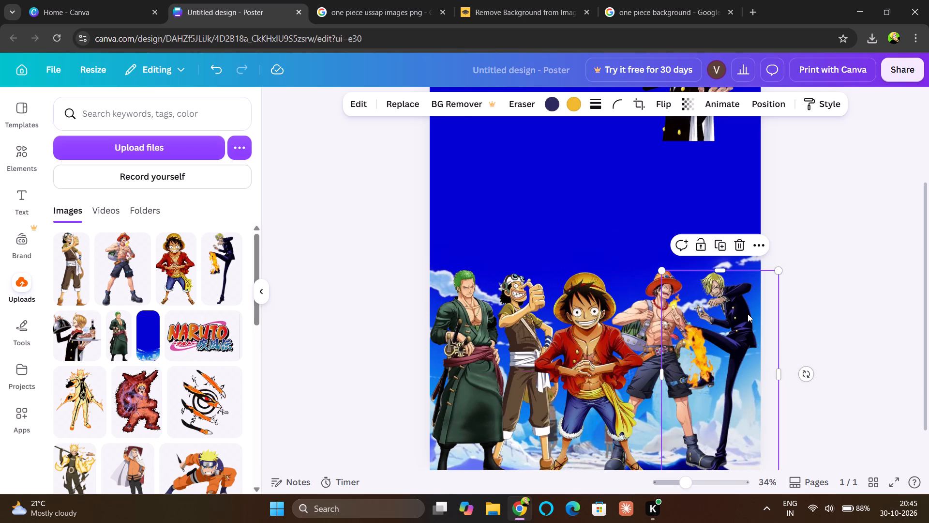
{"action": "left_click", "coordinate": [807, 316]}
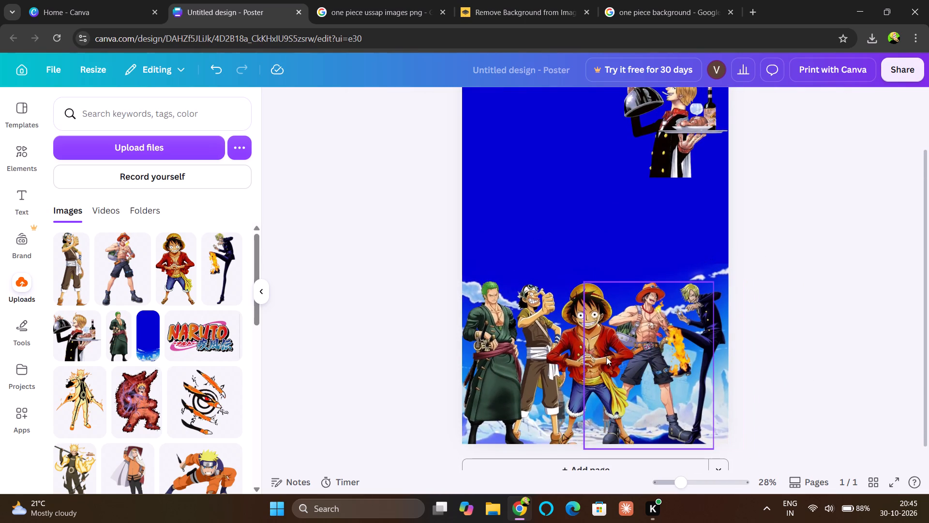
Nudge the Luffy and Usopp cutouts slightly back to the right to even the spacing between characters.
{"action": "left_click_drag", "start_coordinate": [605, 357], "coordinate": [609, 356]}
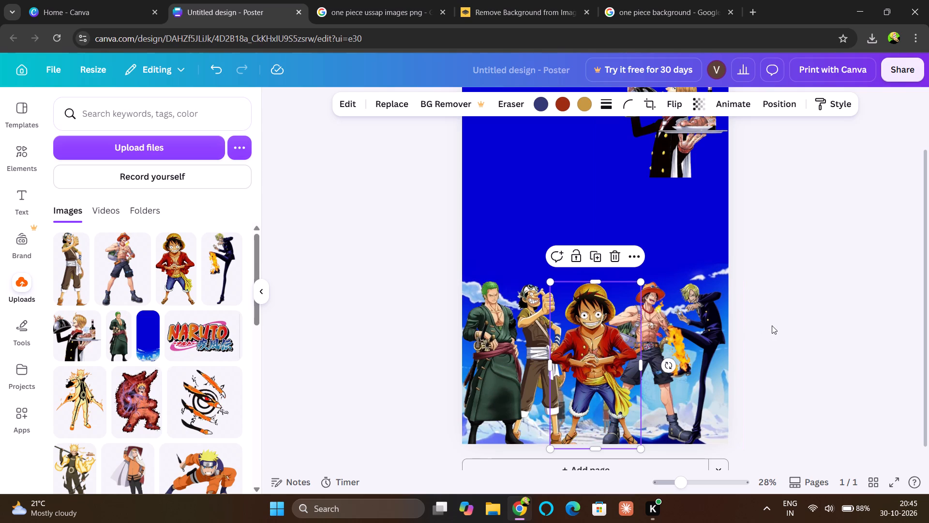
{"action": "left_click", "coordinate": [774, 325]}
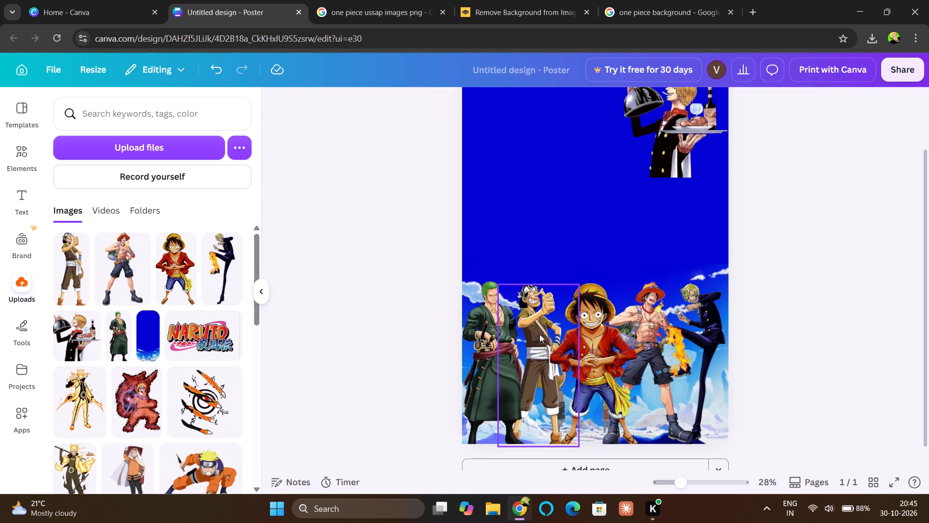
{"action": "left_click_drag", "start_coordinate": [540, 334], "coordinate": [545, 334]}
{"action": "left_click", "coordinate": [827, 311]}
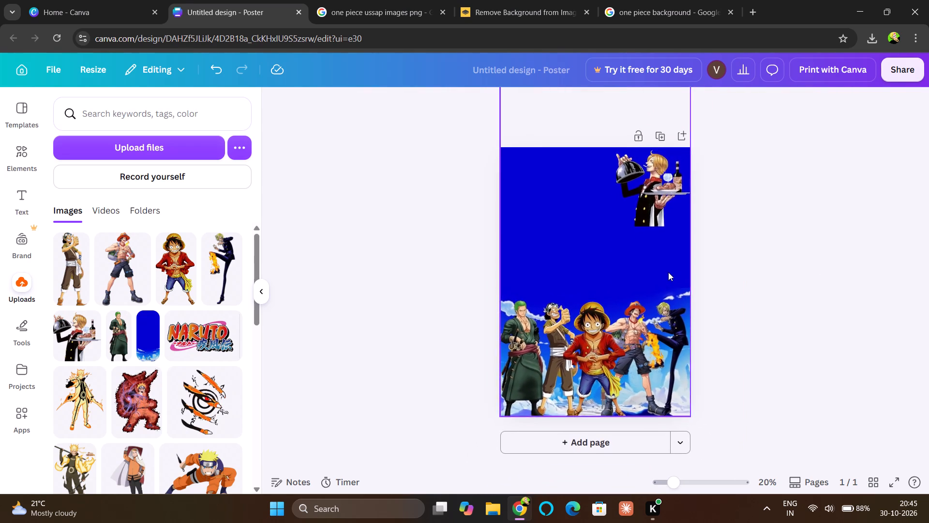
Nudge the Sanji cutout with the serving tray closer to the poster's upper-right corner.
{"action": "left_click_drag", "start_coordinate": [666, 169], "coordinate": [671, 166]}
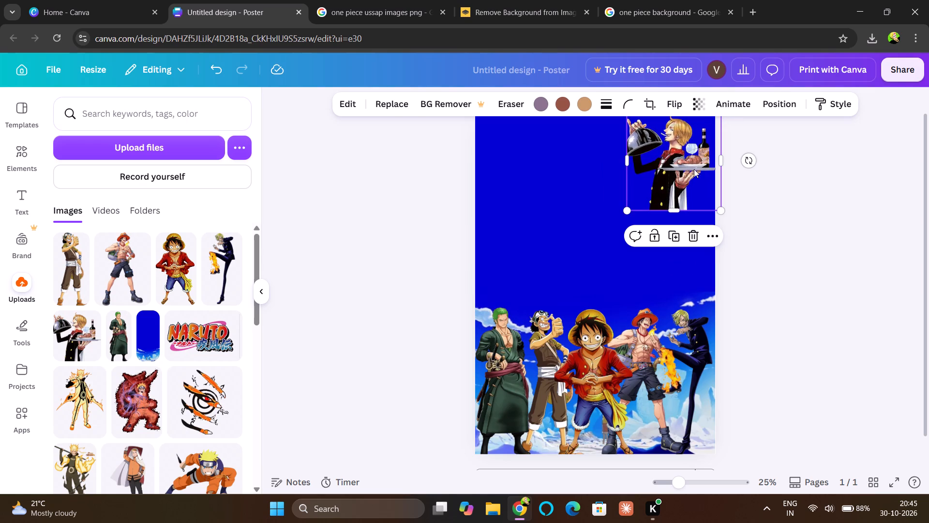
{"action": "left_click", "coordinate": [757, 202]}
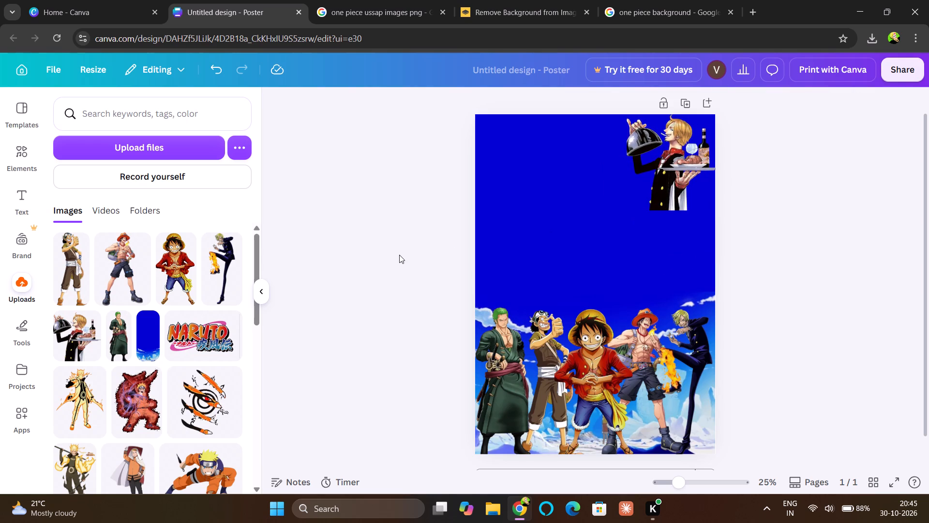
Switch to the Google Images results and search for "one piece 1000 sunny images png".
{"action": "left_click", "coordinate": [362, 7]}
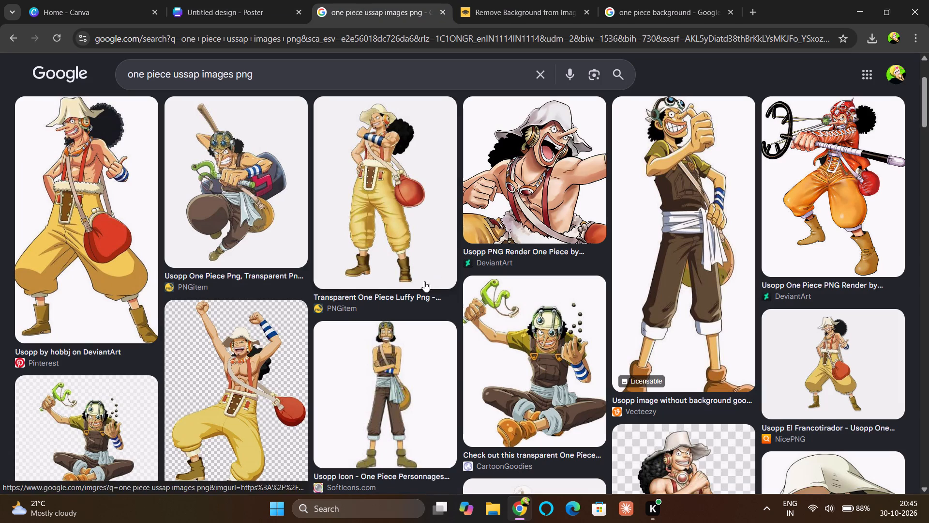
{"action": "left_click", "coordinate": [200, 74]}
{"action": "key", "text": "BackSpace"}
{"action": "key", "text": "BackSpace"}
{"action": "key", "text": "BackSpace"}
{"action": "key", "text": "BackSpace"}
{"action": "key", "text": "BackSpace"}
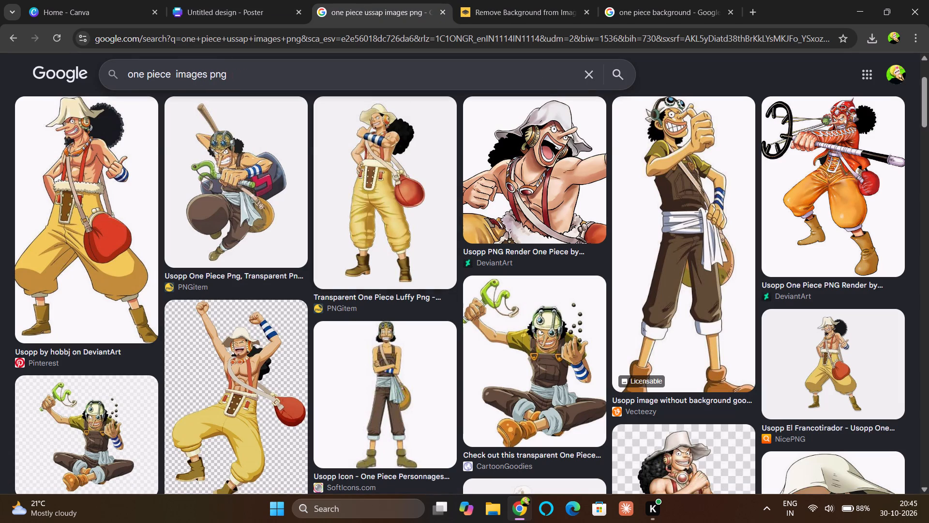
{"action": "type", "text": "1000 s"}
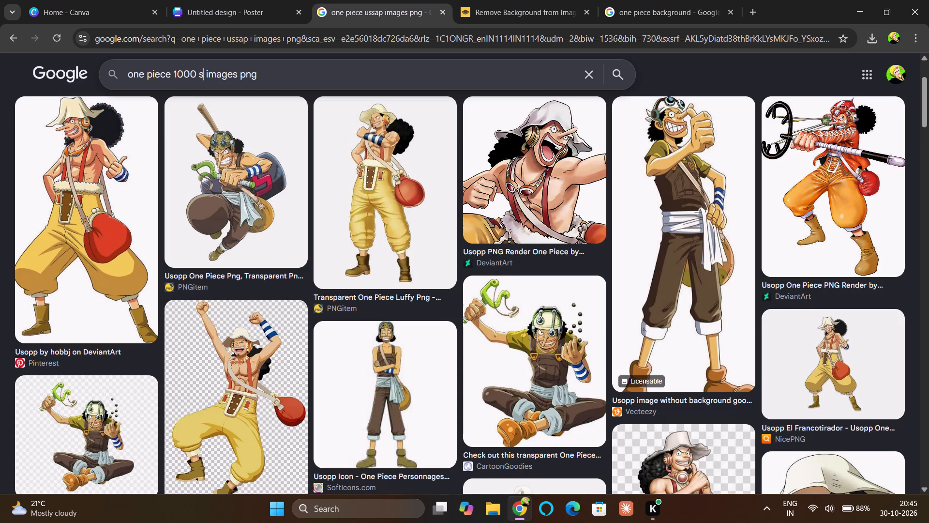
{"action": "type", "text": "unny"}
{"action": "key", "text": "Return"}
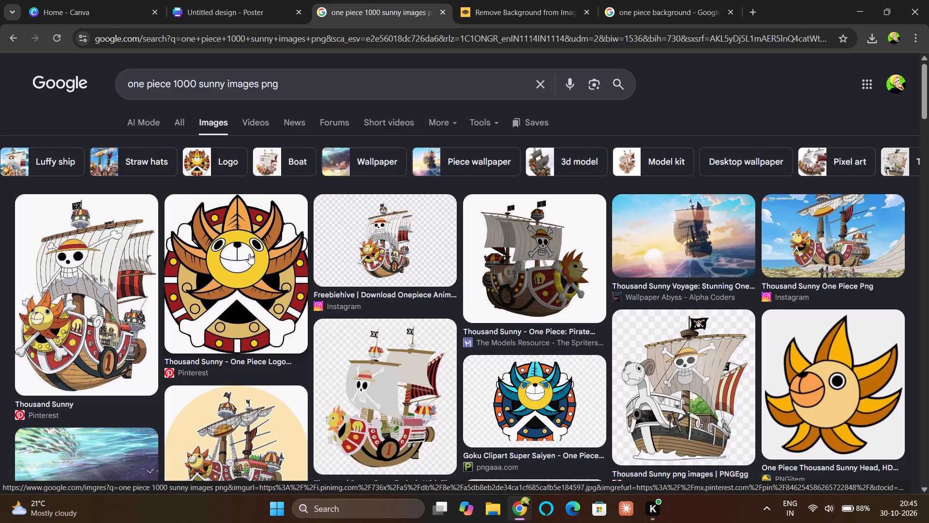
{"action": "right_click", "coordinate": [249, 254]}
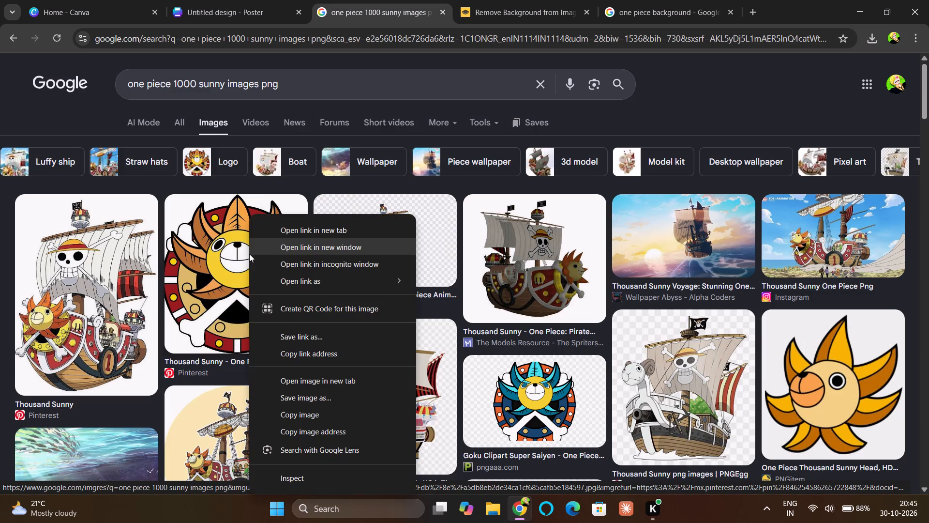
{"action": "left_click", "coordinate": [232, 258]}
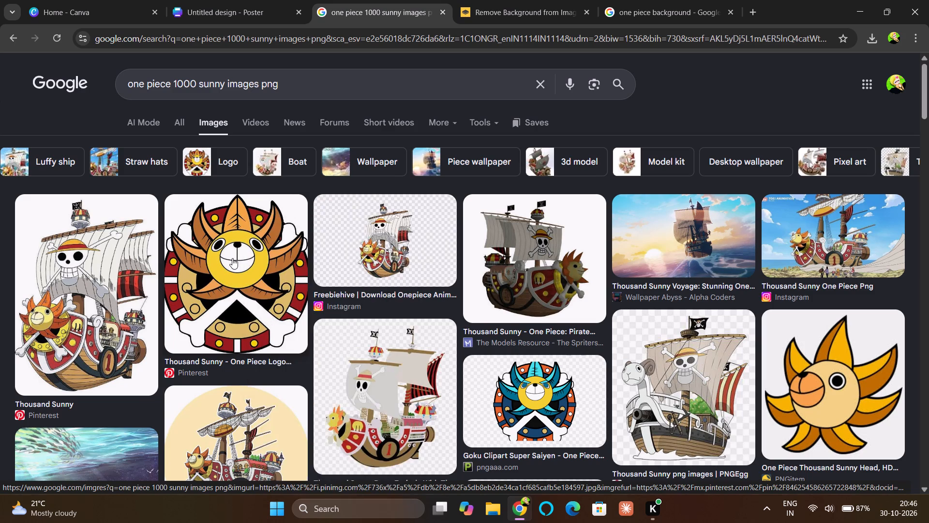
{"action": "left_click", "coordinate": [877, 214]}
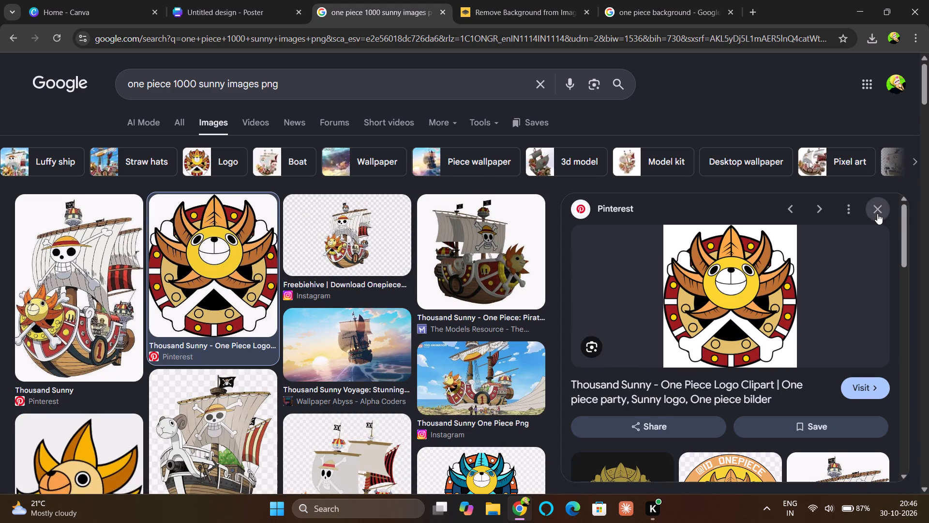
Save the PNGEgg picture of the ship with the ram figurehead and straw-hat skull sail as images (6).
{"action": "scroll", "coordinate": [599, 332], "scroll_direction": "down", "scroll_amount": 3}
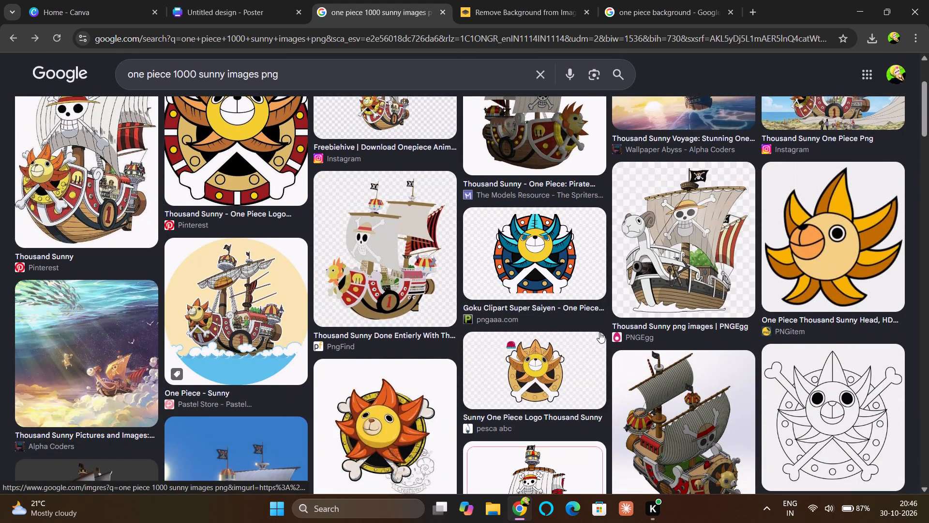
{"action": "scroll", "coordinate": [573, 317], "scroll_direction": "up", "scroll_amount": 1}
{"action": "scroll", "coordinate": [573, 317], "scroll_direction": "down", "scroll_amount": 1}
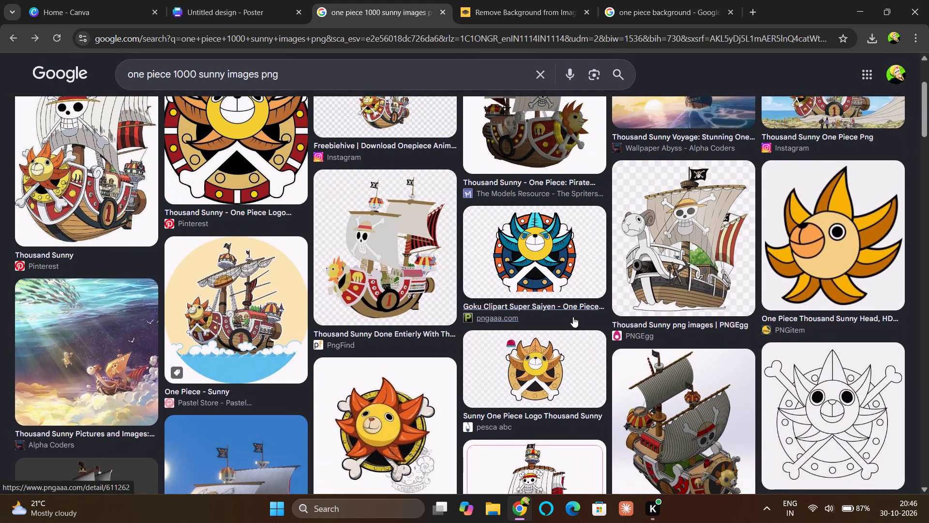
{"action": "scroll", "coordinate": [573, 317], "scroll_direction": "down", "scroll_amount": 1}
{"action": "right_click", "coordinate": [698, 265]}
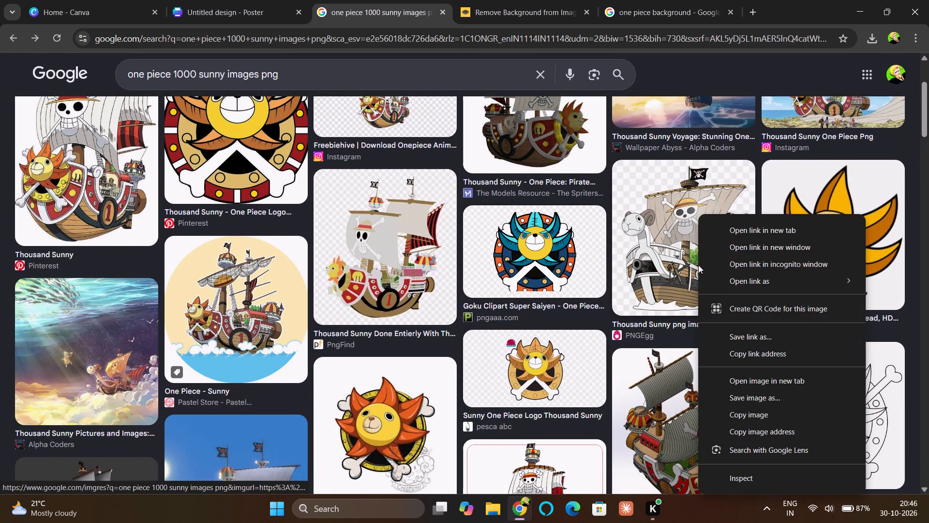
{"action": "left_click", "coordinate": [743, 390]}
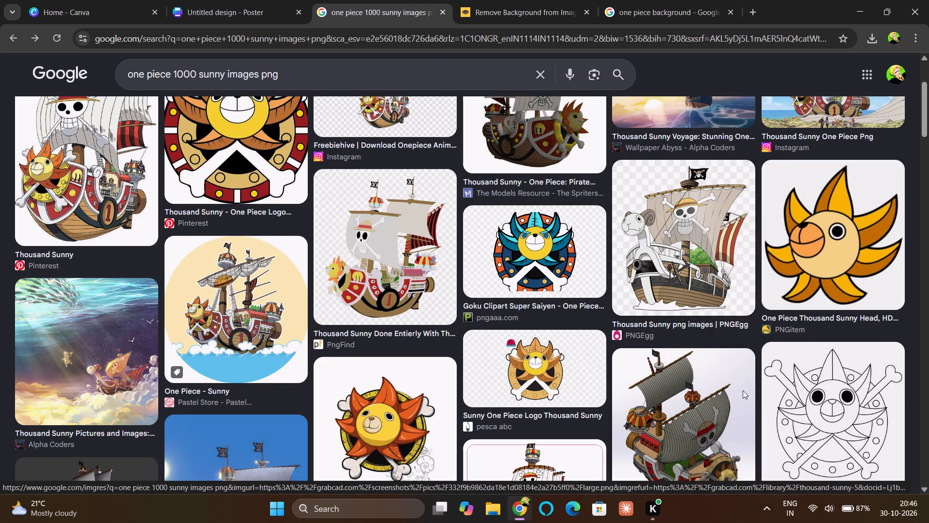
{"action": "key", "text": "Return"}
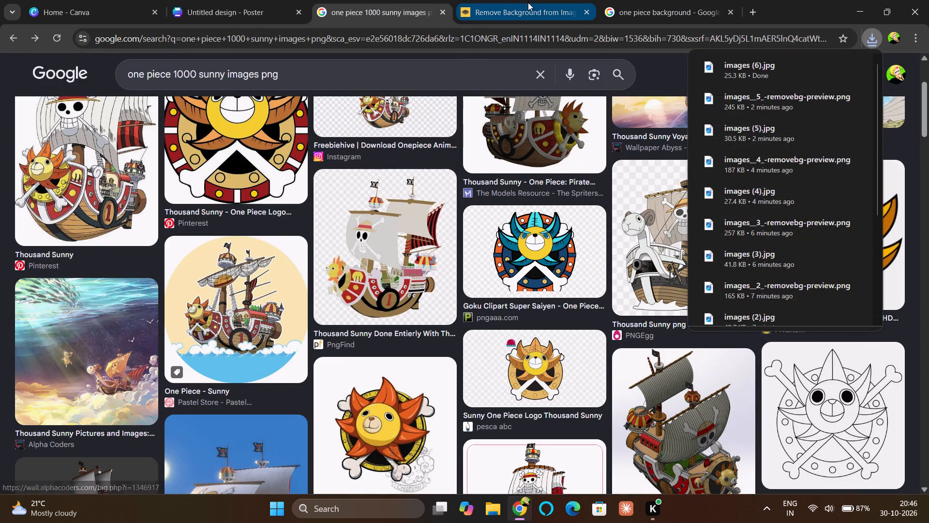
Switch to remove.bg and upload images (6), the pirate ship picture, for background removal.
{"action": "left_click", "coordinate": [531, 5]}
{"action": "left_click", "coordinate": [364, 466]}
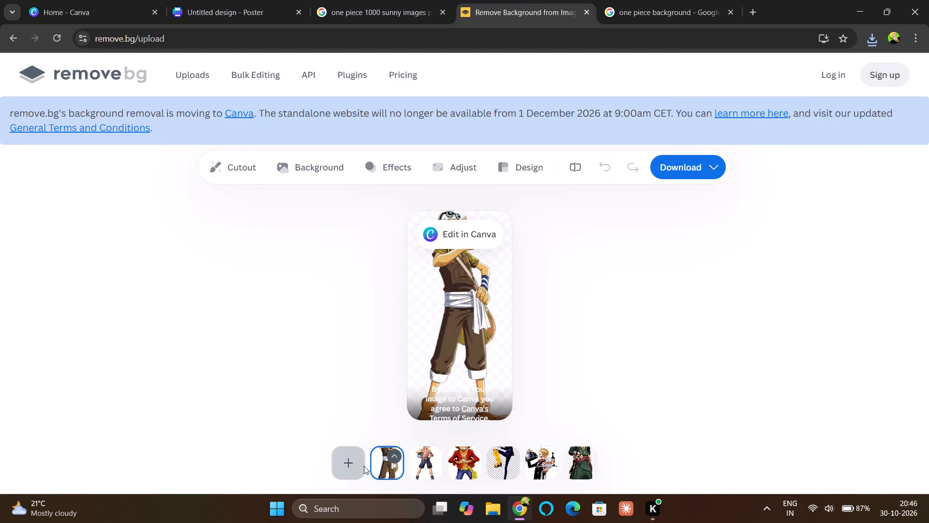
{"action": "left_click", "coordinate": [176, 114]}
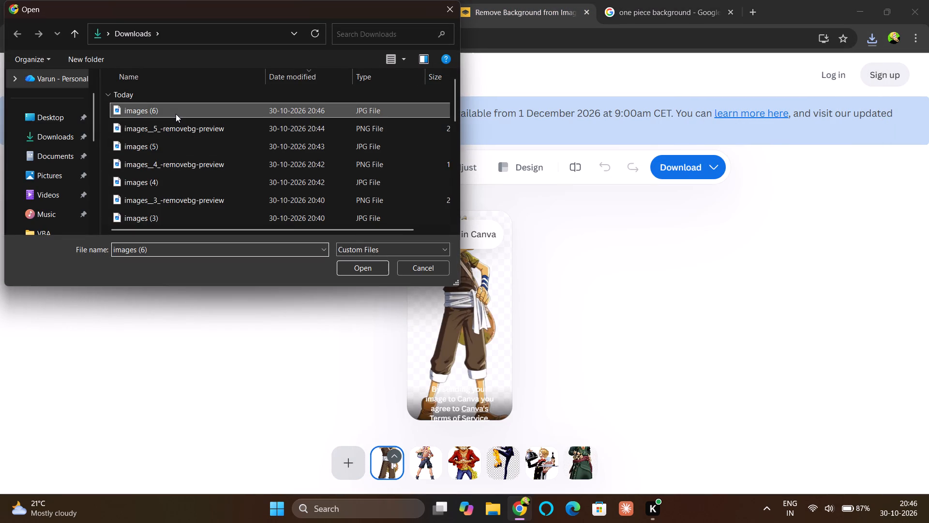
{"action": "key", "text": "Return"}
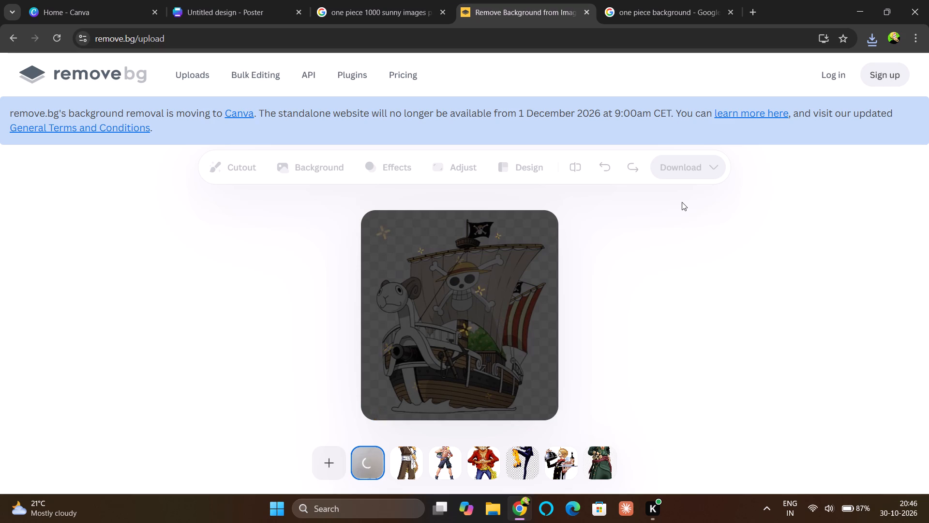
Return to the Canva poster and delete the Sanji cutout with the serving tray from the upper-right corner.
{"action": "left_click", "coordinate": [367, 16]}
{"action": "left_click", "coordinate": [260, 7]}
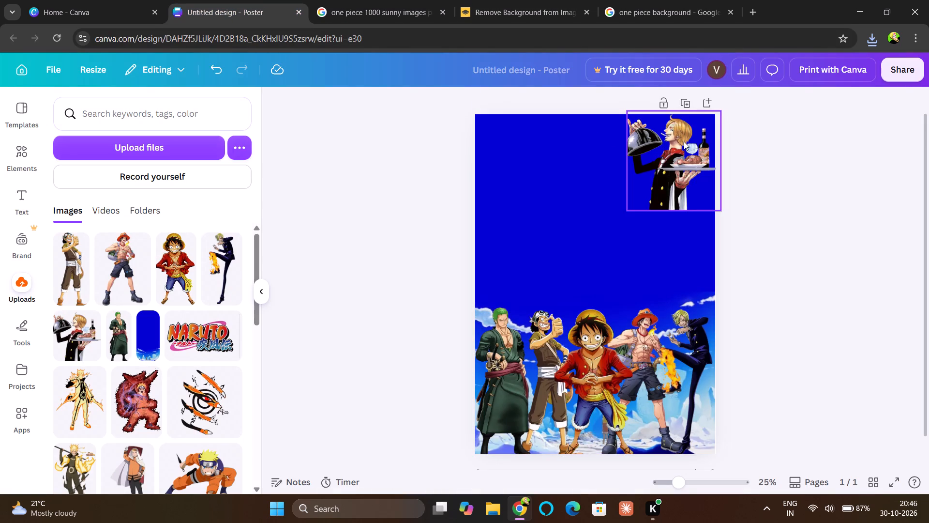
{"action": "left_click", "coordinate": [684, 142]}
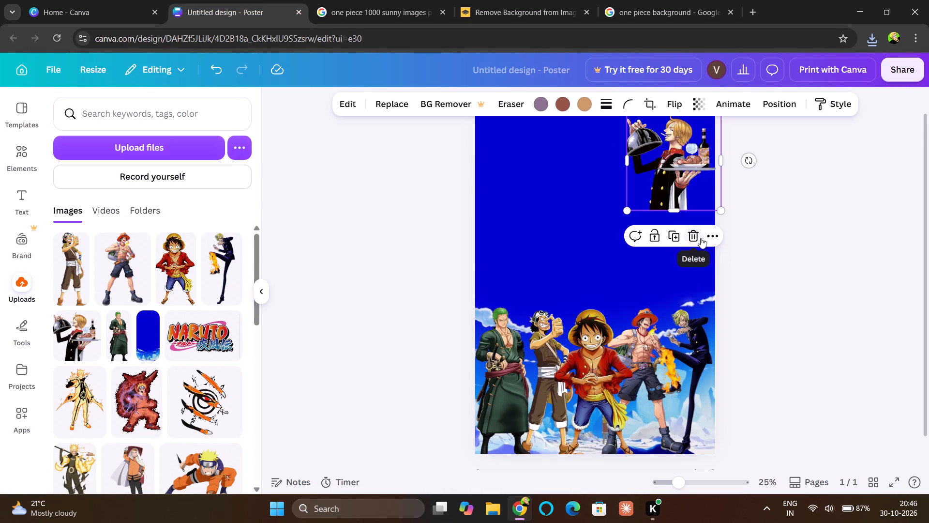
{"action": "left_click", "coordinate": [697, 237]}
{"action": "left_click", "coordinate": [451, 207]}
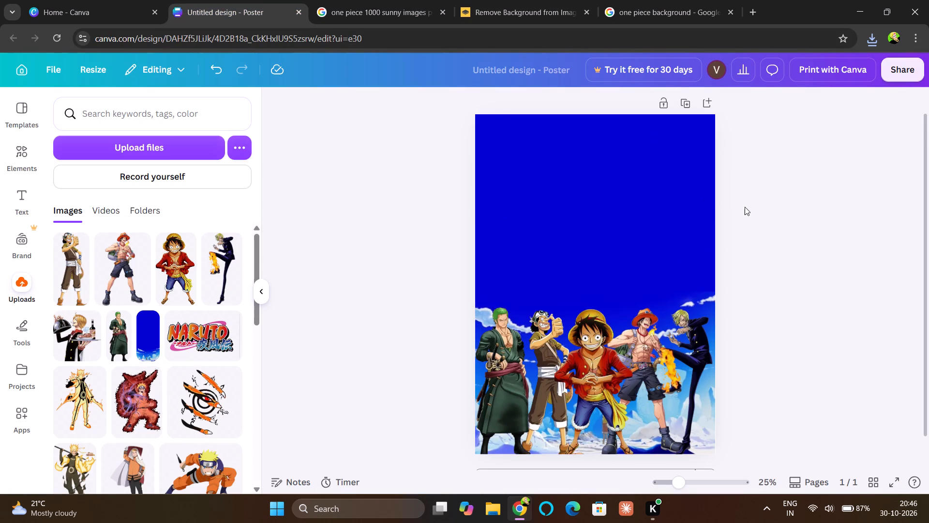
{"action": "left_click", "coordinate": [781, 220]}
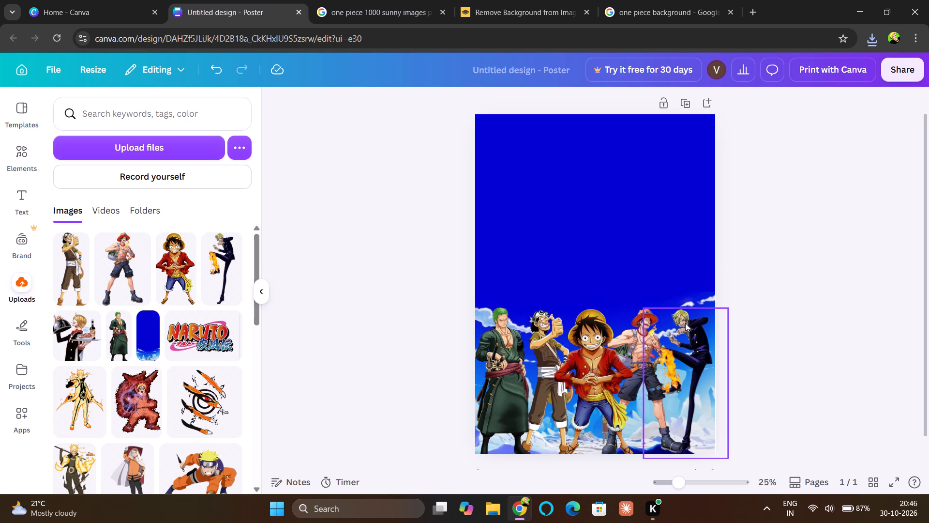
Nudge the kicking Sanji cutout at the right end of the character row slightly downward.
{"action": "left_click", "coordinate": [689, 331]}
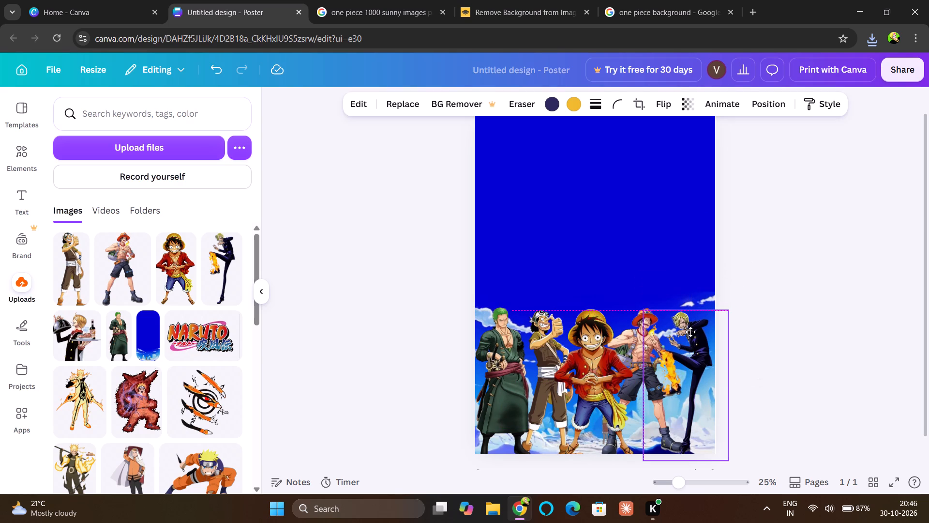
{"action": "left_click", "coordinate": [806, 341]}
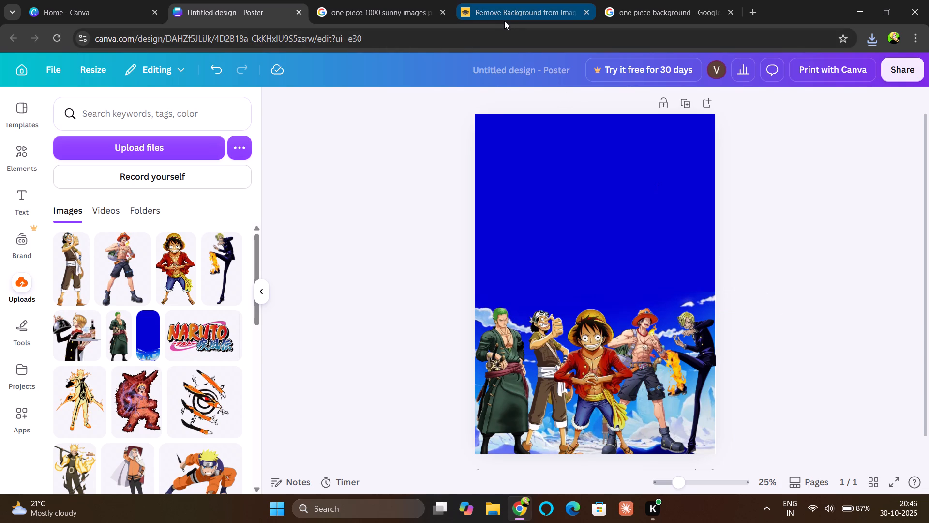
Go back to remove.bg and download the free 348 x 371 preview of the ship cutout.
{"action": "left_click", "coordinate": [663, 3]}
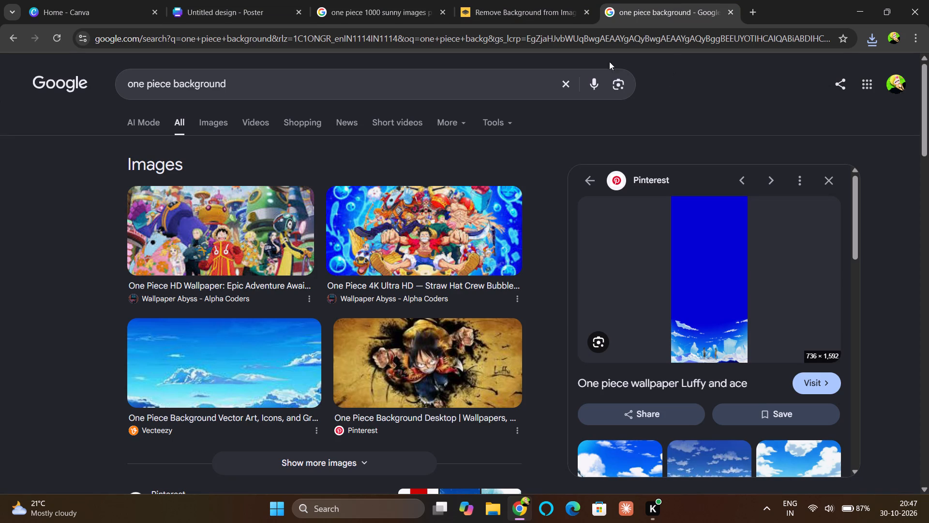
{"action": "left_click", "coordinate": [486, 3]}
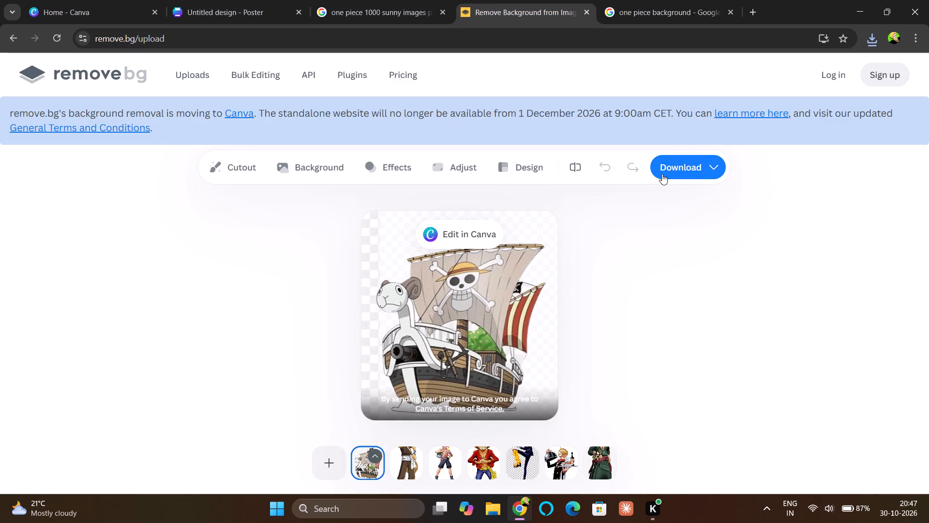
{"action": "left_click", "coordinate": [662, 174]}
{"action": "left_click", "coordinate": [667, 210]}
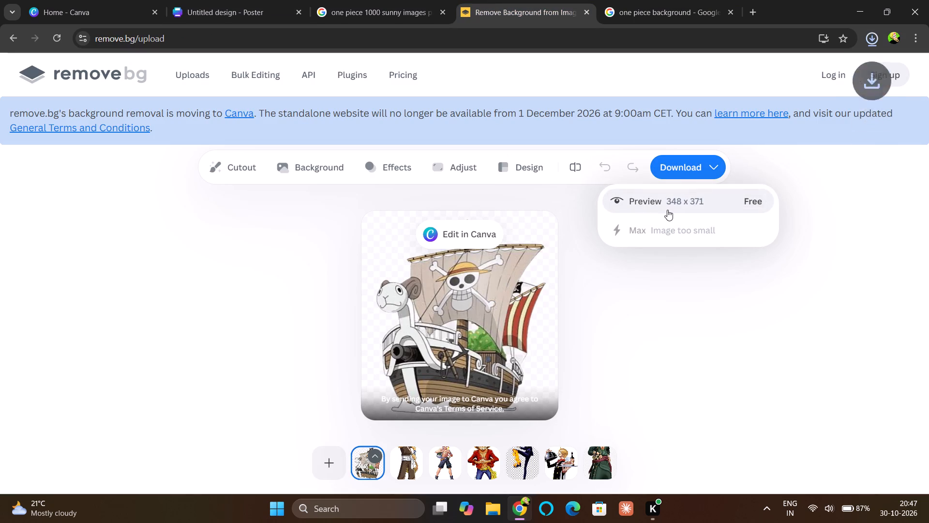
Return to the Canva poster and upload images__6_-removebg-preview.
{"action": "left_click", "coordinate": [277, 4]}
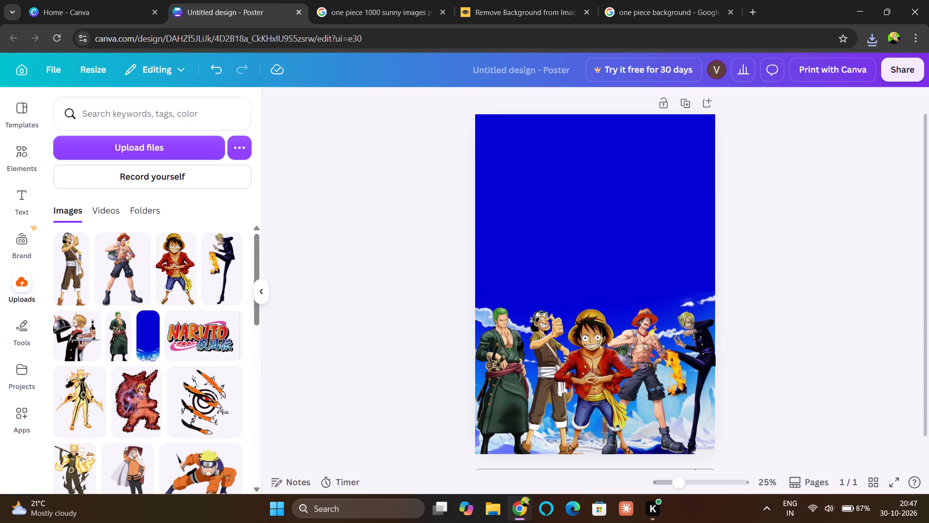
{"action": "left_click", "coordinate": [138, 137]}
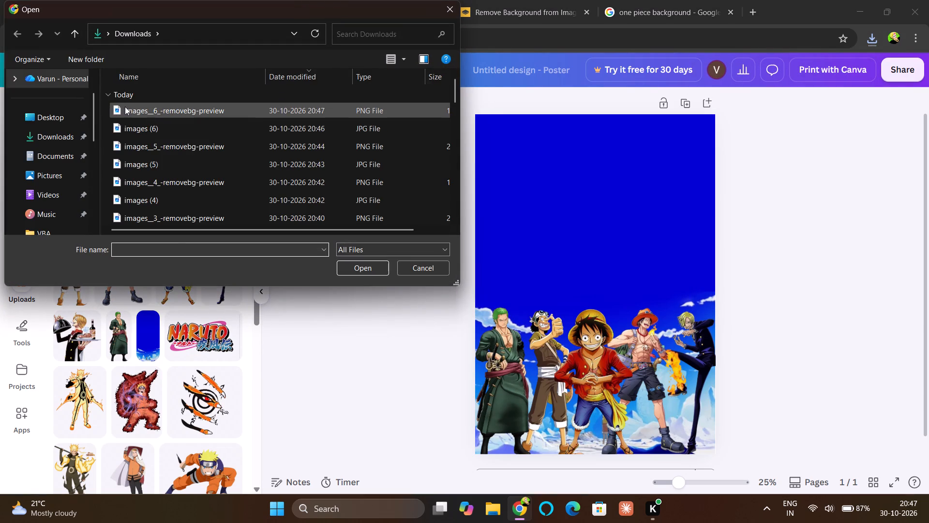
{"action": "left_click", "coordinate": [128, 108]}
{"action": "key", "text": "Return"}
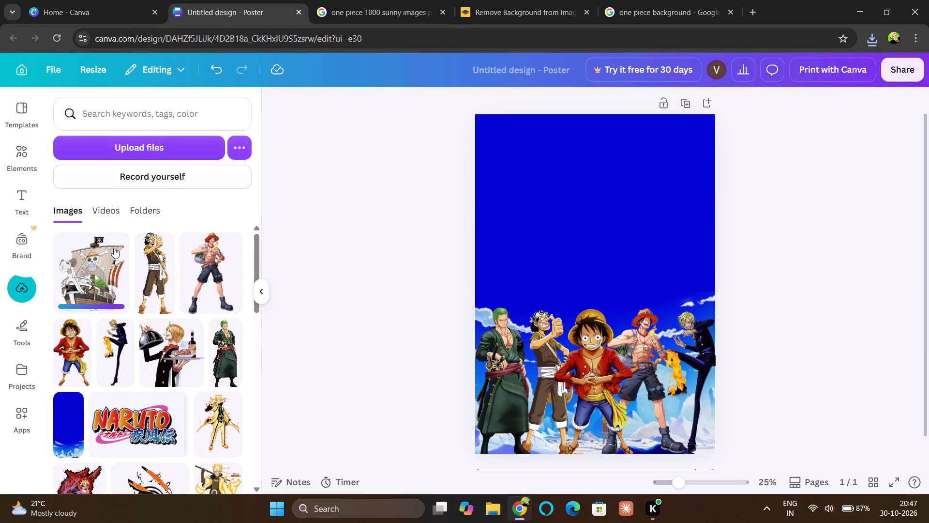
Add the uploaded ship cutout to the poster and move it up, horizontally centred above the characters.
{"action": "left_click", "coordinate": [106, 285]}
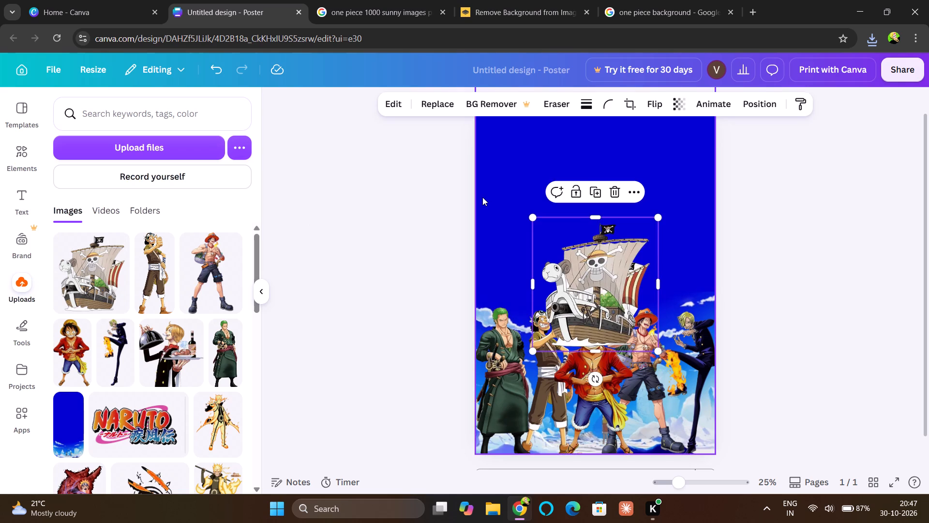
{"action": "left_click_drag", "start_coordinate": [588, 286], "coordinate": [587, 215]}
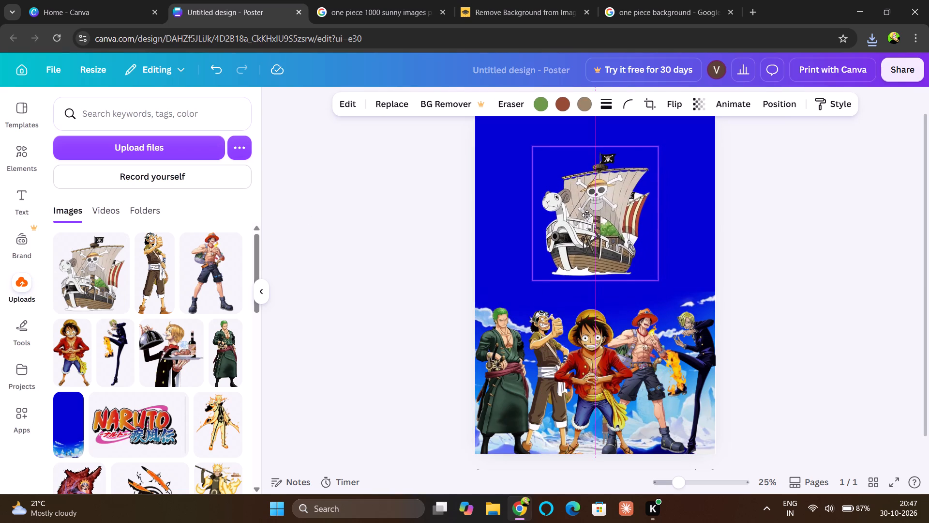
{"action": "left_click_drag", "start_coordinate": [587, 215], "coordinate": [587, 214]}
{"action": "left_click", "coordinate": [870, 222]}
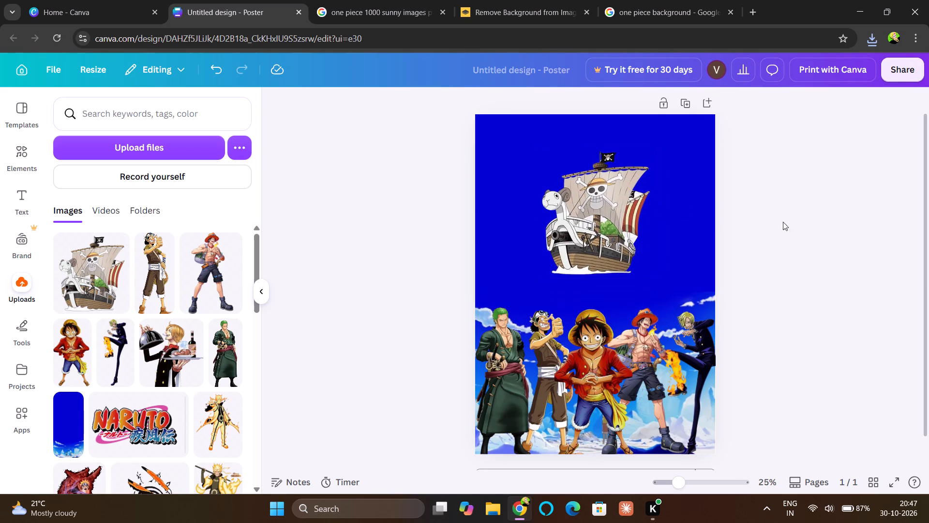
Nudge the ship cutout slightly left and down toward the characters.
{"action": "scroll", "coordinate": [714, 214], "scroll_direction": "up", "scroll_amount": 1}
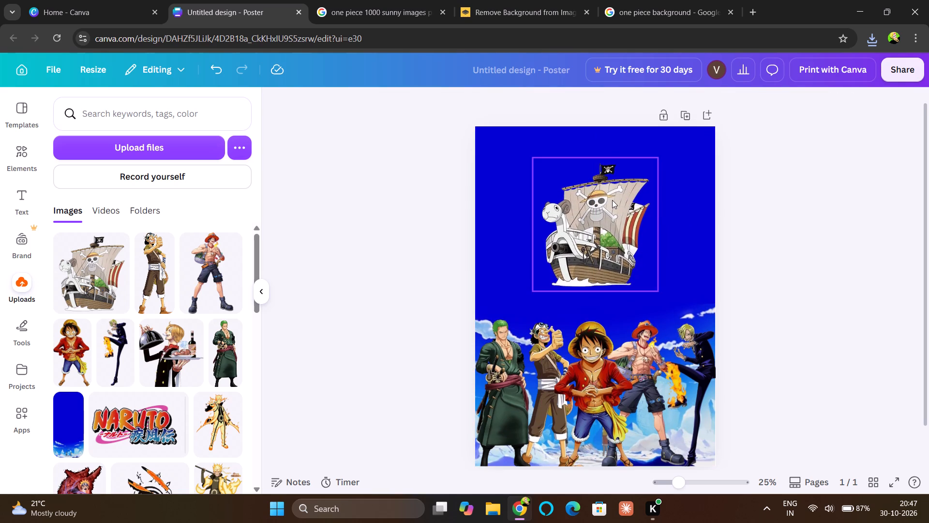
{"action": "left_click", "coordinate": [612, 200]}
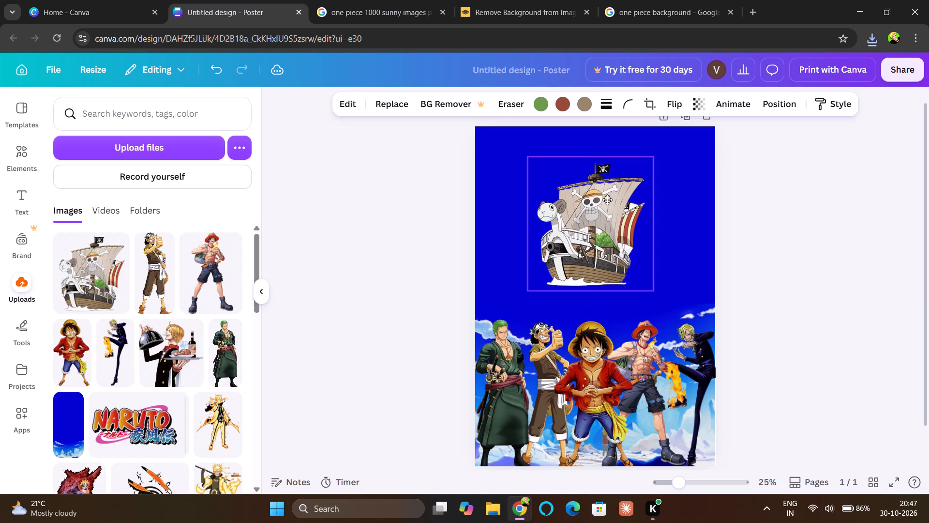
{"action": "left_click", "coordinate": [760, 219]}
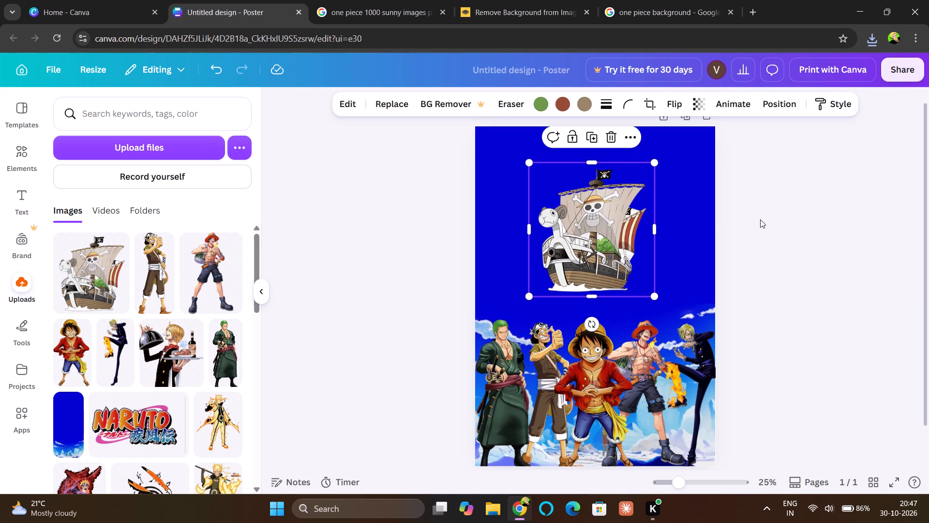
Switch to the Google Images results and change the search to "one piece logo images png".
{"action": "left_click", "coordinate": [337, 2]}
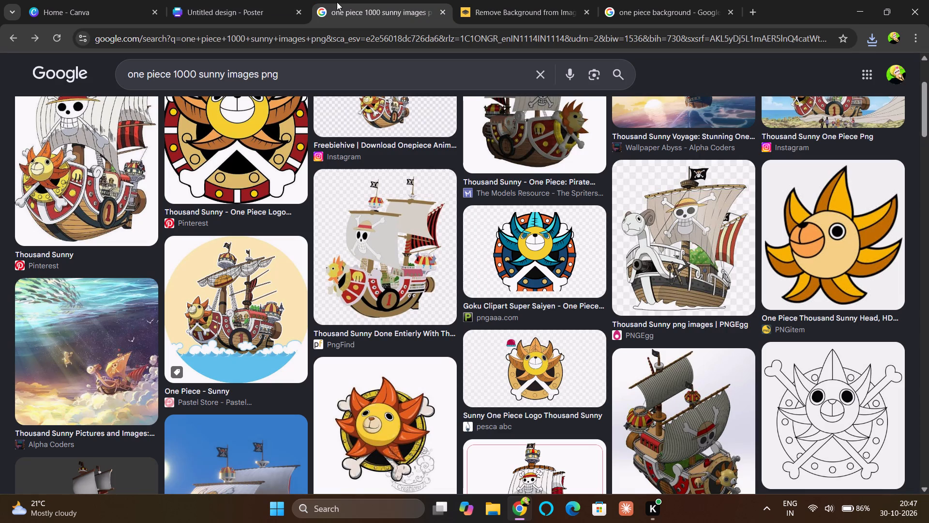
{"action": "left_click", "coordinate": [225, 76]}
{"action": "key", "text": "BackSpace"}
{"action": "key", "text": "BackSpace"}
{"action": "key", "text": "BackSpace"}
{"action": "key", "text": "BackSpace"}
{"action": "key", "text": "BackSpace"}
{"action": "key", "text": "BackSpace"}
{"action": "key", "text": "BackSpace"}
{"action": "key", "text": "BackSpace"}
{"action": "key", "text": "BackSpace"}
{"action": "key", "text": "BackSpace"}
{"action": "key", "text": "BackSpace"}
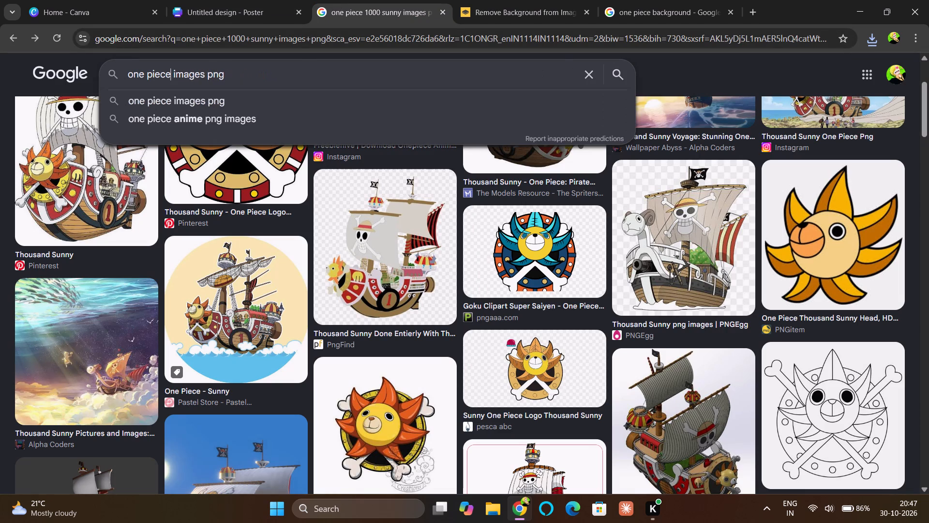
{"action": "key", "text": "space"}
{"action": "type", "text": "logo"}
{"action": "key", "text": "space"}
{"action": "key", "text": "Return"}
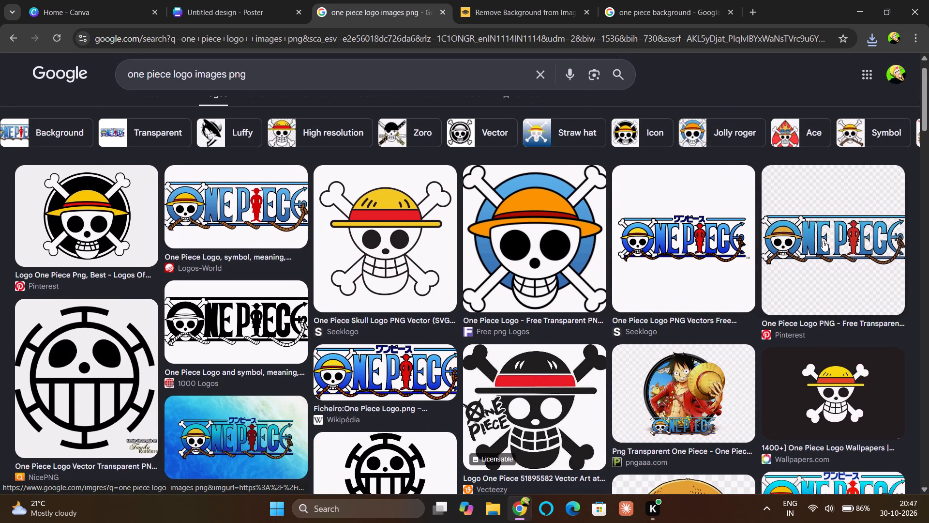
Save the Pinterest picture of the blue ONE PIECE logo on a checkered background as images (7).
{"action": "right_click", "coordinate": [823, 241]}
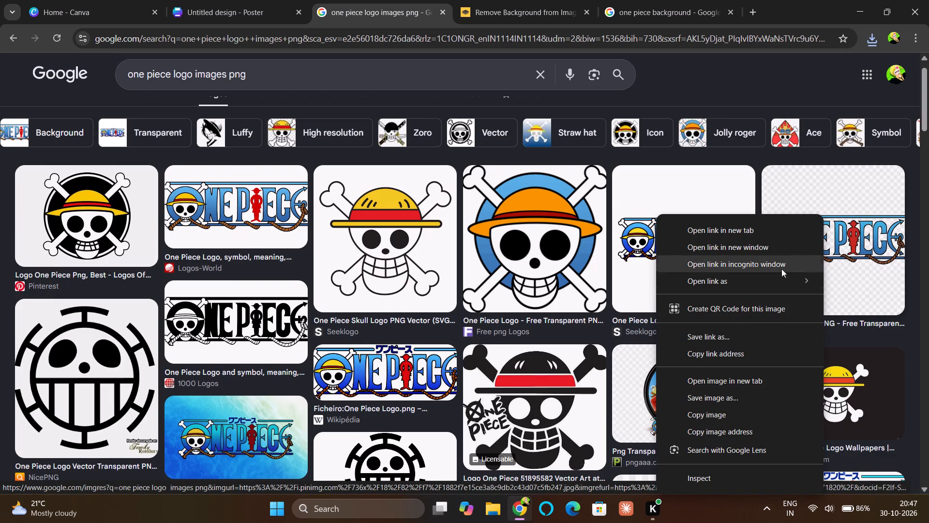
{"action": "left_click", "coordinate": [696, 397]}
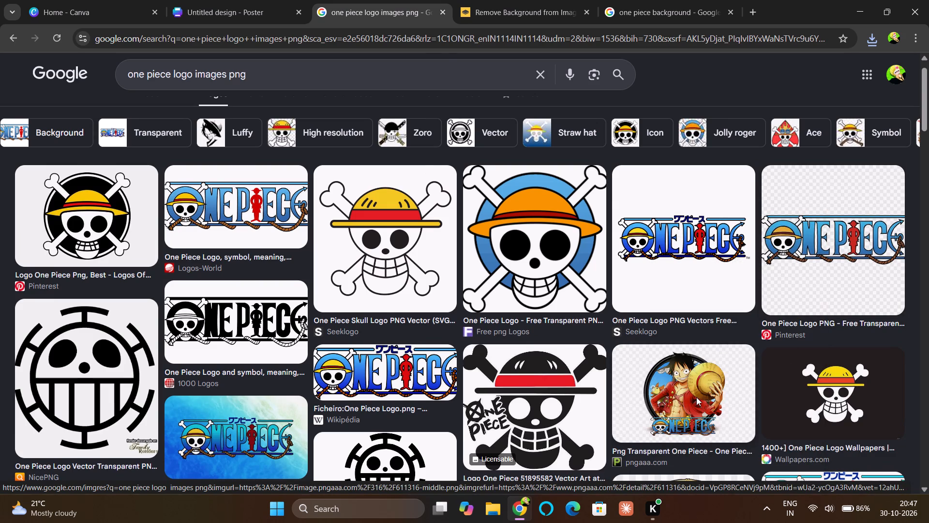
{"action": "key", "text": "Return"}
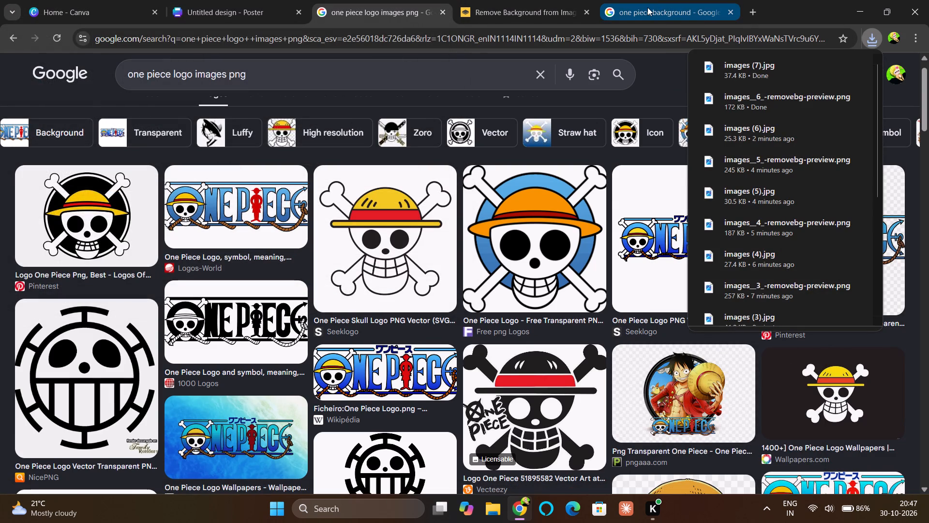
Close the "one piece background" Google search tab.
{"action": "left_click", "coordinate": [730, 13]}
Remove the background of images (7) in remove.bg and download the free 494 x 505 preview of the logo.
{"action": "left_click", "coordinate": [501, 7]}
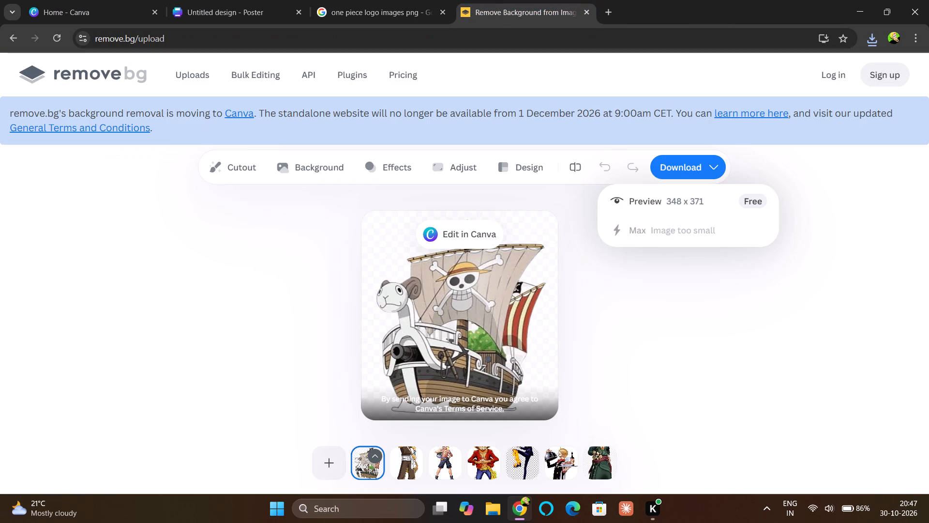
{"action": "left_click", "coordinate": [330, 451]}
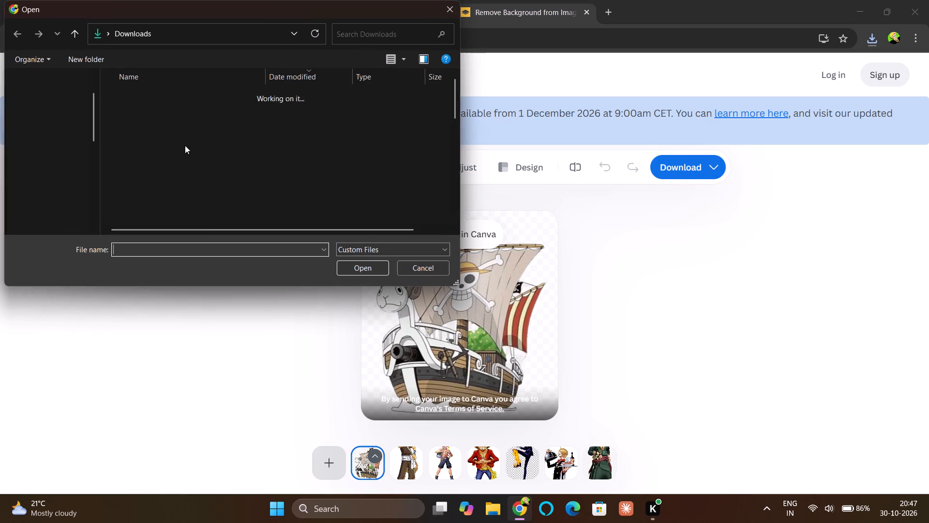
{"action": "left_click", "coordinate": [172, 115]}
{"action": "key", "text": "Return"}
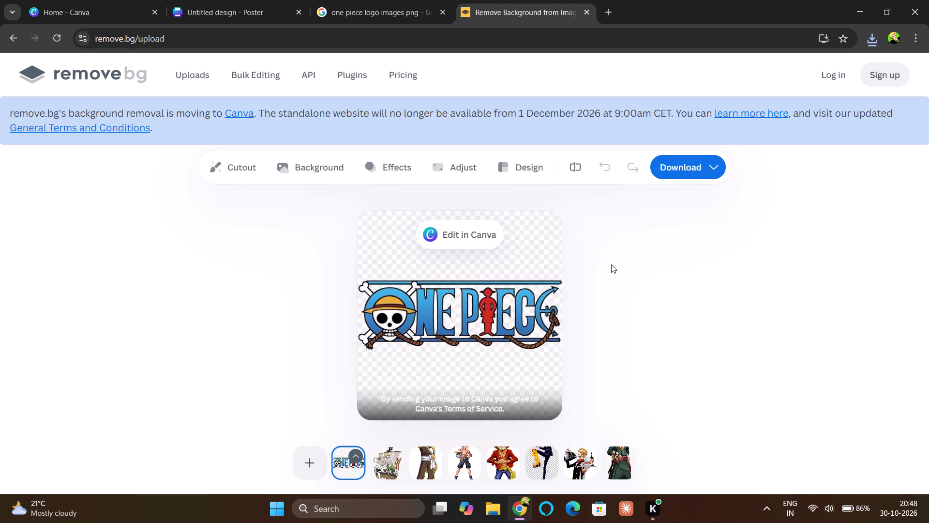
{"action": "left_click", "coordinate": [703, 172]}
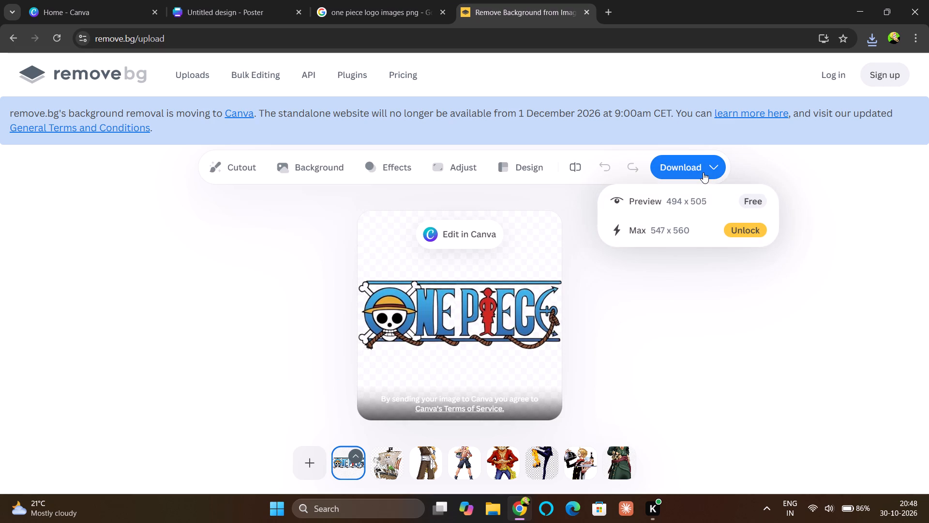
{"action": "left_click", "coordinate": [681, 210]}
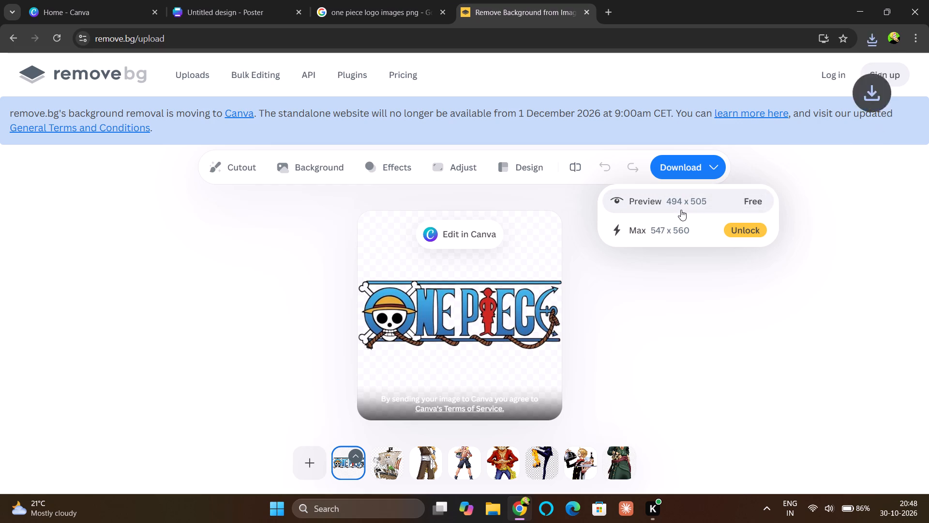
Switch to the Canva poster design and upload the logo cutout images__7_-removebg-preview from the Downloads folder.
{"action": "left_click", "coordinate": [198, 15]}
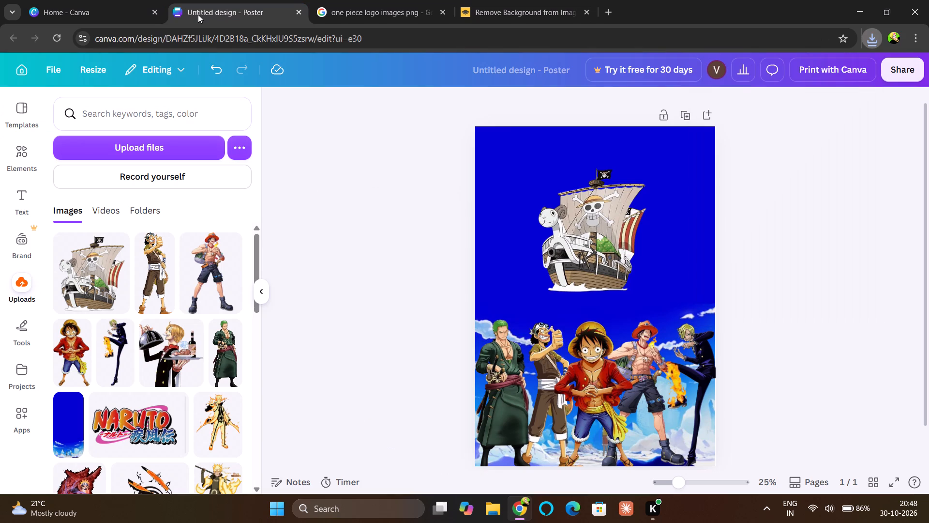
{"action": "left_click", "coordinate": [145, 153]}
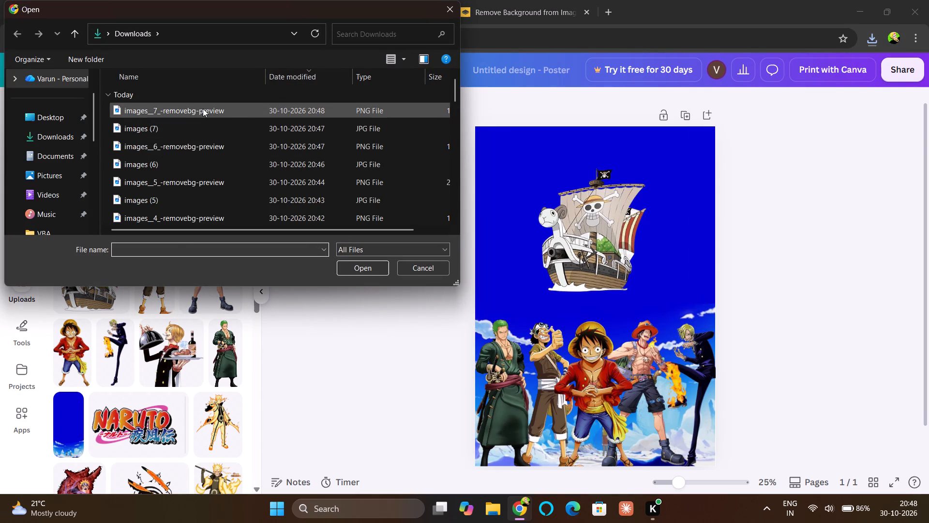
{"action": "left_click", "coordinate": [203, 108]}
{"action": "key", "text": "Return"}
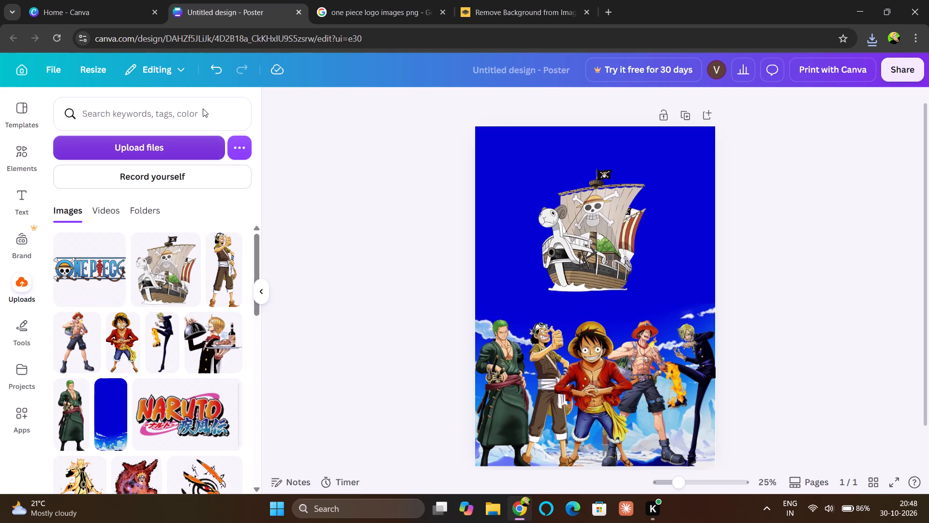
Add the uploaded ONE PIECE logo to the poster and place it against the top edge, above the pirate ship.
{"action": "left_click", "coordinate": [107, 278]}
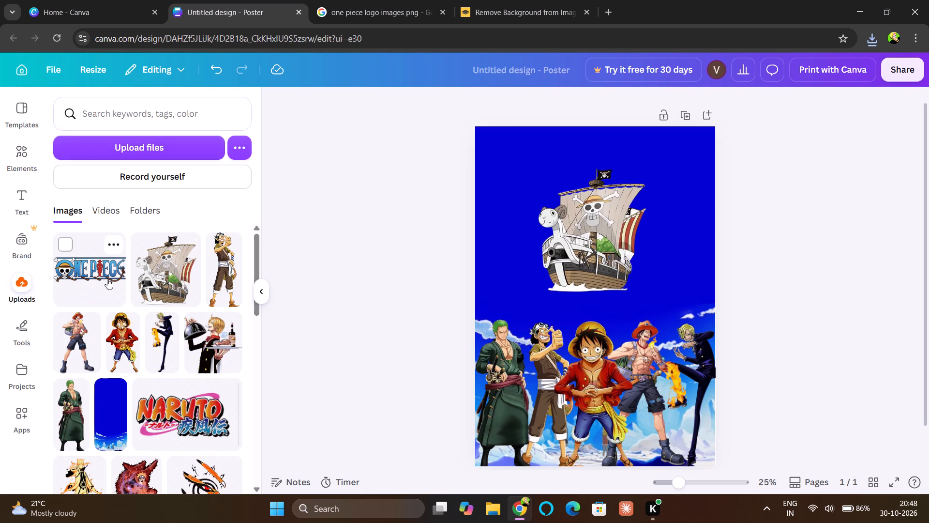
{"action": "left_click_drag", "start_coordinate": [593, 292], "coordinate": [596, 161]}
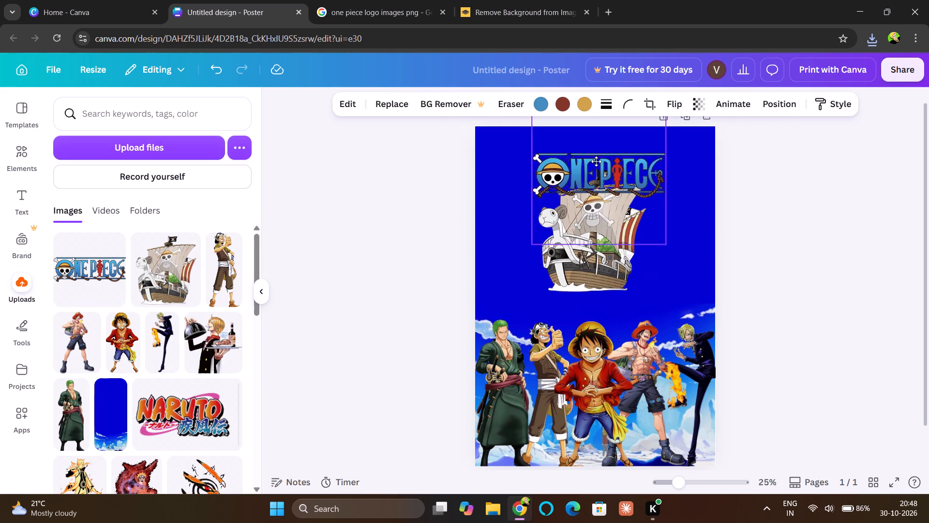
{"action": "left_click_drag", "start_coordinate": [596, 161], "coordinate": [590, 149]}
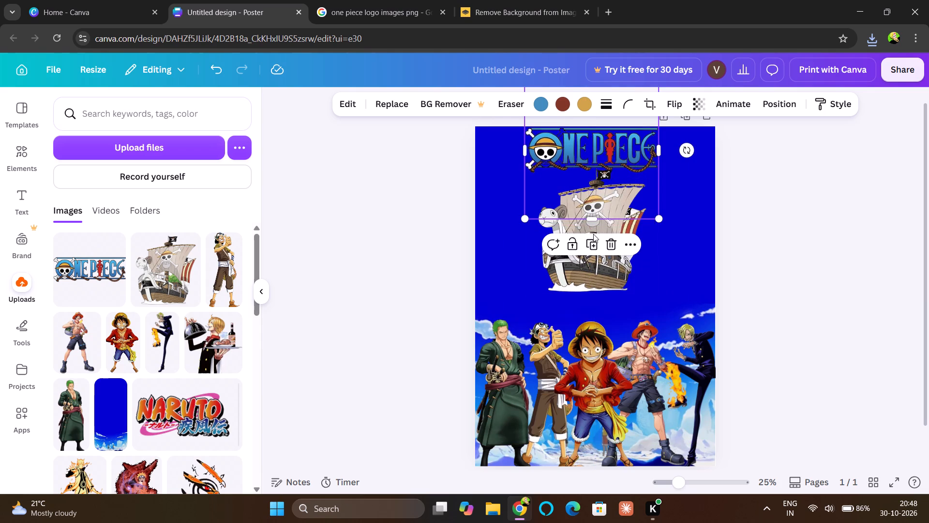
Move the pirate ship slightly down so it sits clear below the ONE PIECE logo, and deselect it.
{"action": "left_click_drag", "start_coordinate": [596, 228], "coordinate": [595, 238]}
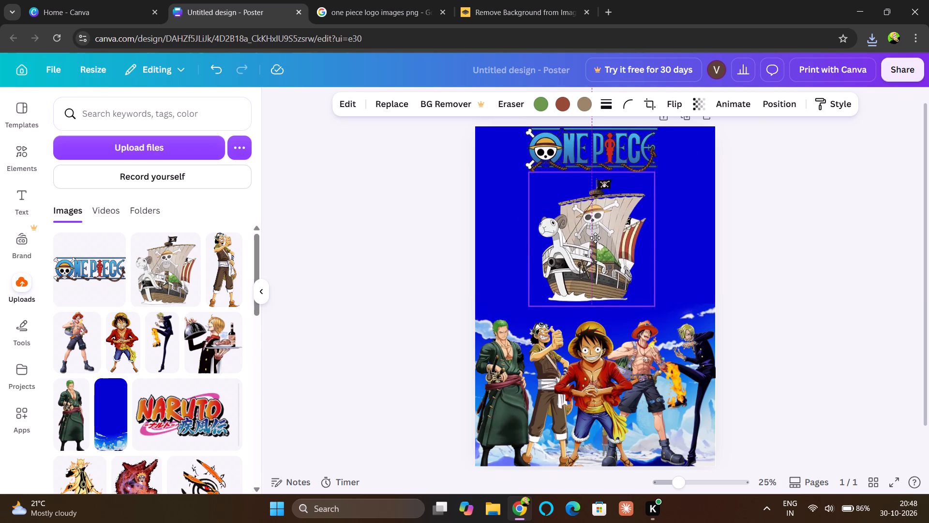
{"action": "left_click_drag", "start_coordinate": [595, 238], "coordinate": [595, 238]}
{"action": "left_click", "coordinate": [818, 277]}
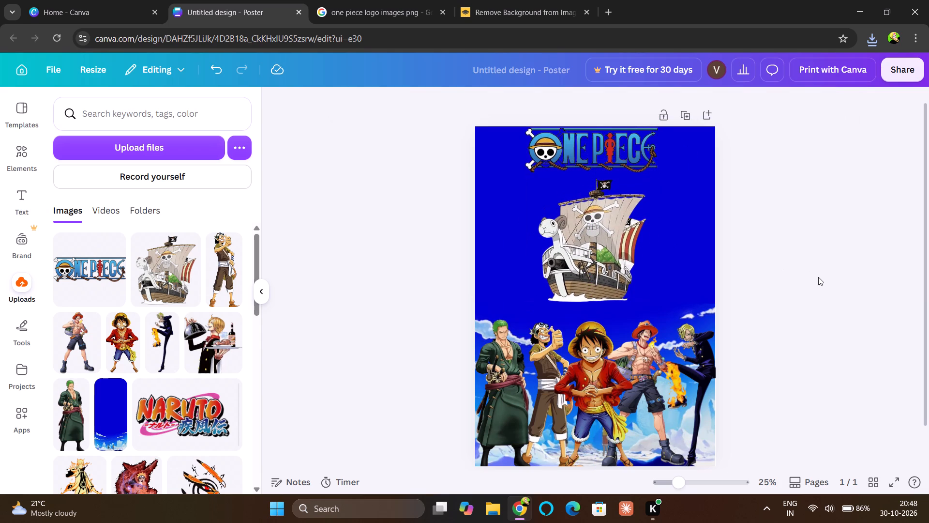
Reposition the ONE PIECE logo so it is centred horizontally against the poster's top edge.
{"action": "left_click_drag", "start_coordinate": [616, 159], "coordinate": [622, 184]}
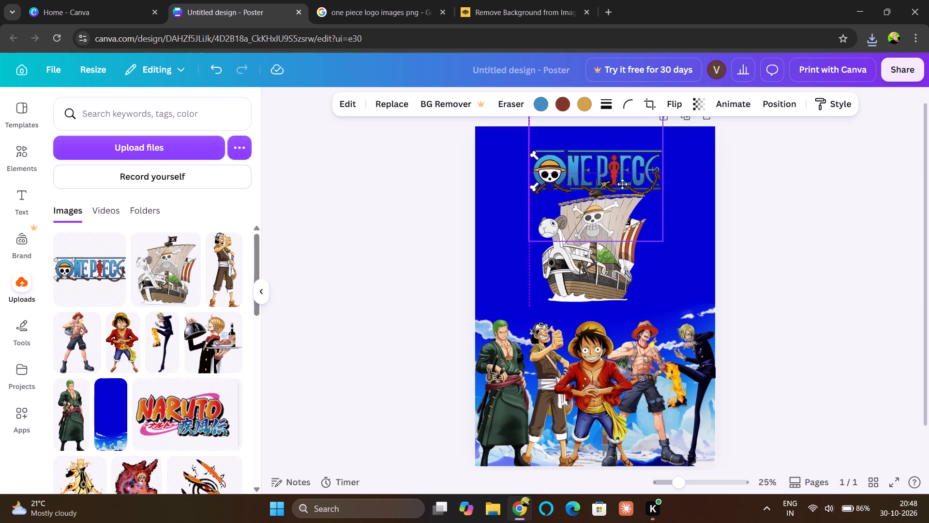
{"action": "left_click_drag", "start_coordinate": [622, 184], "coordinate": [621, 183]}
{"action": "left_click_drag", "start_coordinate": [621, 183], "coordinate": [619, 162]}
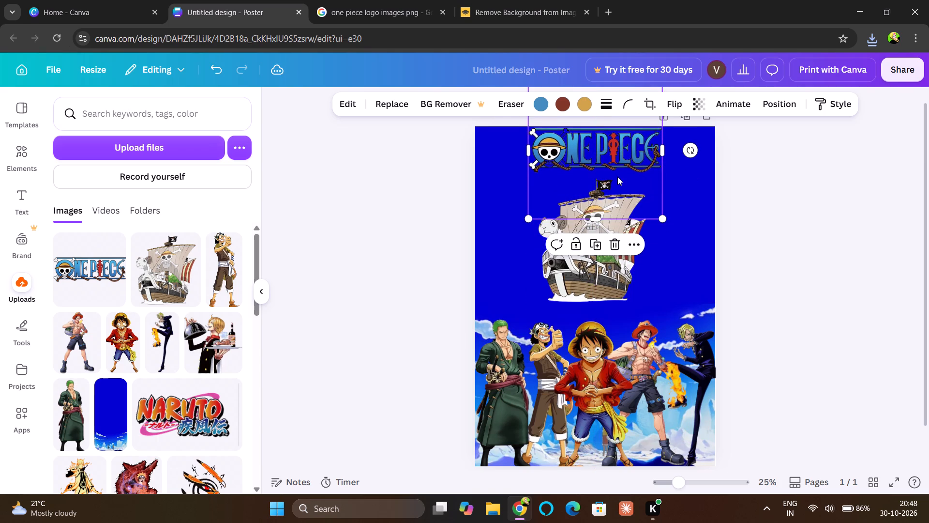
Move the pirate ship up so its flag tucks behind the bottom of the ONE PIECE logo, and deselect it.
{"action": "left_click_drag", "start_coordinate": [612, 258], "coordinate": [611, 239]}
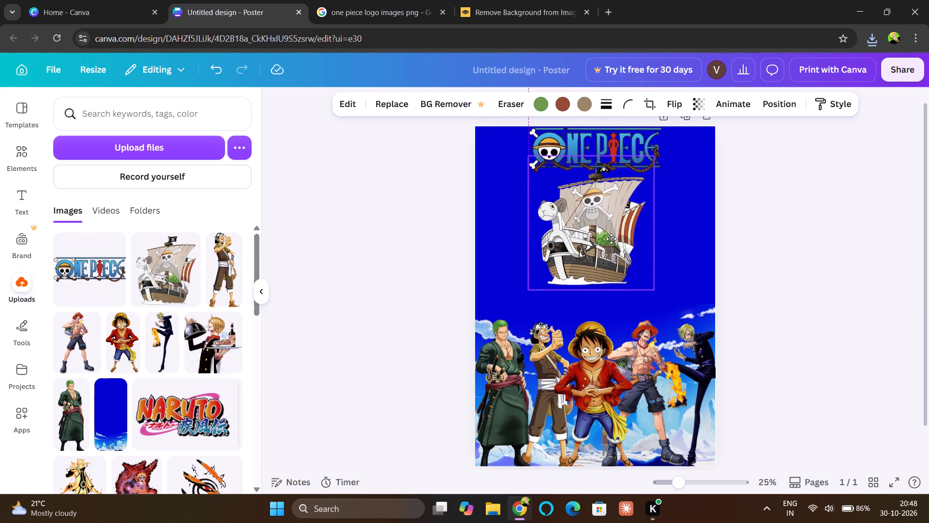
{"action": "left_click_drag", "start_coordinate": [611, 239], "coordinate": [610, 241]}
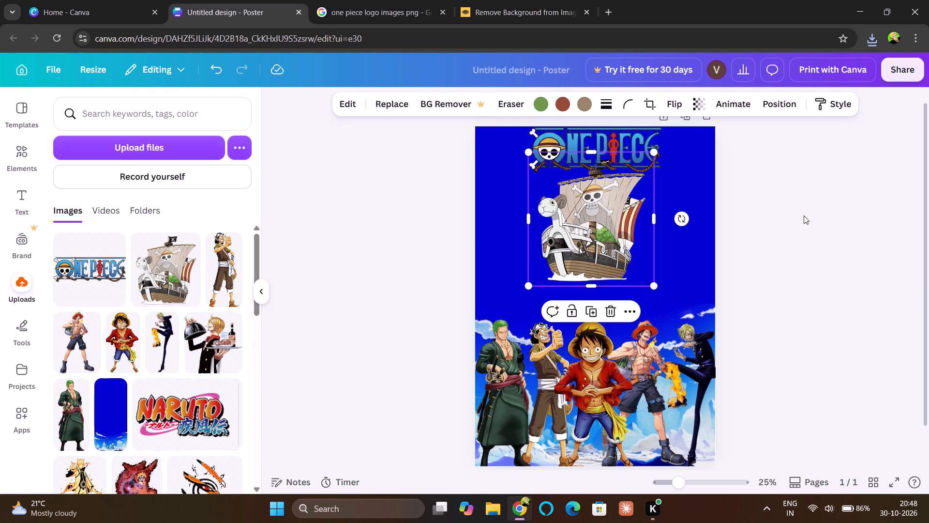
{"action": "left_click", "coordinate": [806, 215]}
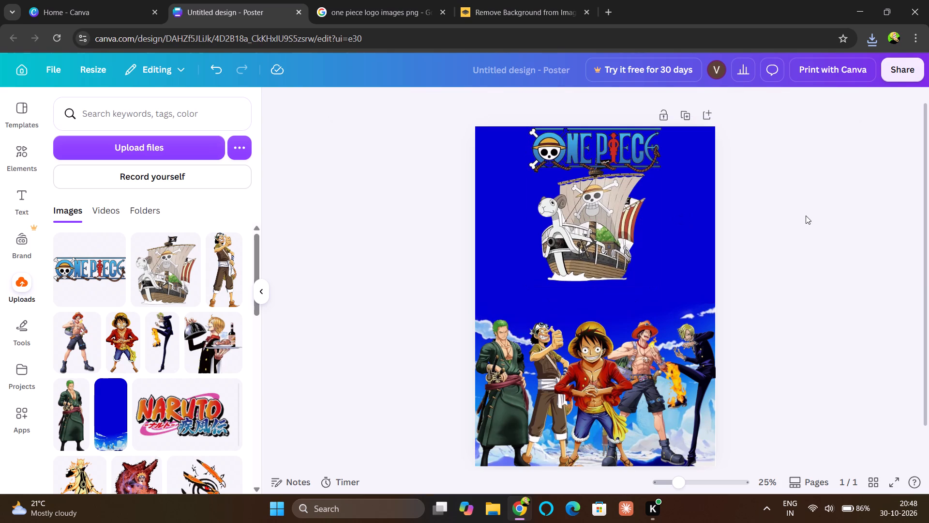
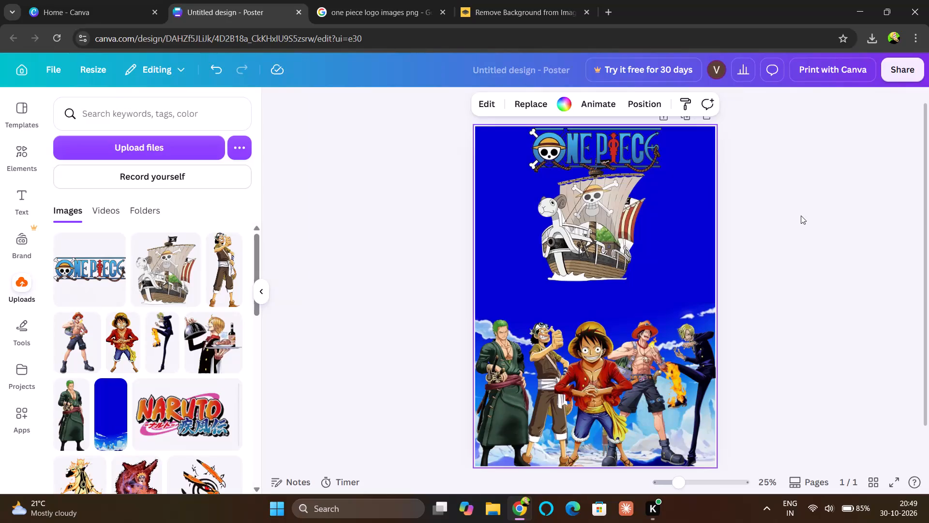
Nudge the pirate ship slightly down so its flag just meets the bottom of the ONE PIECE logo, and deselect it.
{"action": "left_click_drag", "start_coordinate": [612, 220], "coordinate": [610, 209]}
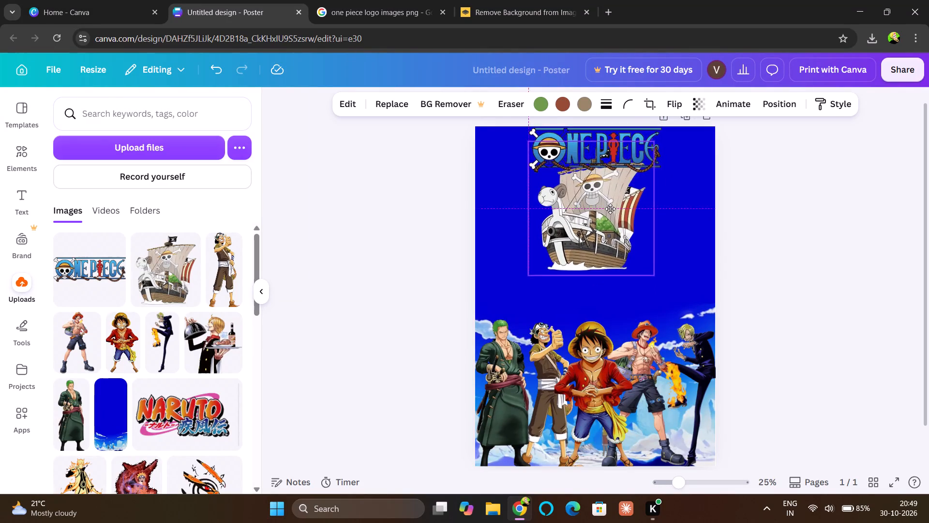
{"action": "left_click_drag", "start_coordinate": [610, 209], "coordinate": [611, 220]}
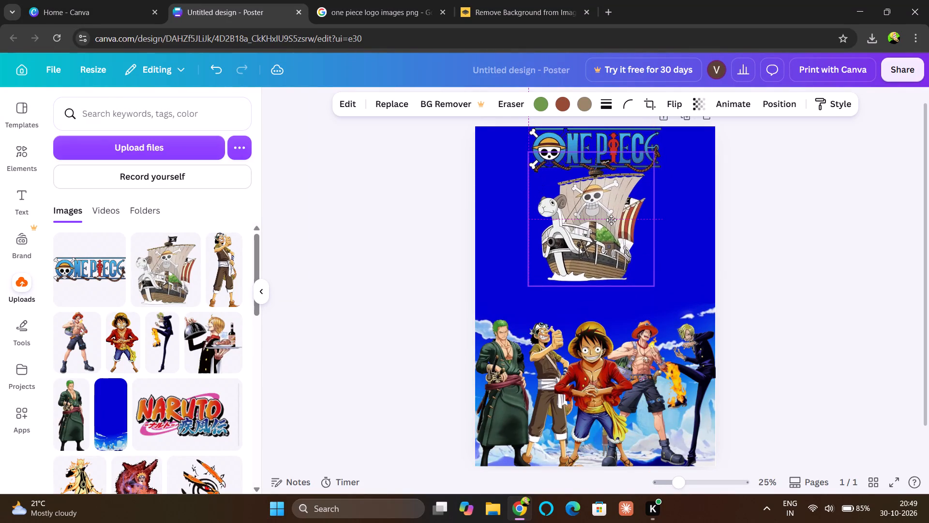
{"action": "left_click_drag", "start_coordinate": [611, 220], "coordinate": [611, 229]}
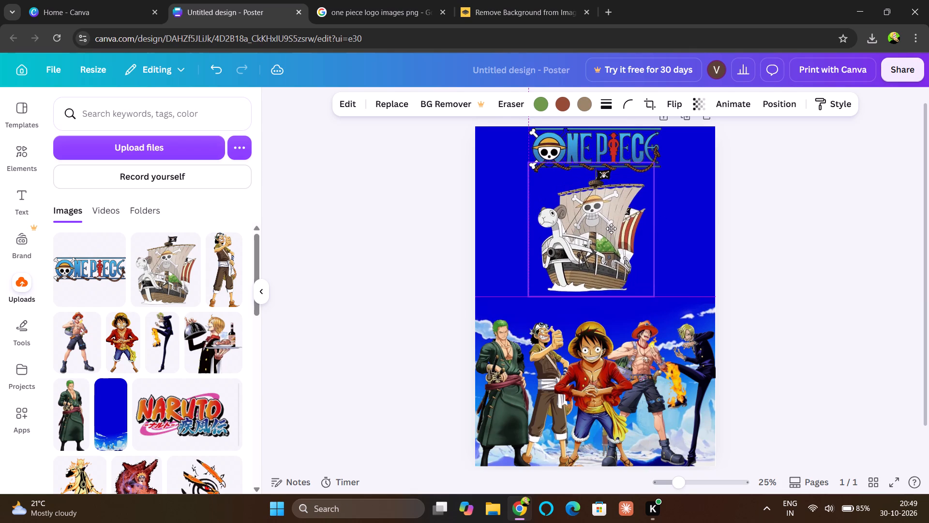
{"action": "left_click_drag", "start_coordinate": [611, 229], "coordinate": [610, 225]}
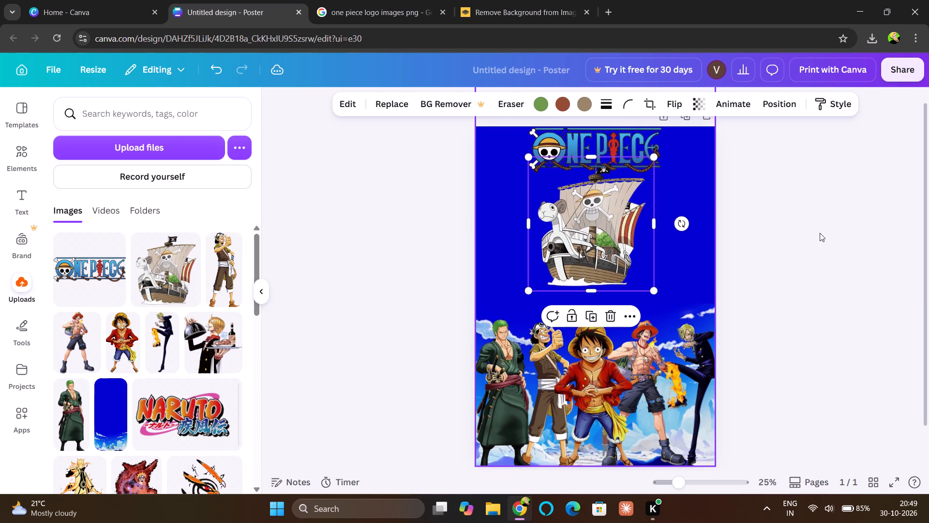
{"action": "left_click", "coordinate": [825, 236]}
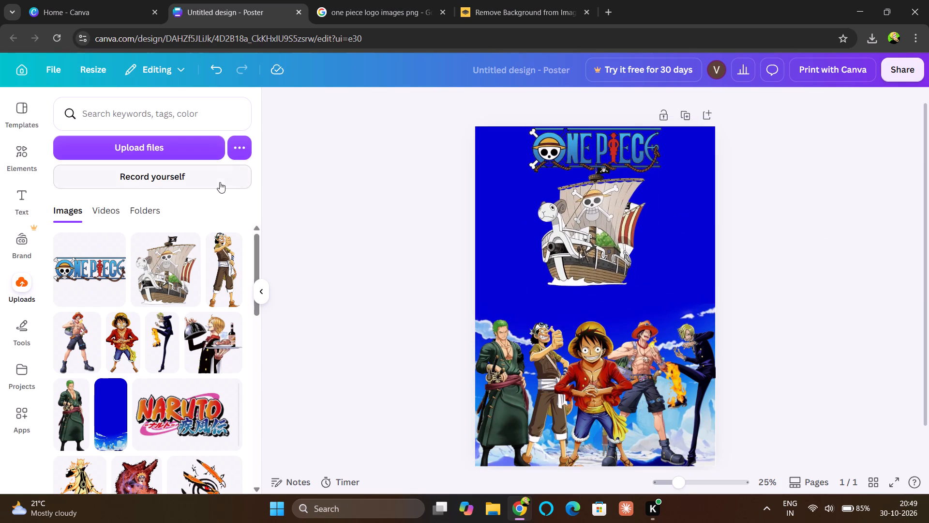
Search Google Images for "one piece nami images png".
{"action": "left_click", "coordinate": [374, 11]}
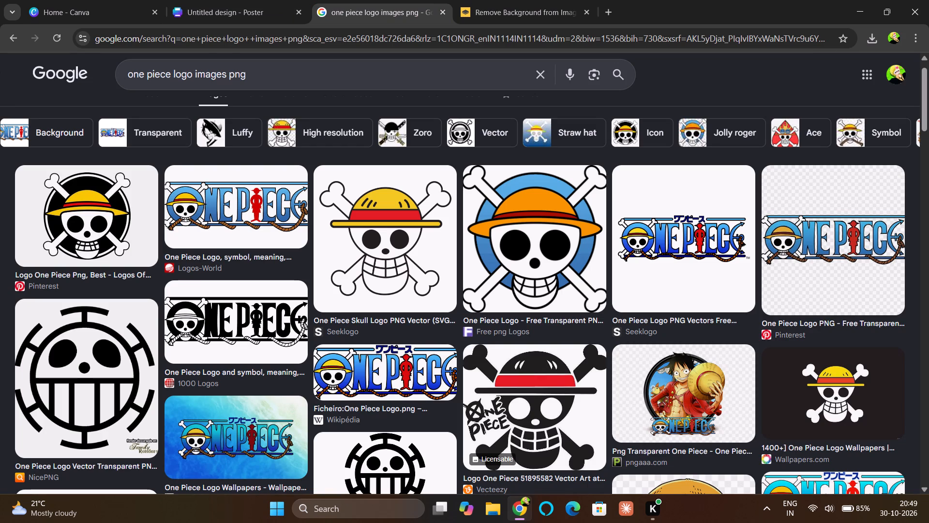
{"action": "left_click", "coordinate": [191, 77]}
{"action": "key", "text": "BackSpace"}
{"action": "key", "text": "BackSpace"}
{"action": "key", "text": "BackSpace"}
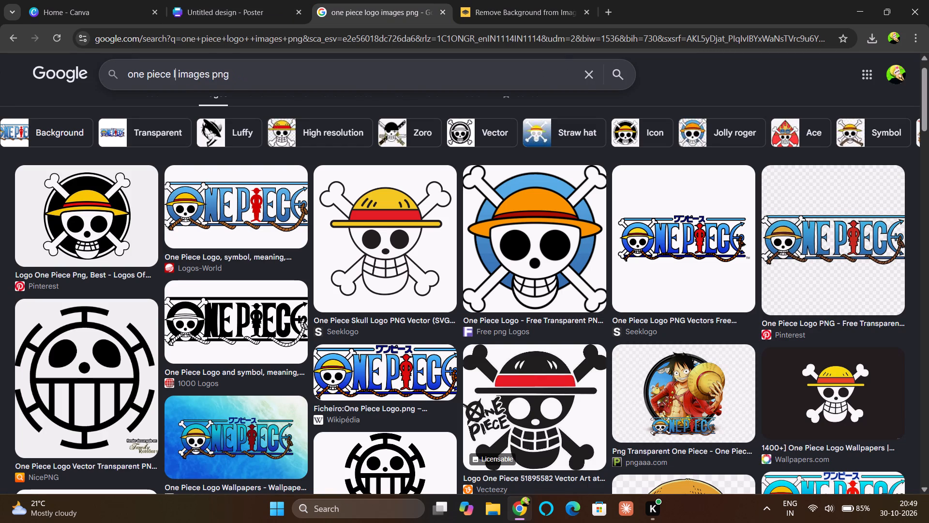
{"action": "key", "text": "BackSpace"}
{"action": "type", "text": "nami"}
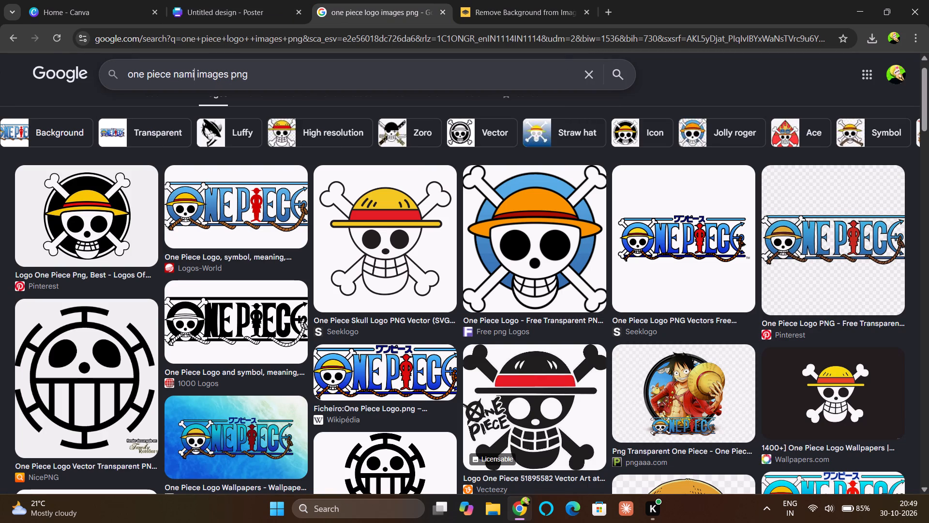
{"action": "key", "text": "Return"}
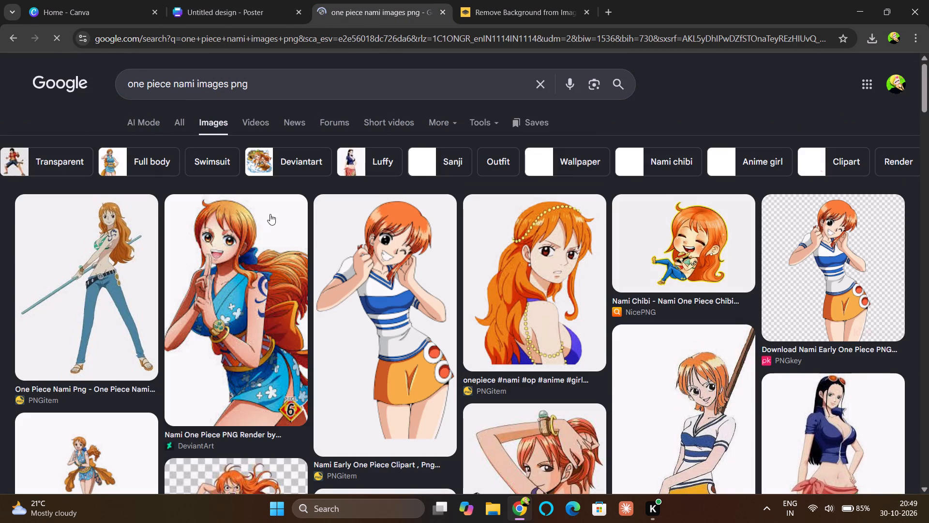
Find the full-body picture of the black-haired woman in a long red skirt and save it to Downloads as images (8).
{"action": "scroll", "coordinate": [388, 273], "scroll_direction": "down", "scroll_amount": 3}
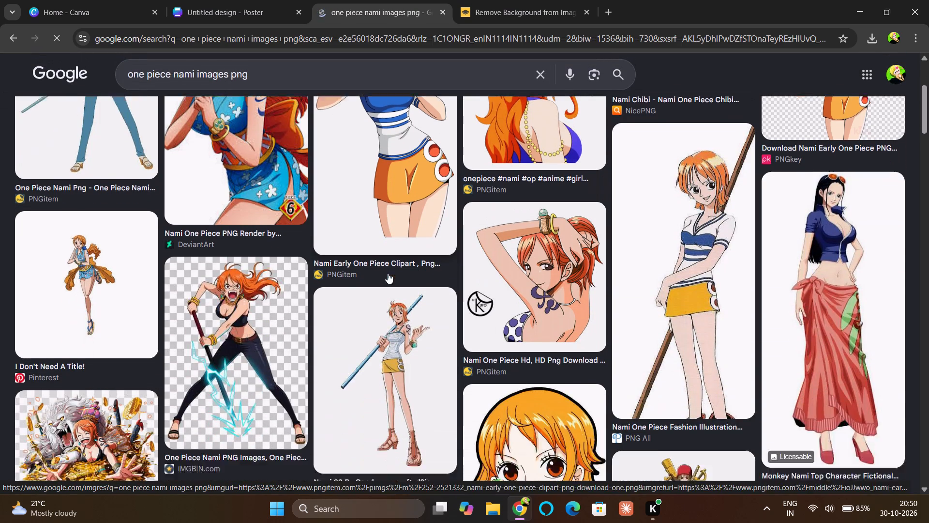
{"action": "scroll", "coordinate": [388, 273], "scroll_direction": "down", "scroll_amount": 1}
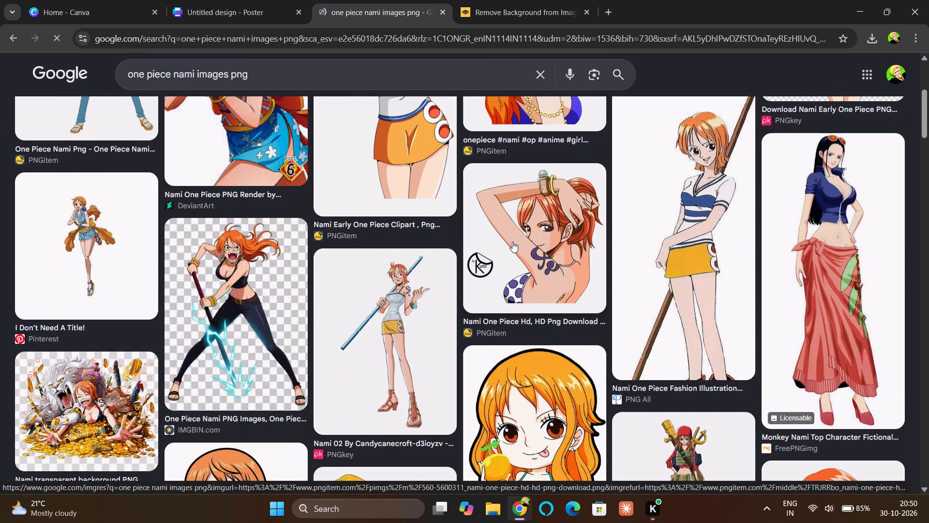
{"action": "left_click", "coordinate": [489, 8]}
{"action": "left_click", "coordinate": [258, 6]}
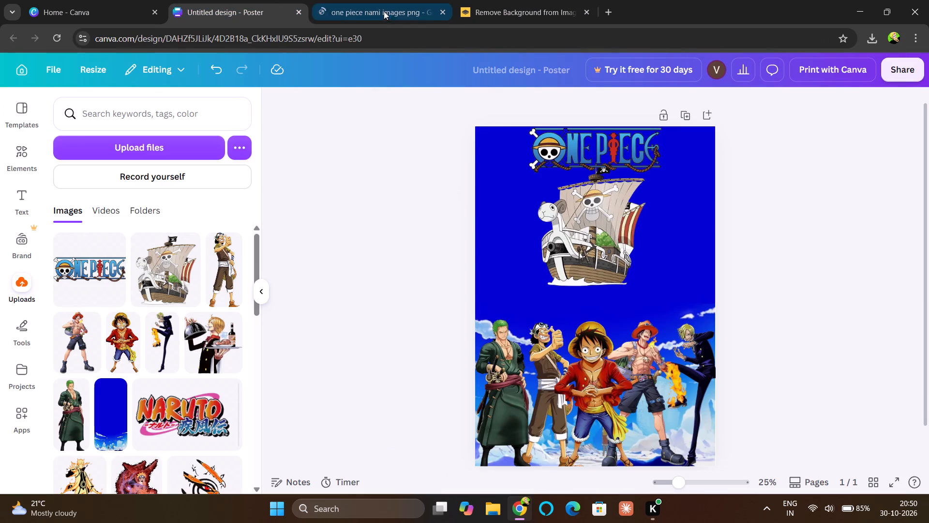
{"action": "left_click", "coordinate": [397, 14]}
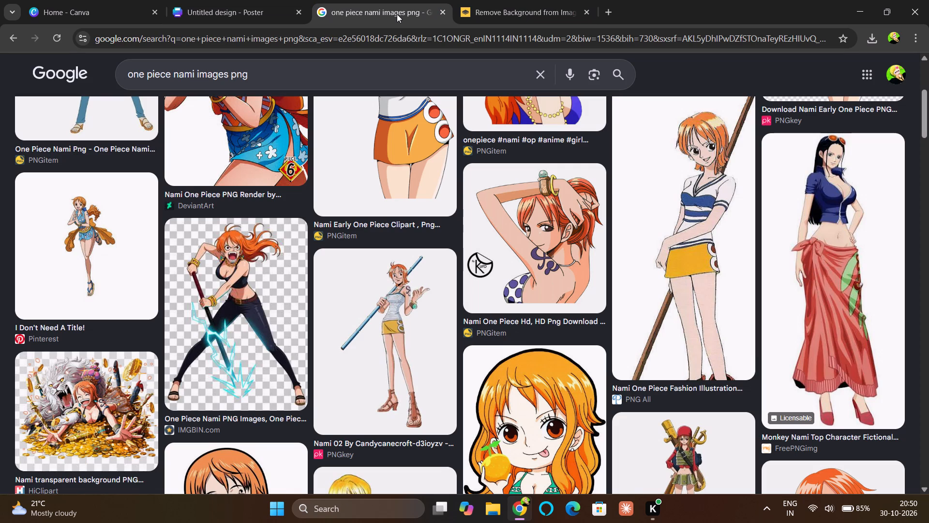
{"action": "scroll", "coordinate": [565, 207], "scroll_direction": "down", "scroll_amount": 1}
{"action": "scroll", "coordinate": [565, 207], "scroll_direction": "up", "scroll_amount": 1}
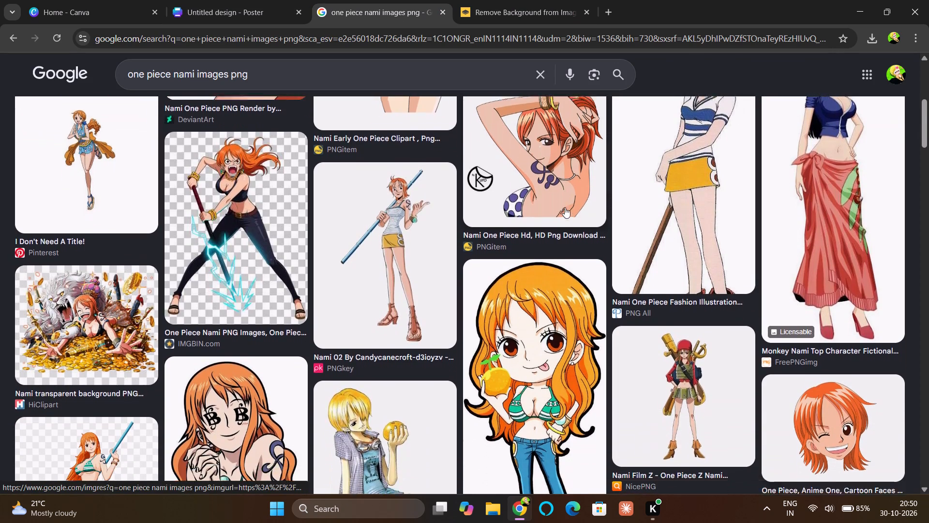
{"action": "scroll", "coordinate": [565, 207], "scroll_direction": "up", "scroll_amount": 1}
{"action": "scroll", "coordinate": [565, 207], "scroll_direction": "down", "scroll_amount": 3}
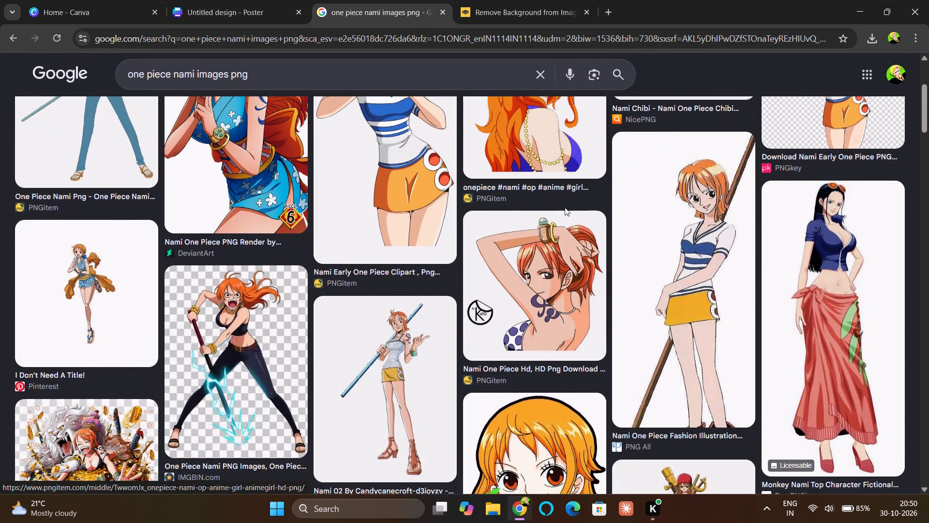
{"action": "right_click", "coordinate": [814, 324]}
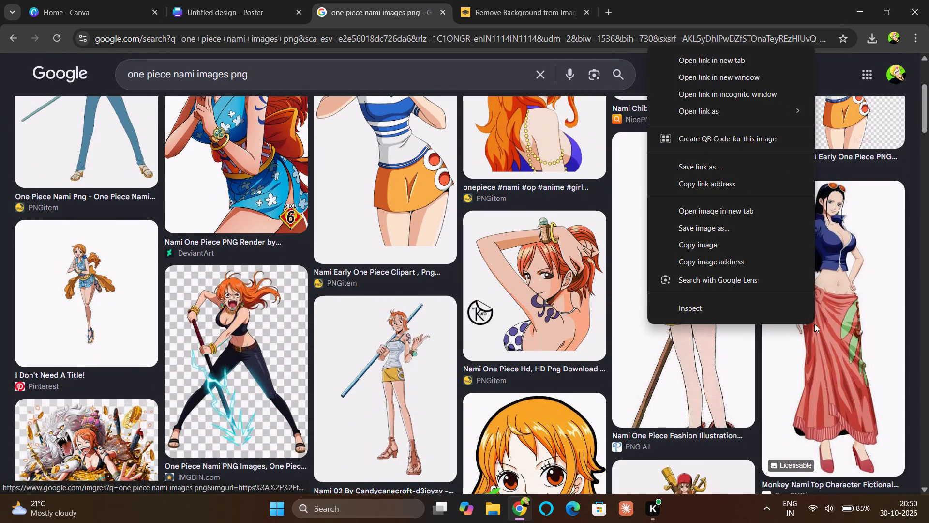
{"action": "left_click", "coordinate": [718, 233]}
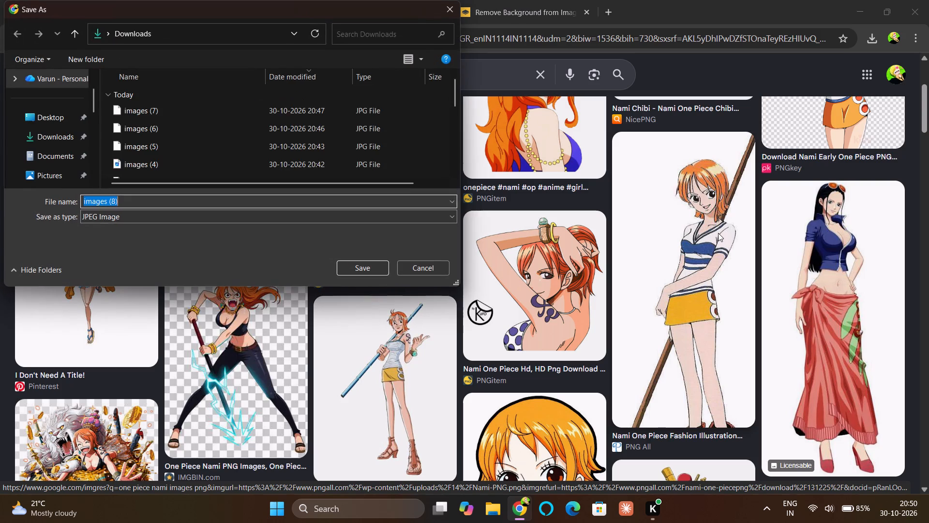
{"action": "key", "text": "Return"}
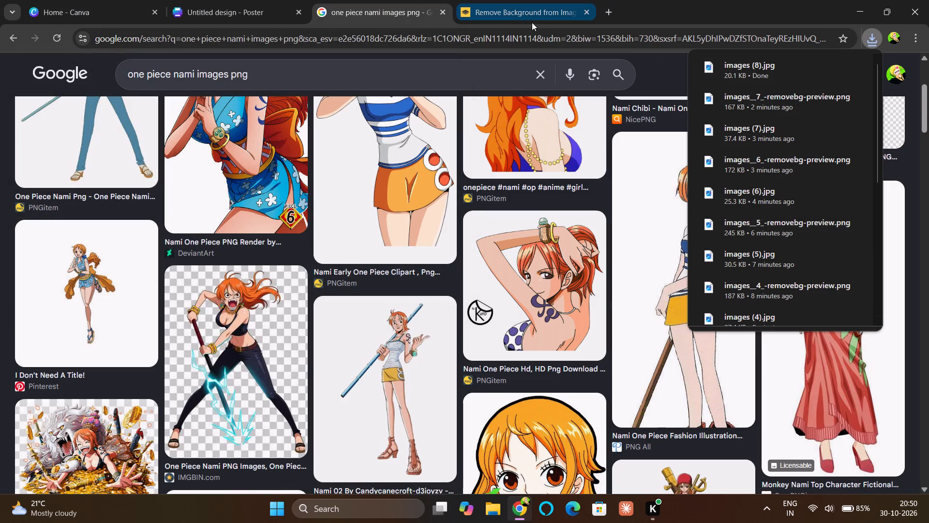
Remove the background of images (8) in remove.bg and download the free preview version.
{"action": "left_click", "coordinate": [526, 17]}
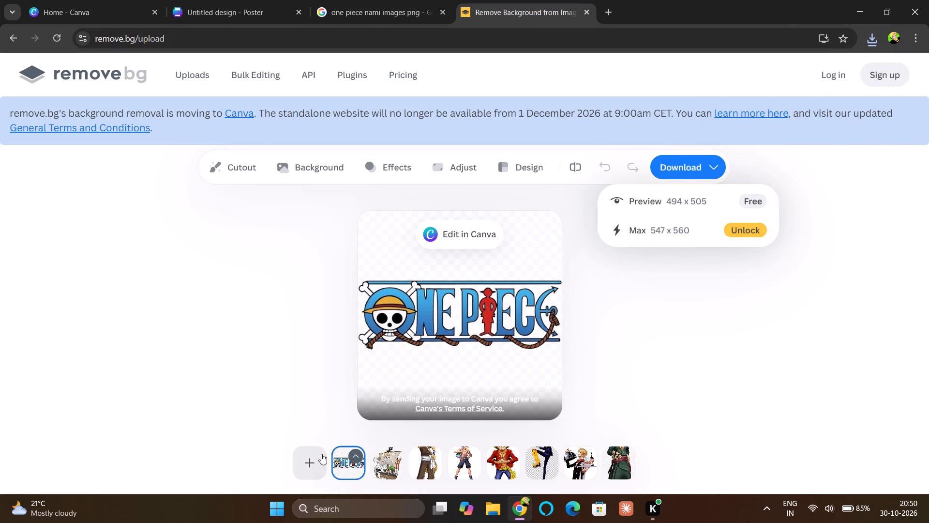
{"action": "left_click", "coordinate": [317, 457]}
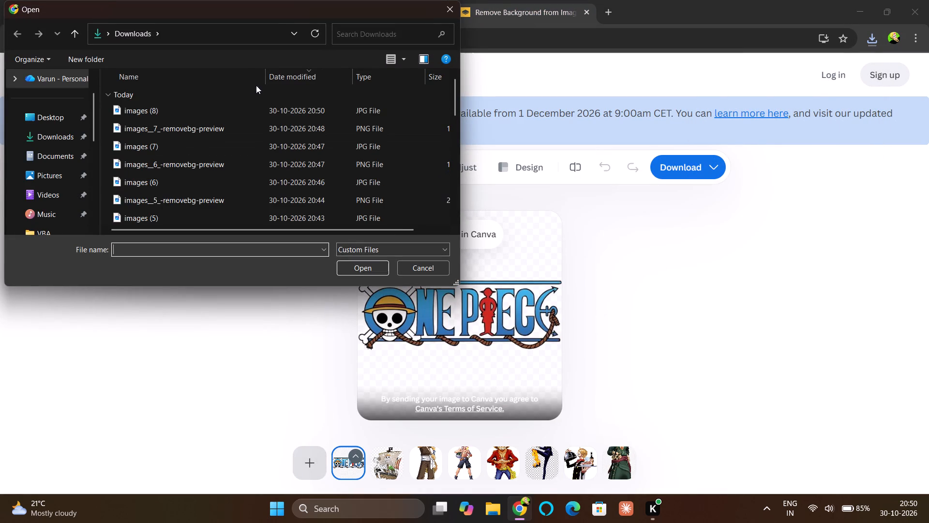
{"action": "left_click", "coordinate": [219, 108]}
{"action": "key", "text": "Return"}
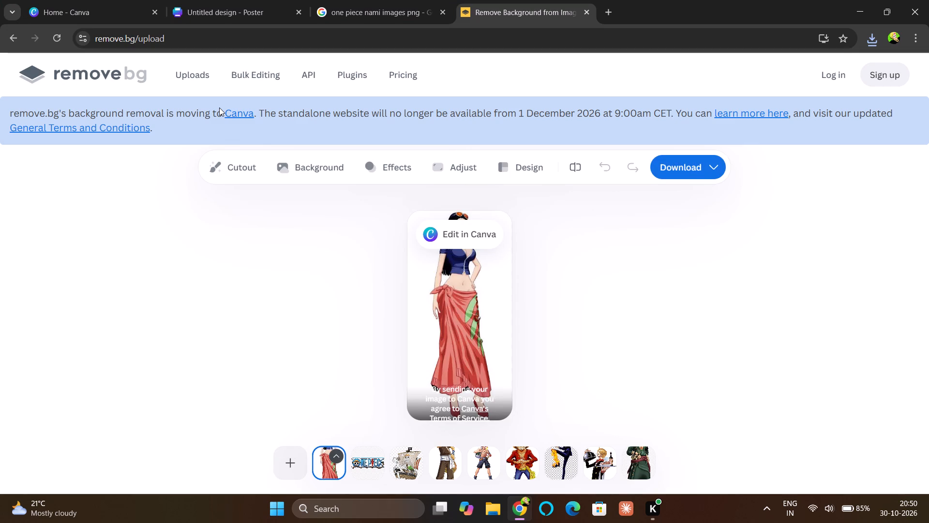
{"action": "left_click", "coordinate": [690, 172]}
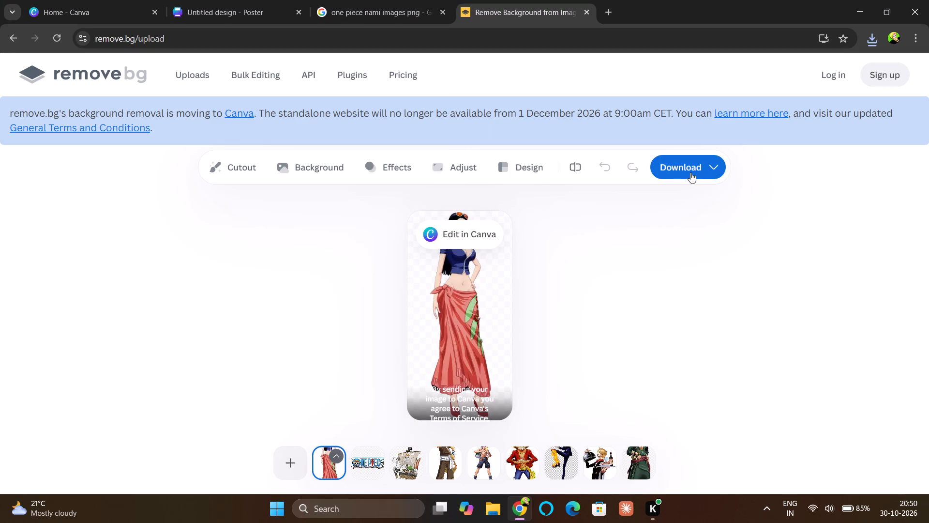
{"action": "left_click", "coordinate": [654, 209]}
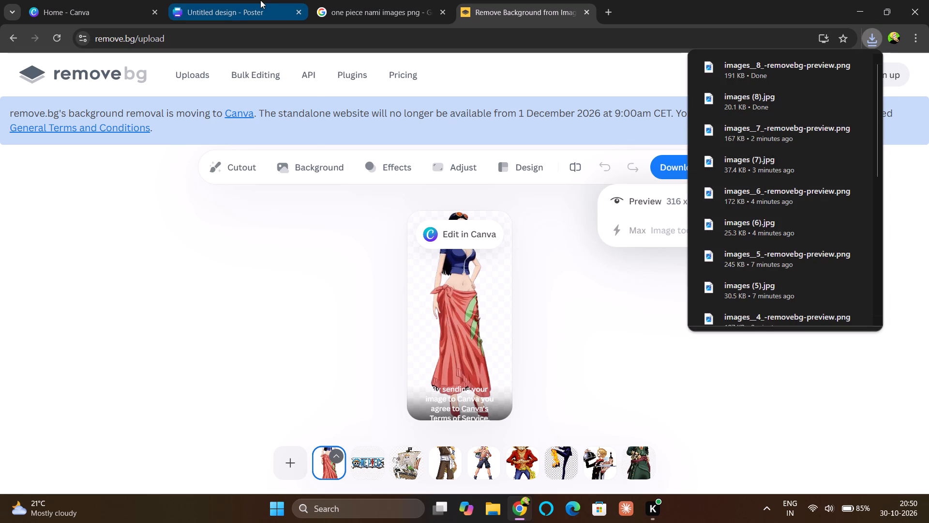
Switch back to the Canva poster and upload the images__8_-removebg-preview file.
{"action": "left_click", "coordinate": [241, 6]}
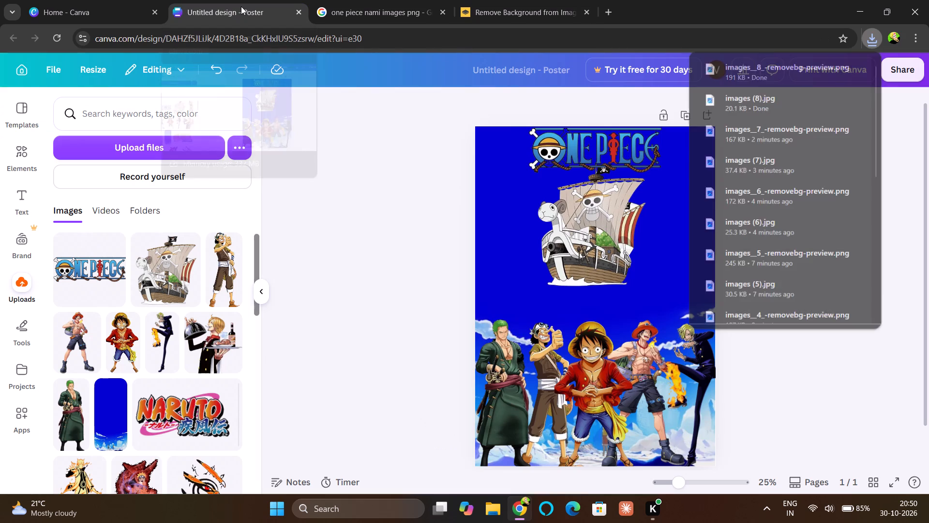
{"action": "left_click", "coordinate": [101, 143]}
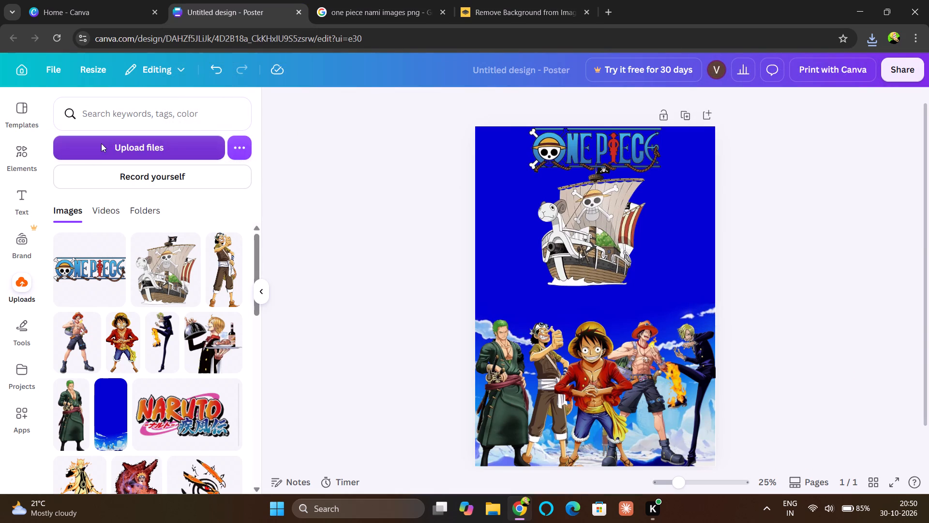
{"action": "left_click", "coordinate": [234, 103]}
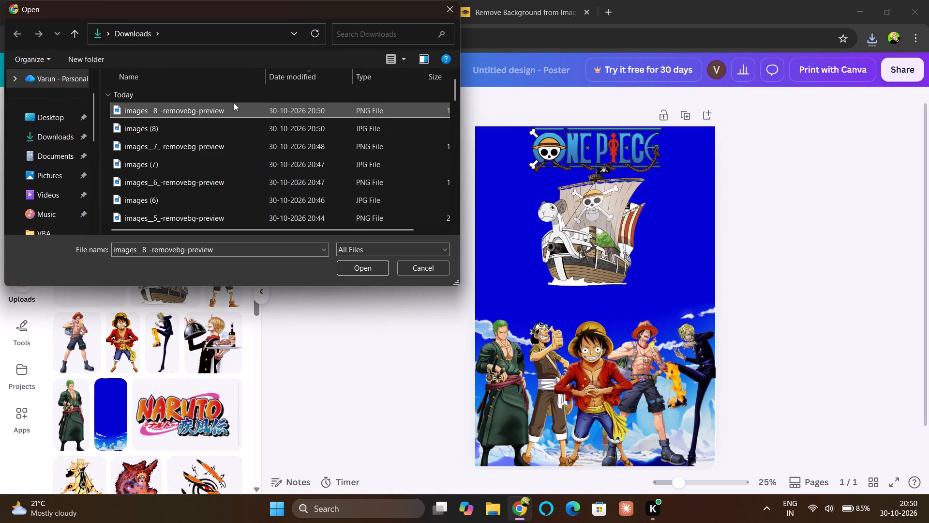
{"action": "key", "text": "Return"}
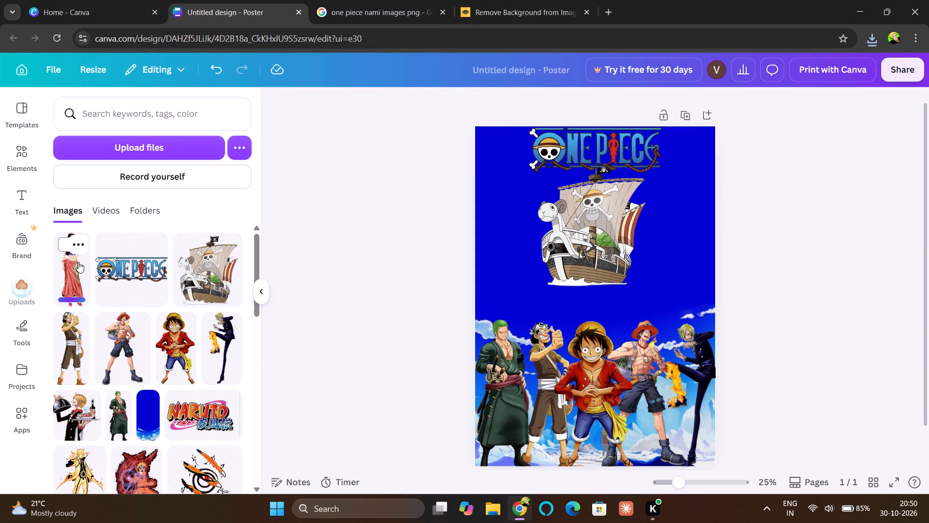
Add the red-skirted woman cutout to the poster and shrink it to about three quarters of its inserted size.
{"action": "left_click", "coordinate": [78, 262]}
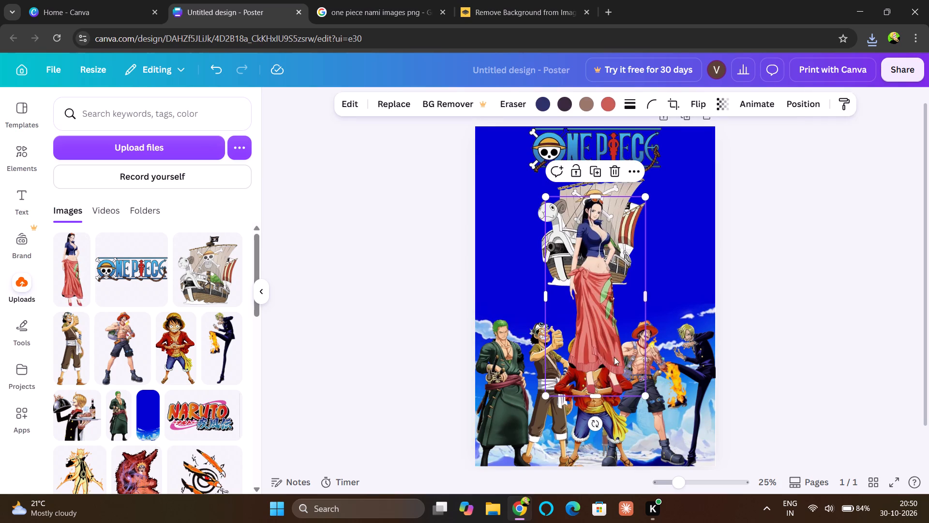
{"action": "left_click_drag", "start_coordinate": [644, 395], "coordinate": [627, 347]}
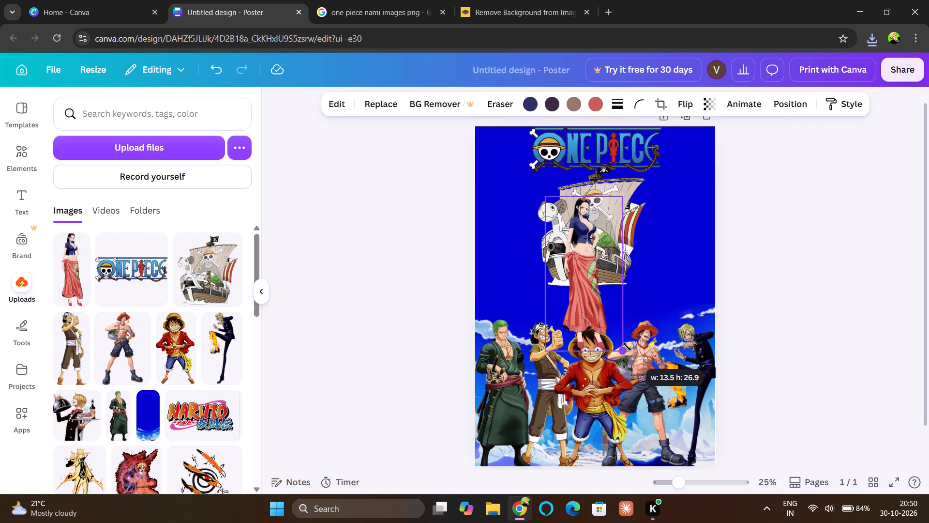
{"action": "left_click_drag", "start_coordinate": [627, 347], "coordinate": [624, 343]}
Place the red-skirted woman cutout beside the pirate ship, directly above the green-haired swordsman, and deselect it.
{"action": "left_click_drag", "start_coordinate": [588, 263], "coordinate": [500, 228]}
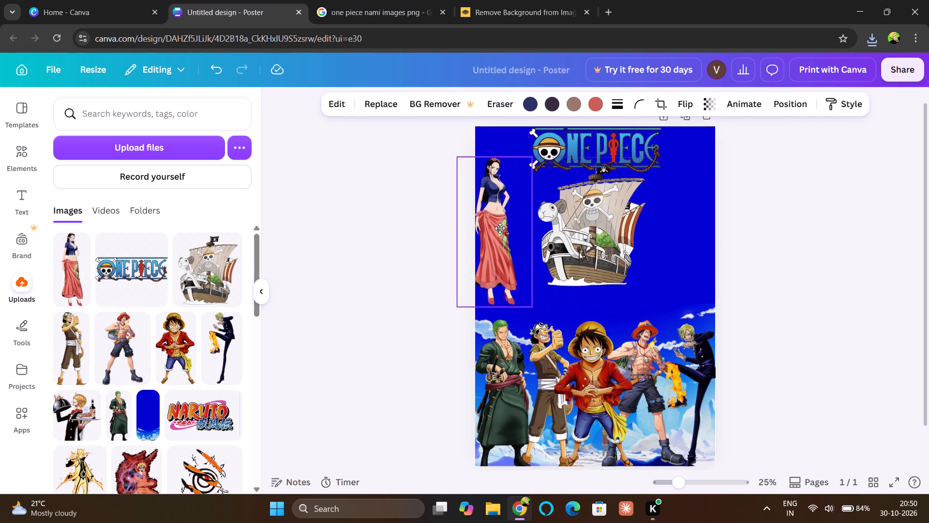
{"action": "left_click_drag", "start_coordinate": [500, 228], "coordinate": [488, 259]}
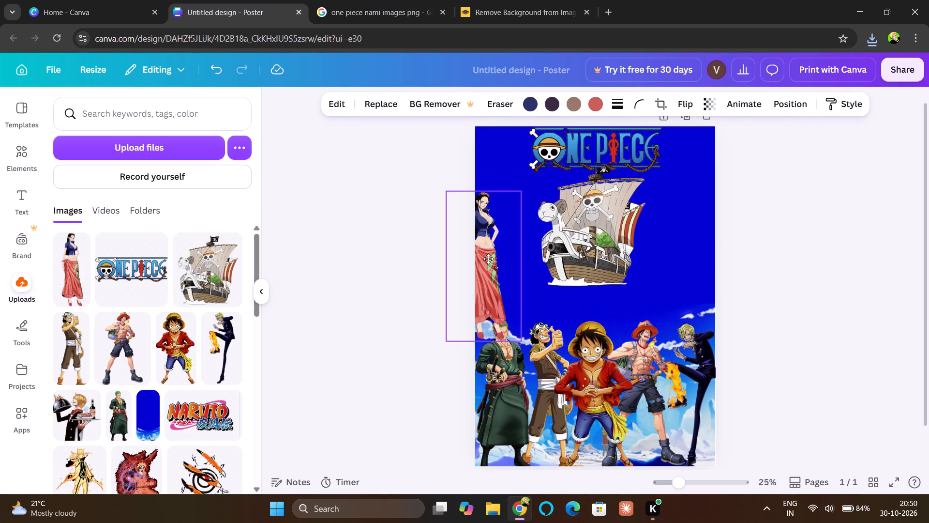
{"action": "left_click_drag", "start_coordinate": [488, 259], "coordinate": [530, 339]}
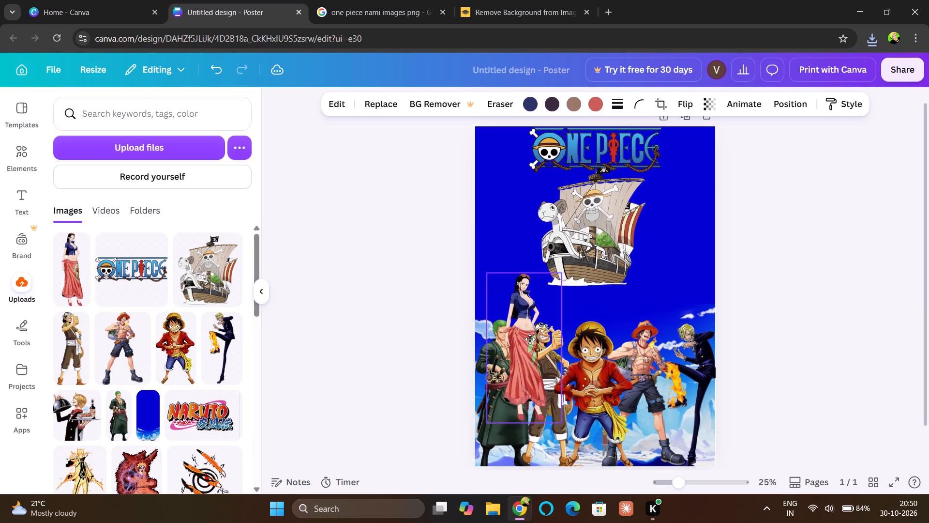
{"action": "left_click_drag", "start_coordinate": [530, 339], "coordinate": [496, 243]}
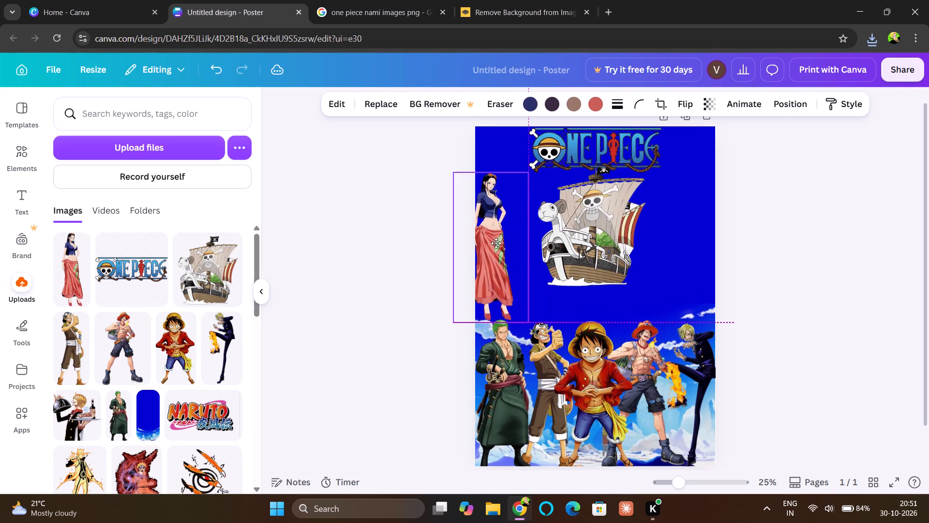
{"action": "left_click_drag", "start_coordinate": [496, 243], "coordinate": [501, 240]}
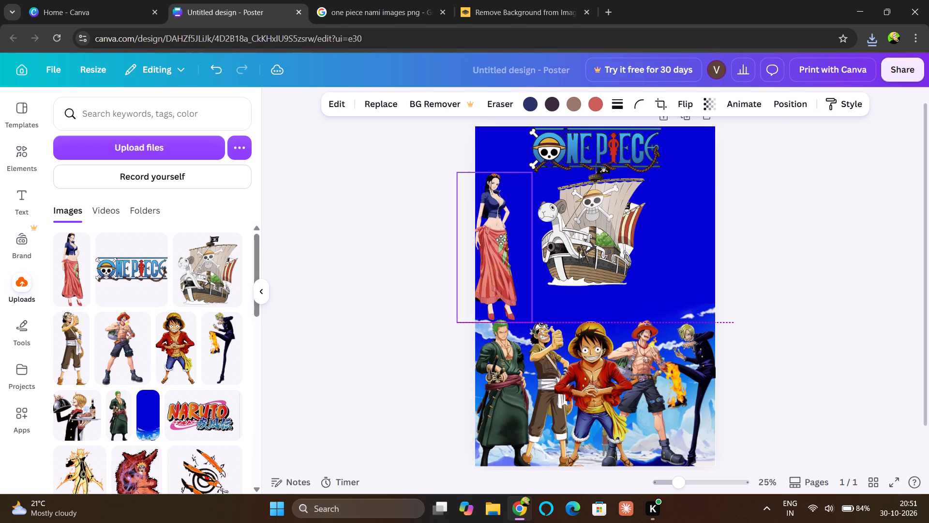
{"action": "left_click_drag", "start_coordinate": [501, 240], "coordinate": [501, 240]}
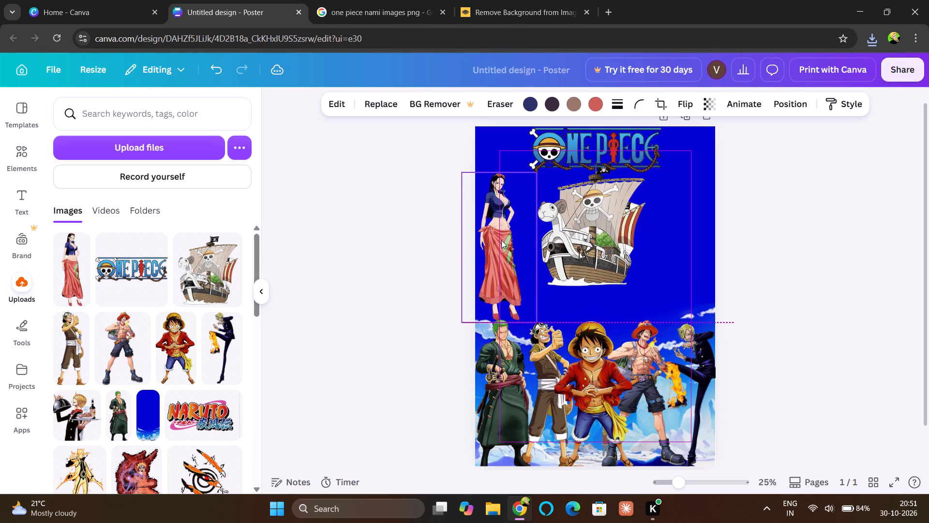
{"action": "left_click", "coordinate": [509, 244]}
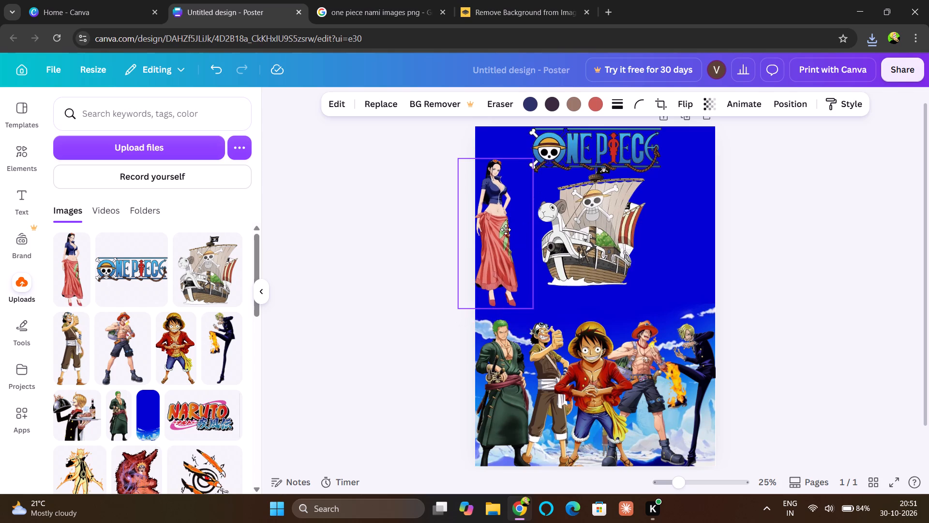
{"action": "left_click", "coordinate": [890, 246]}
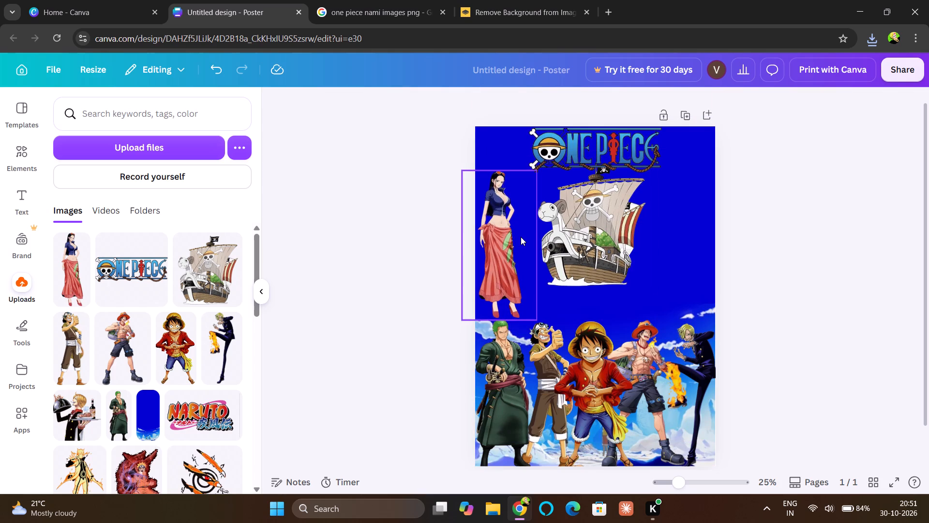
Switch to the "one piece nami images png" results and look through them for a full-body Nami picture for the poster.
{"action": "left_click", "coordinate": [392, 3]}
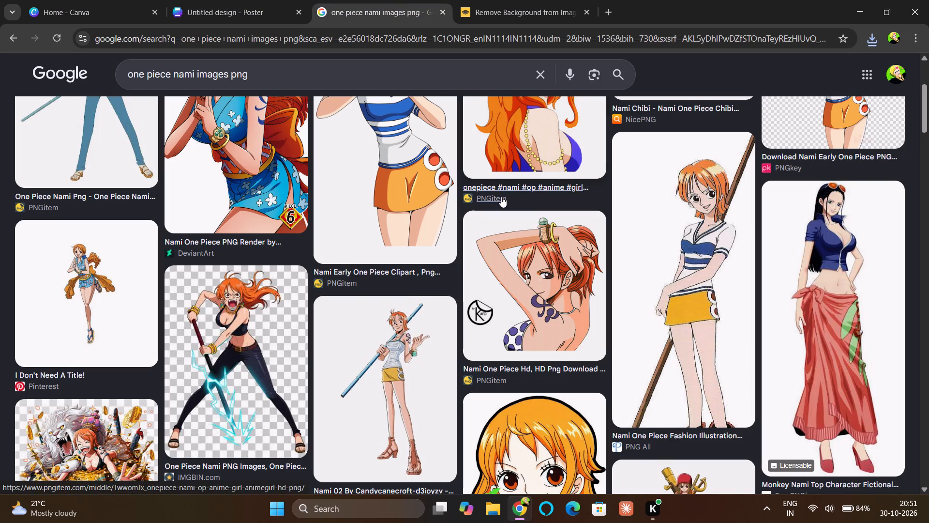
{"action": "scroll", "coordinate": [501, 197], "scroll_direction": "down", "scroll_amount": 1}
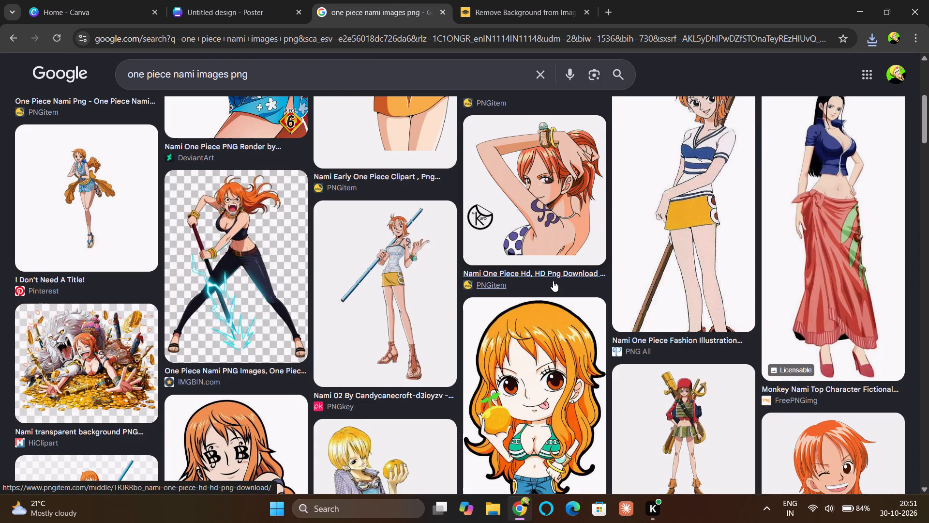
{"action": "scroll", "coordinate": [547, 290], "scroll_direction": "down", "scroll_amount": 1}
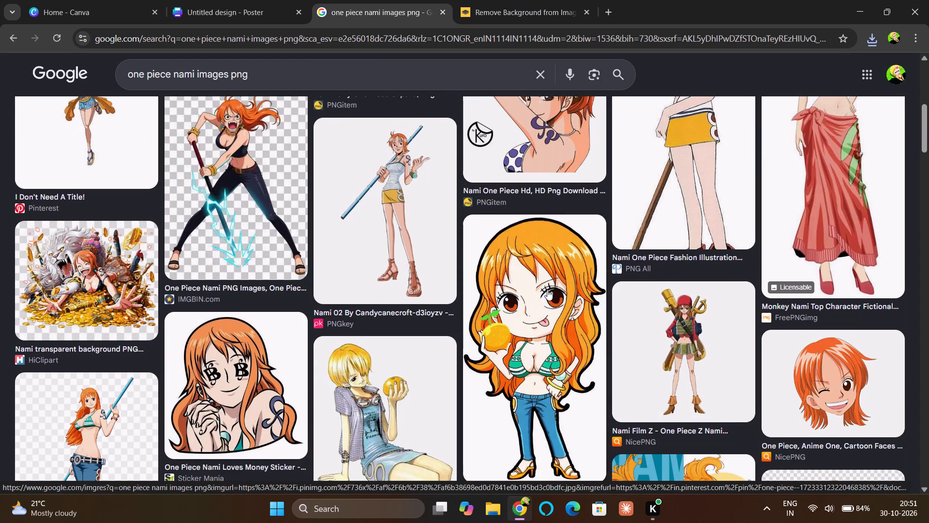
{"action": "scroll", "coordinate": [547, 290], "scroll_direction": "up", "scroll_amount": 3}
{"action": "scroll", "coordinate": [547, 290], "scroll_direction": "down", "scroll_amount": 2}
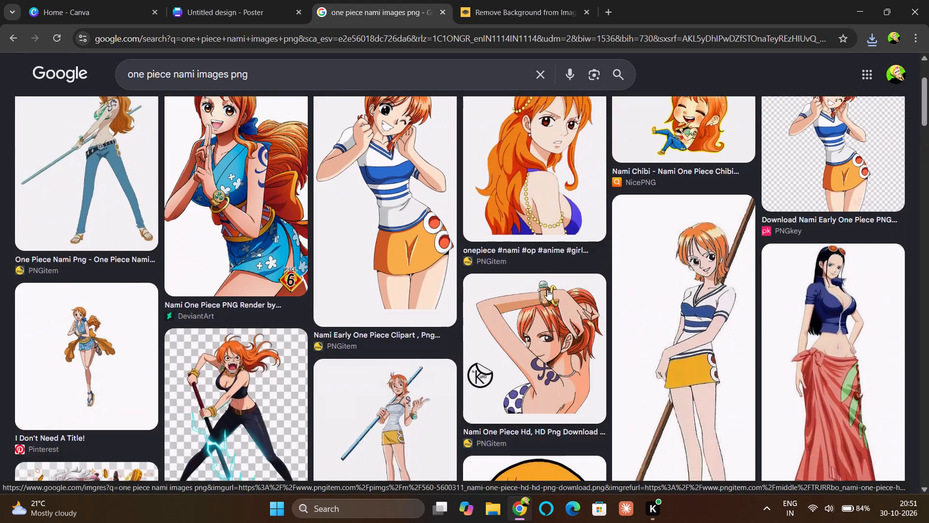
{"action": "scroll", "coordinate": [547, 290], "scroll_direction": "down", "scroll_amount": 5}
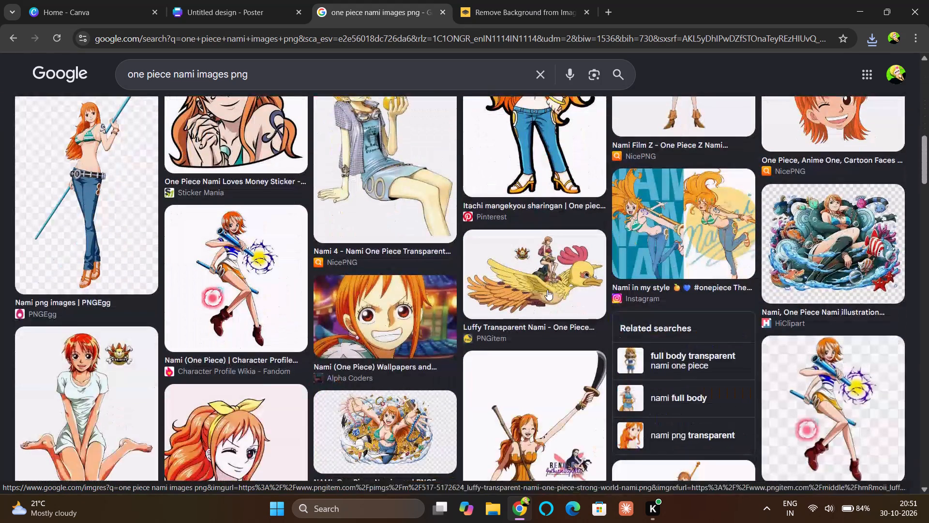
{"action": "scroll", "coordinate": [547, 290], "scroll_direction": "down", "scroll_amount": 6}
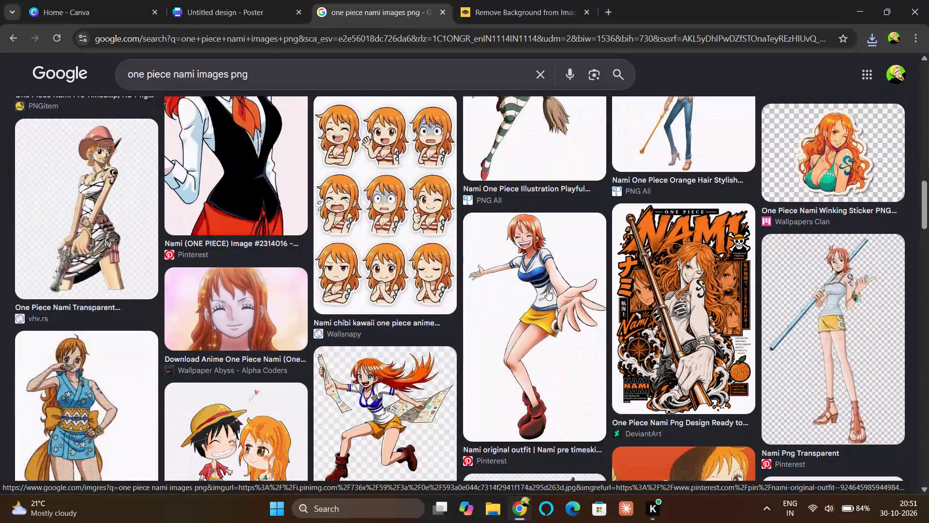
{"action": "scroll", "coordinate": [547, 290], "scroll_direction": "down", "scroll_amount": 3}
{"action": "scroll", "coordinate": [547, 290], "scroll_direction": "up", "scroll_amount": 1}
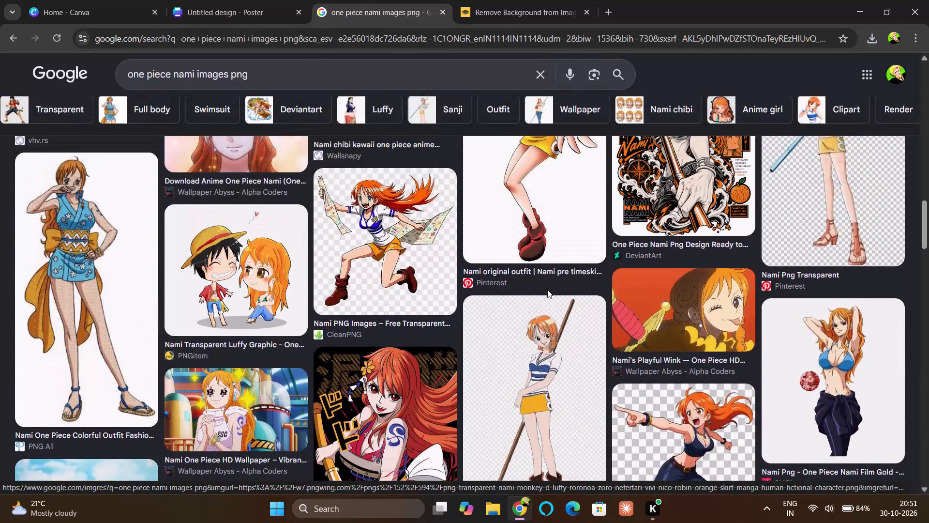
{"action": "scroll", "coordinate": [547, 290], "scroll_direction": "up", "scroll_amount": 1}
{"action": "scroll", "coordinate": [547, 290], "scroll_direction": "down", "scroll_amount": 2}
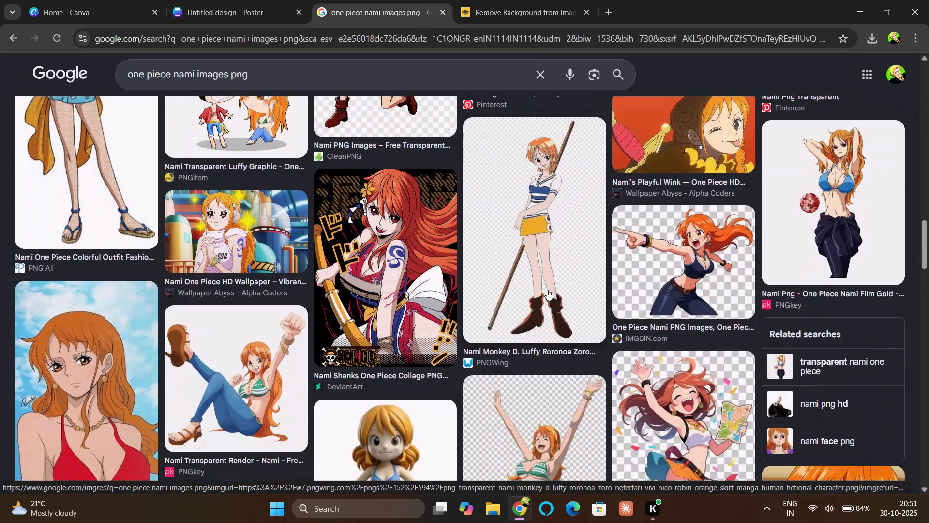
{"action": "scroll", "coordinate": [547, 290], "scroll_direction": "down", "scroll_amount": 2}
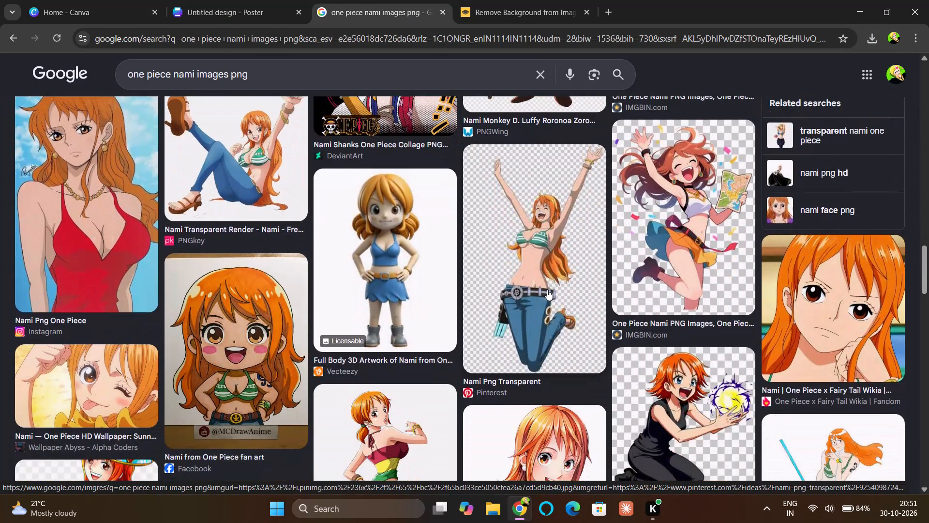
{"action": "scroll", "coordinate": [547, 290], "scroll_direction": "down", "scroll_amount": 3}
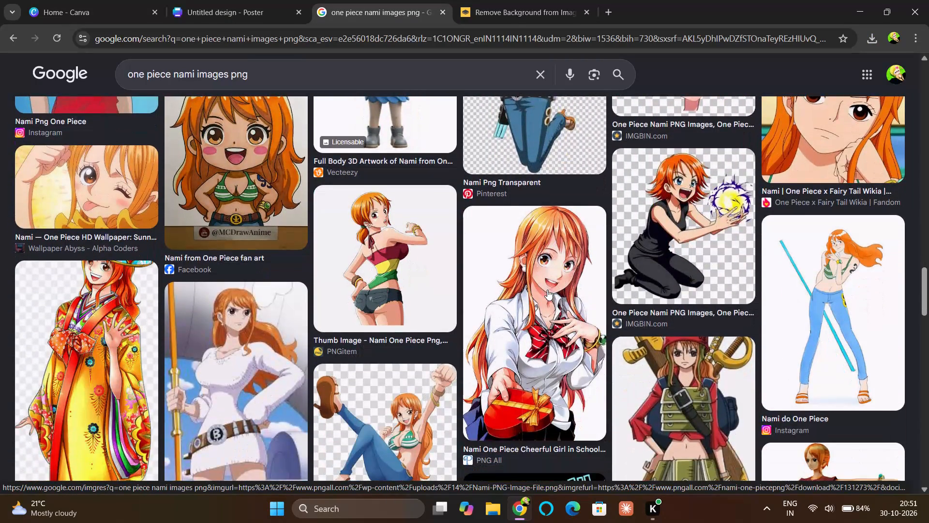
{"action": "scroll", "coordinate": [547, 290], "scroll_direction": "down", "scroll_amount": 2}
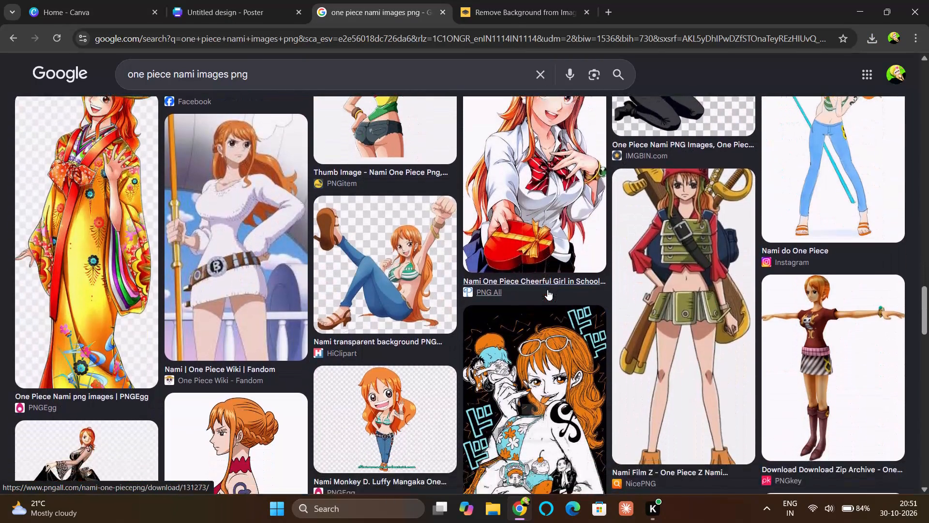
{"action": "scroll", "coordinate": [547, 290], "scroll_direction": "up", "scroll_amount": 1}
{"action": "scroll", "coordinate": [547, 290], "scroll_direction": "down", "scroll_amount": 2}
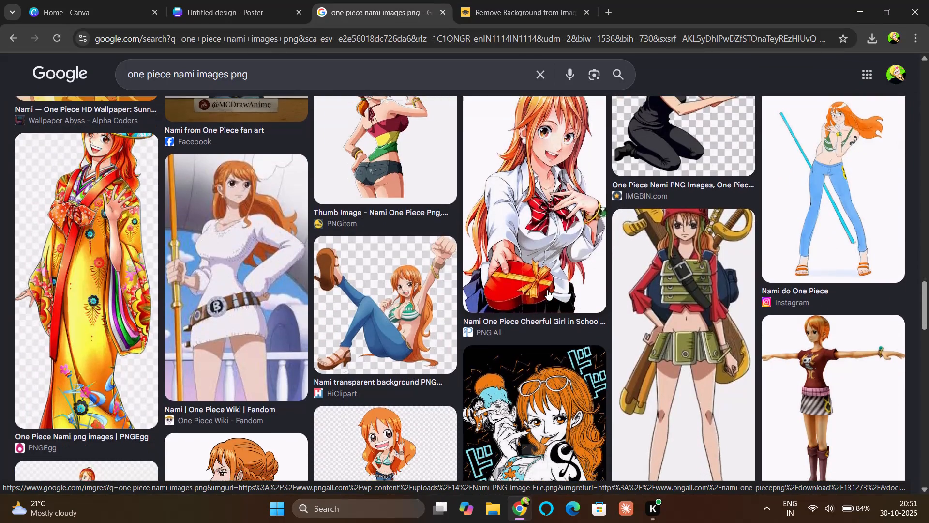
{"action": "scroll", "coordinate": [547, 290], "scroll_direction": "down", "scroll_amount": 3}
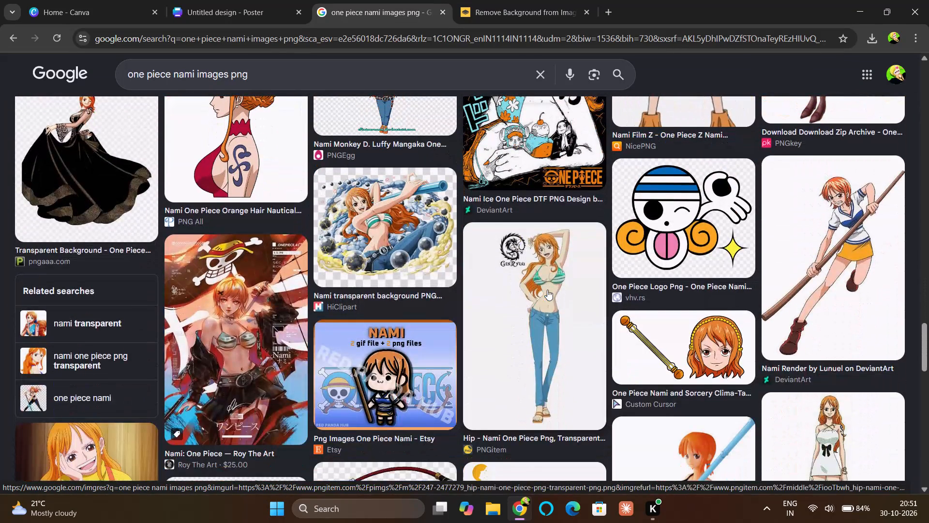
{"action": "scroll", "coordinate": [547, 290], "scroll_direction": "down", "scroll_amount": 1}
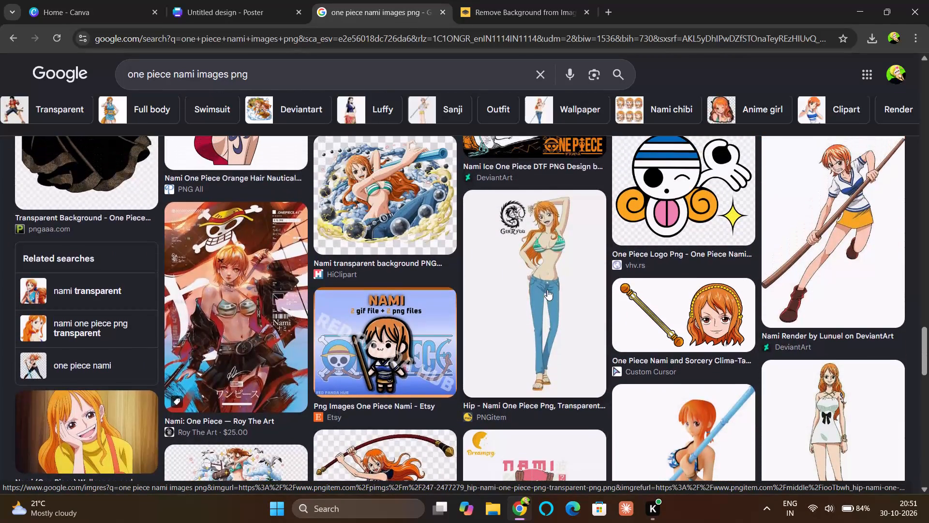
{"action": "scroll", "coordinate": [547, 290], "scroll_direction": "down", "scroll_amount": 1}
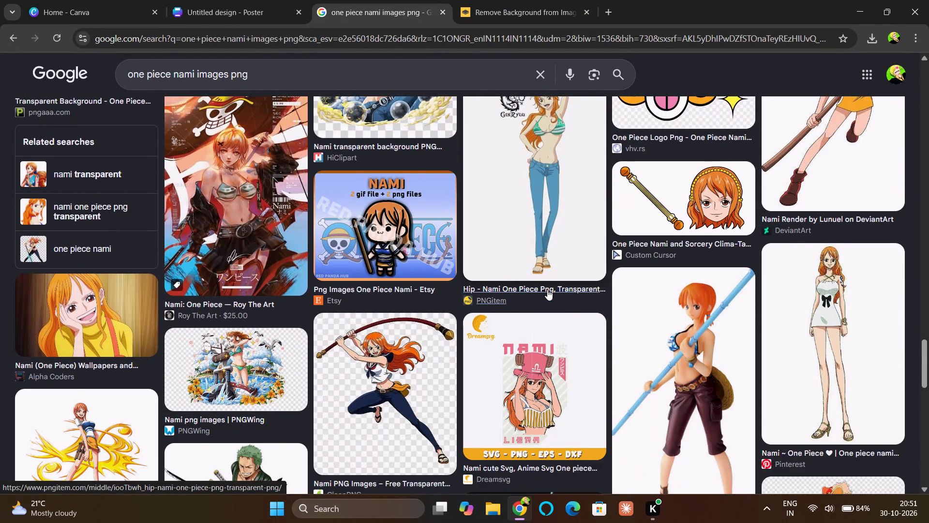
{"action": "scroll", "coordinate": [547, 290], "scroll_direction": "down", "scroll_amount": 3}
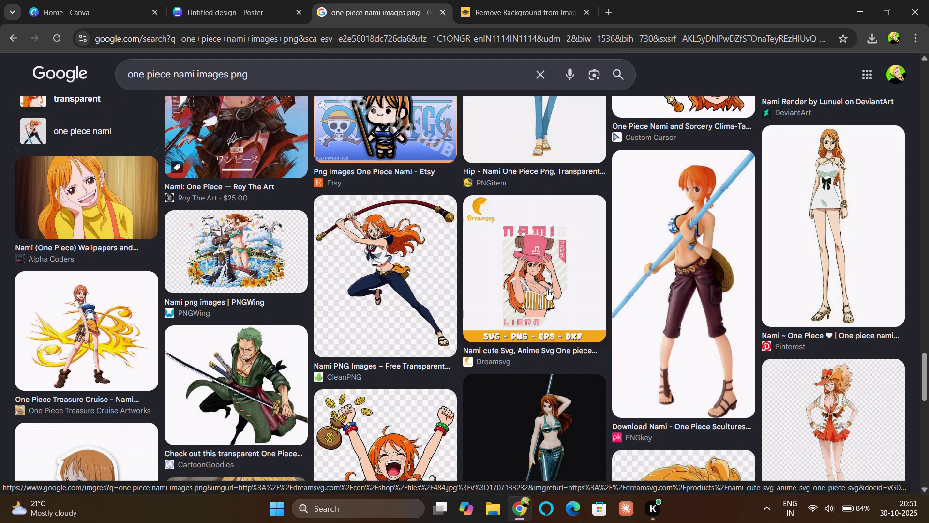
{"action": "scroll", "coordinate": [547, 290], "scroll_direction": "down", "scroll_amount": 4}
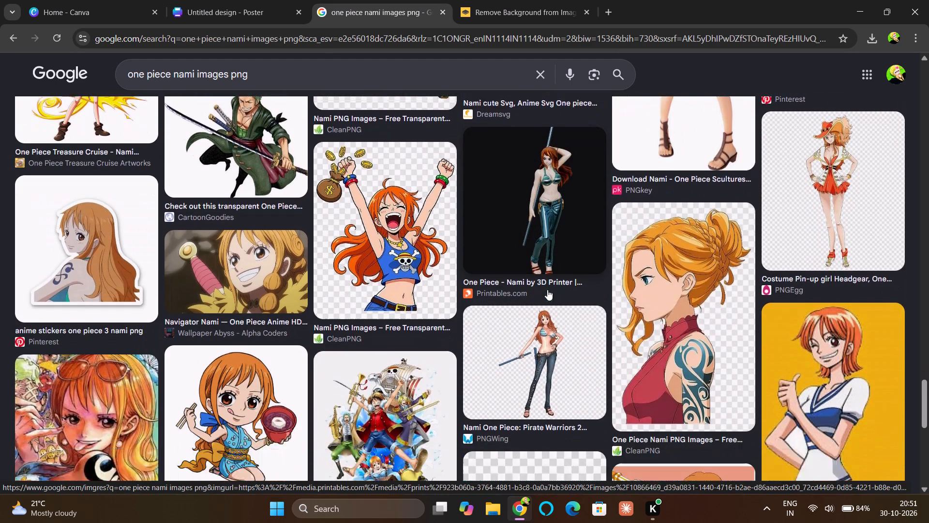
{"action": "scroll", "coordinate": [547, 290], "scroll_direction": "down", "scroll_amount": 6}
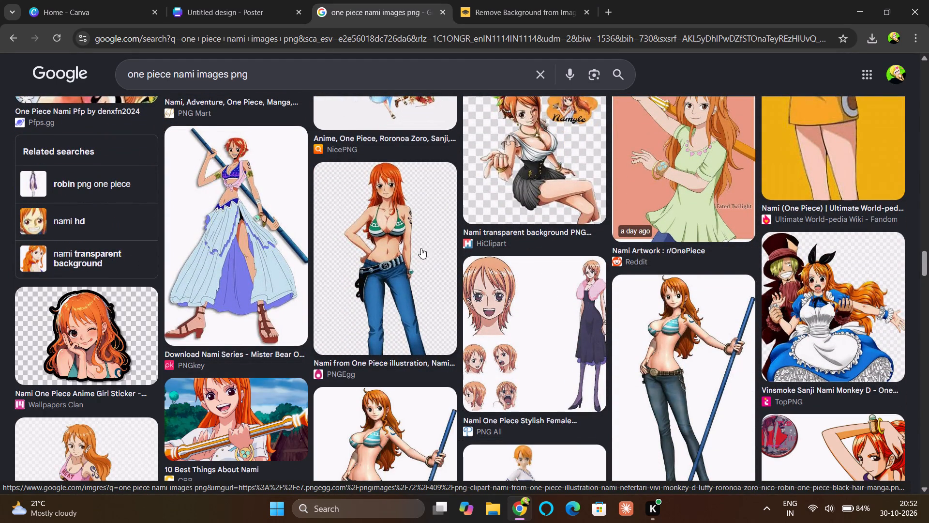
Preview the PNGkey picture of Nami in a long light-blue skirt holding a staff, and close the preview.
{"action": "left_click", "coordinate": [454, 254]}
{"action": "double_click", "coordinate": [454, 254]}
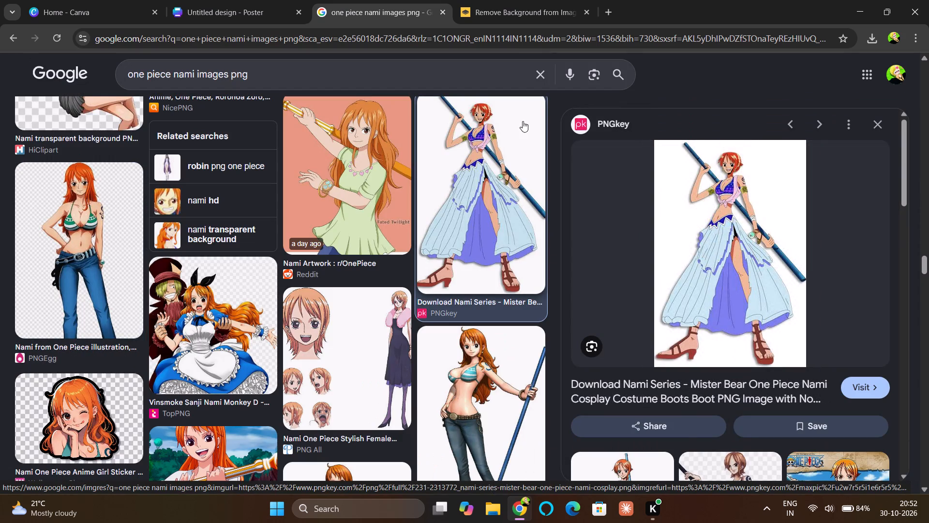
{"action": "left_click", "coordinate": [872, 123]}
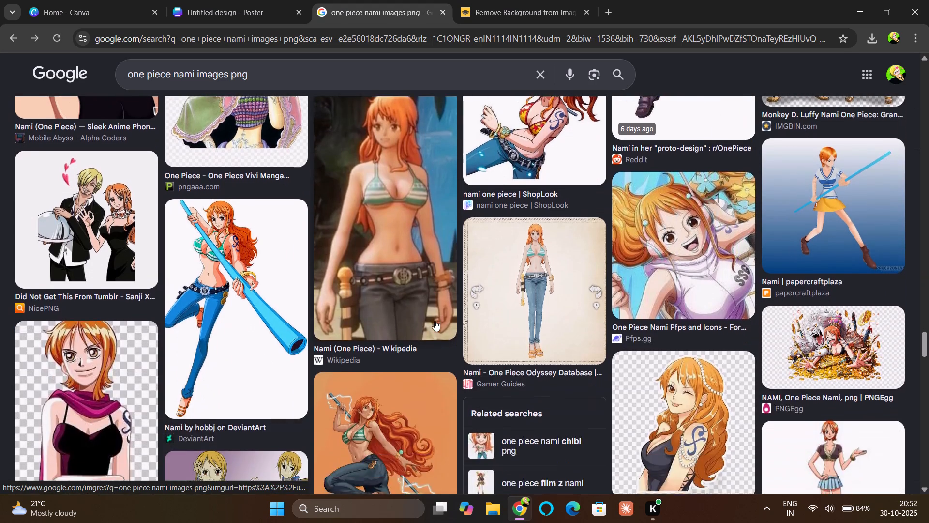
Look further down the "one piece nami images png" results for a full-body Nami picture suitable for the poster.
{"action": "scroll", "coordinate": [435, 321], "scroll_direction": "up", "scroll_amount": 2}
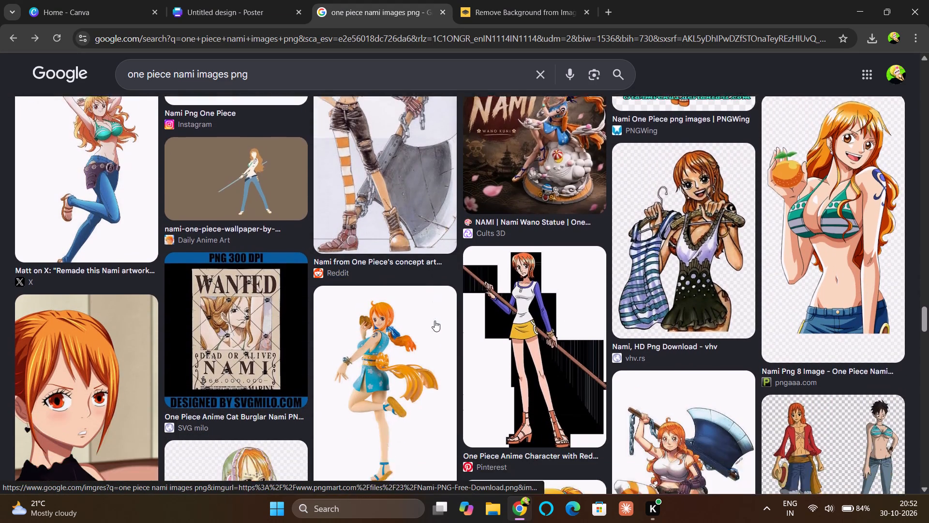
{"action": "scroll", "coordinate": [435, 321], "scroll_direction": "down", "scroll_amount": 6}
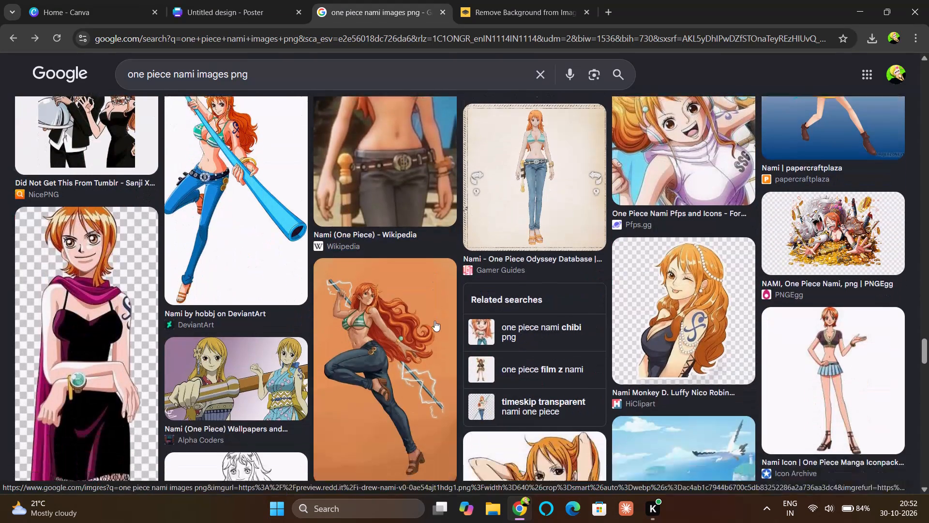
{"action": "scroll", "coordinate": [435, 321], "scroll_direction": "down", "scroll_amount": 5}
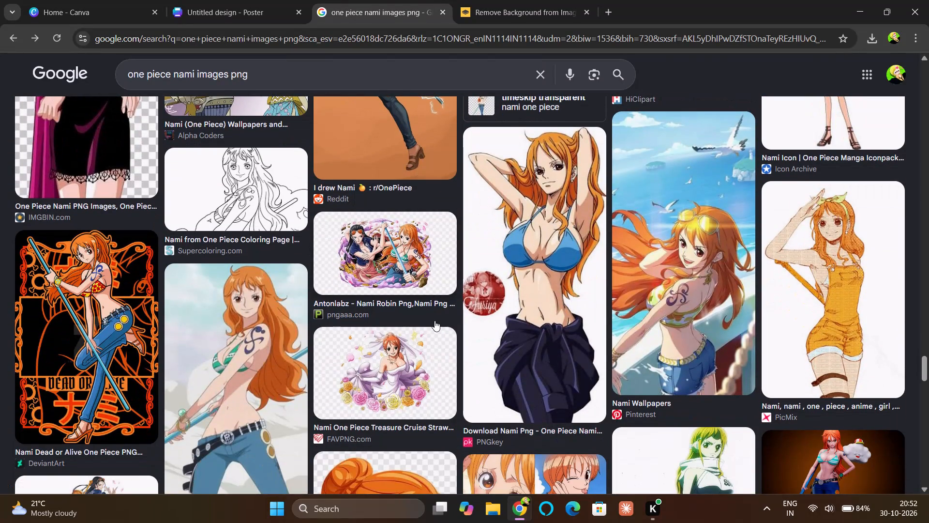
{"action": "scroll", "coordinate": [435, 321], "scroll_direction": "down", "scroll_amount": 1}
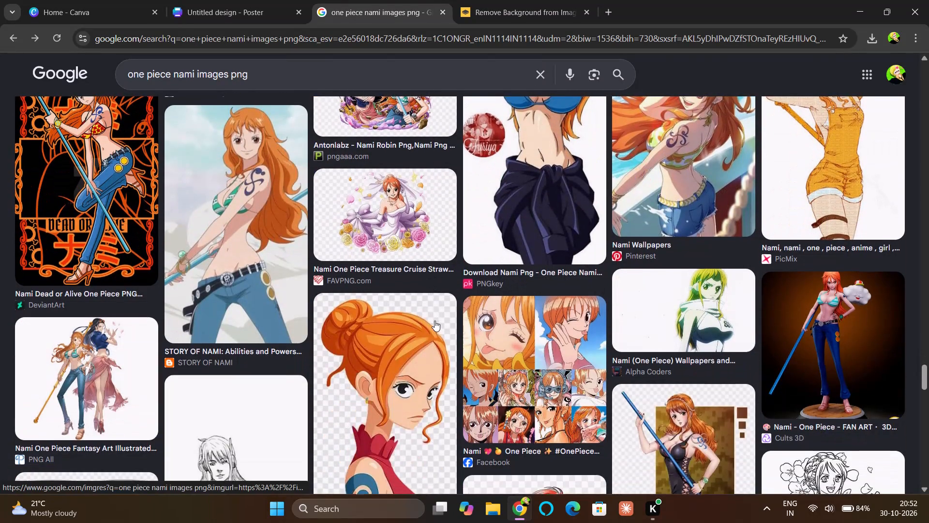
{"action": "scroll", "coordinate": [435, 321], "scroll_direction": "down", "scroll_amount": 1}
{"action": "scroll", "coordinate": [435, 321], "scroll_direction": "up", "scroll_amount": 3}
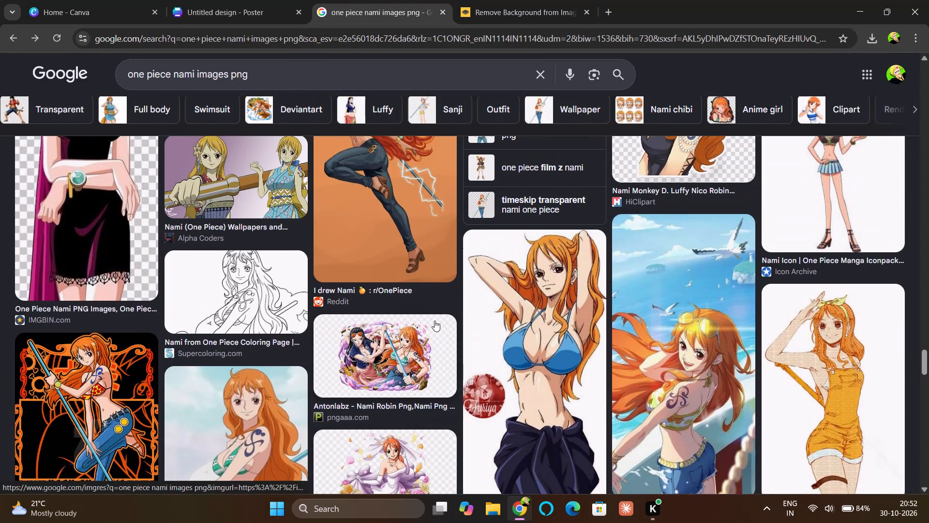
{"action": "scroll", "coordinate": [435, 321], "scroll_direction": "up", "scroll_amount": 5}
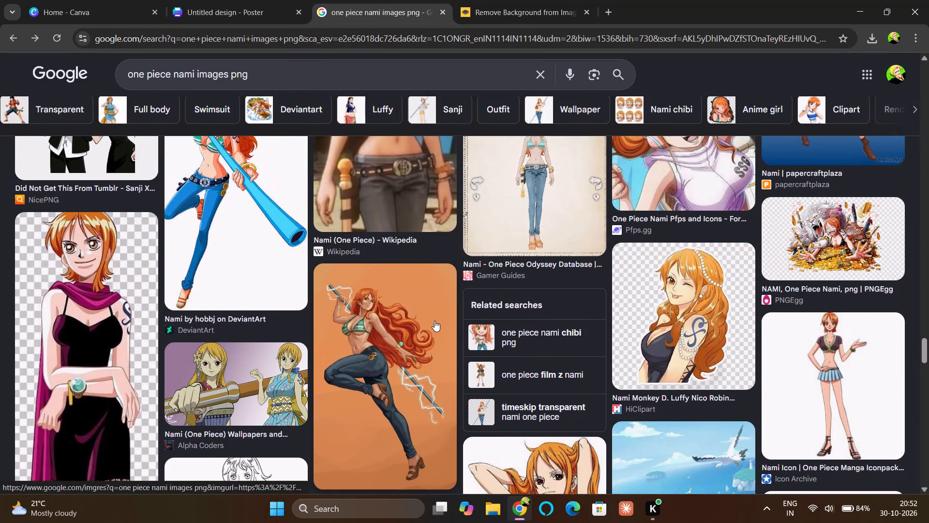
{"action": "scroll", "coordinate": [435, 321], "scroll_direction": "up", "scroll_amount": 7}
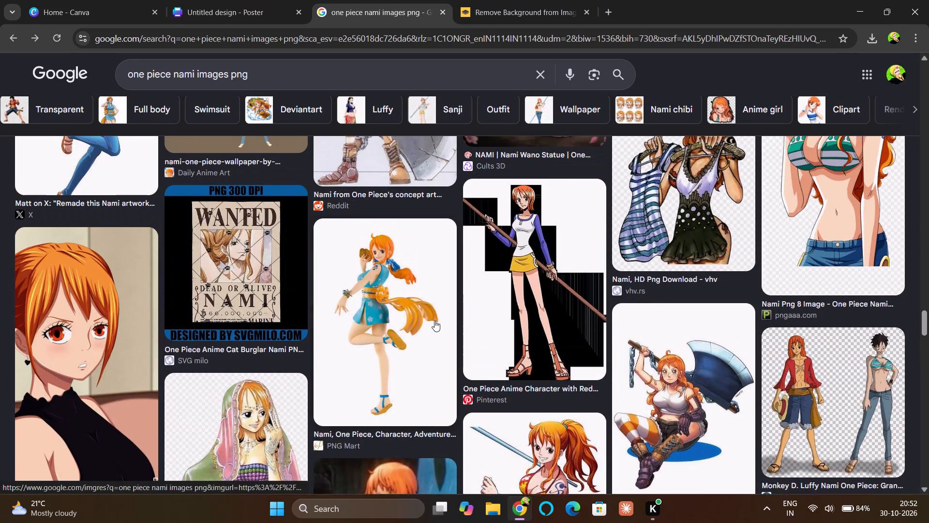
{"action": "scroll", "coordinate": [435, 321], "scroll_direction": "up", "scroll_amount": 7}
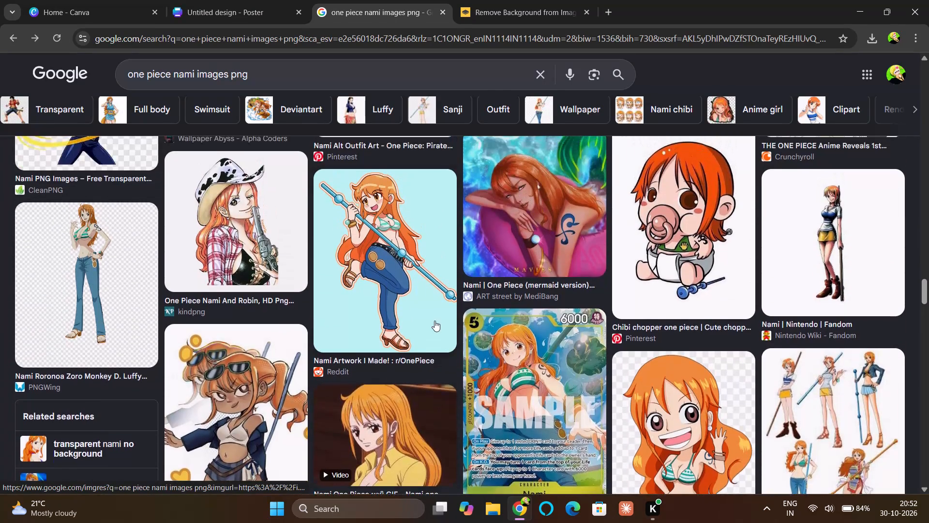
{"action": "scroll", "coordinate": [435, 321], "scroll_direction": "up", "scroll_amount": 4}
{"action": "scroll", "coordinate": [435, 321], "scroll_direction": "down", "scroll_amount": 3}
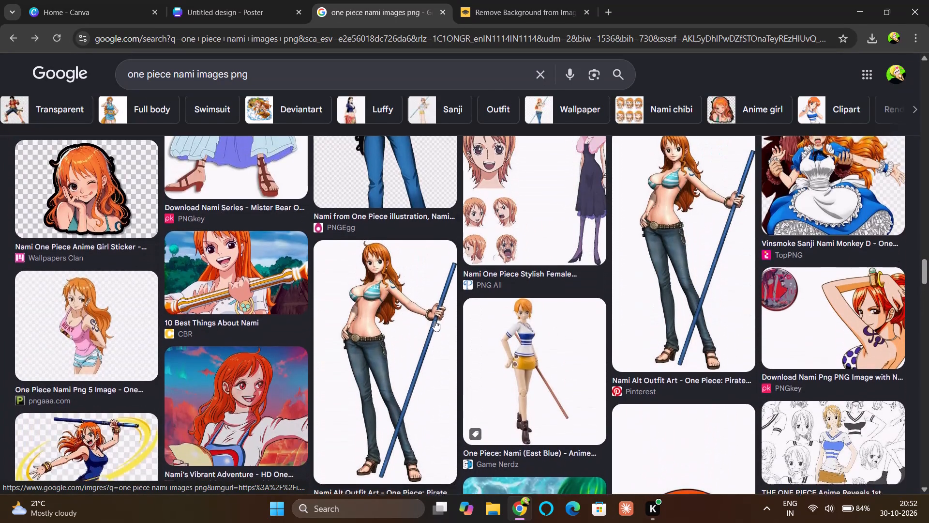
{"action": "scroll", "coordinate": [435, 321], "scroll_direction": "down", "scroll_amount": 5}
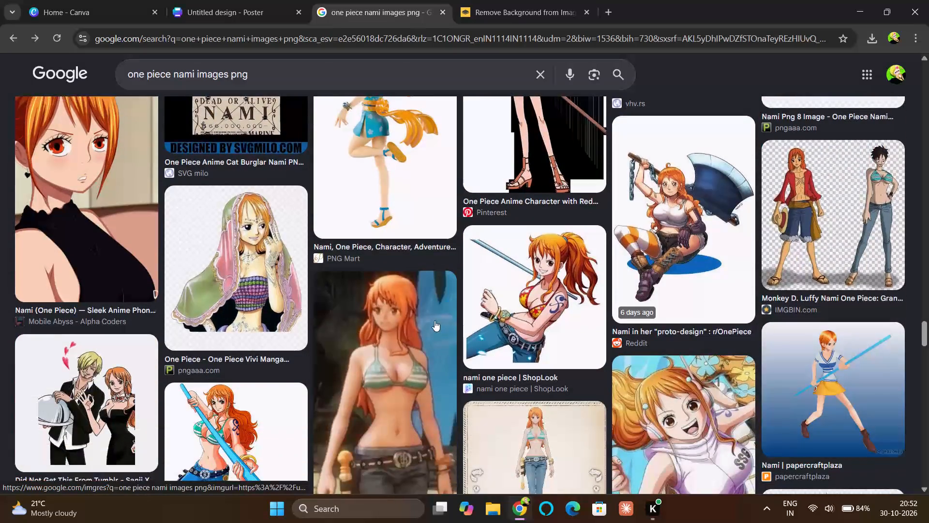
{"action": "scroll", "coordinate": [435, 321], "scroll_direction": "down", "scroll_amount": 7}
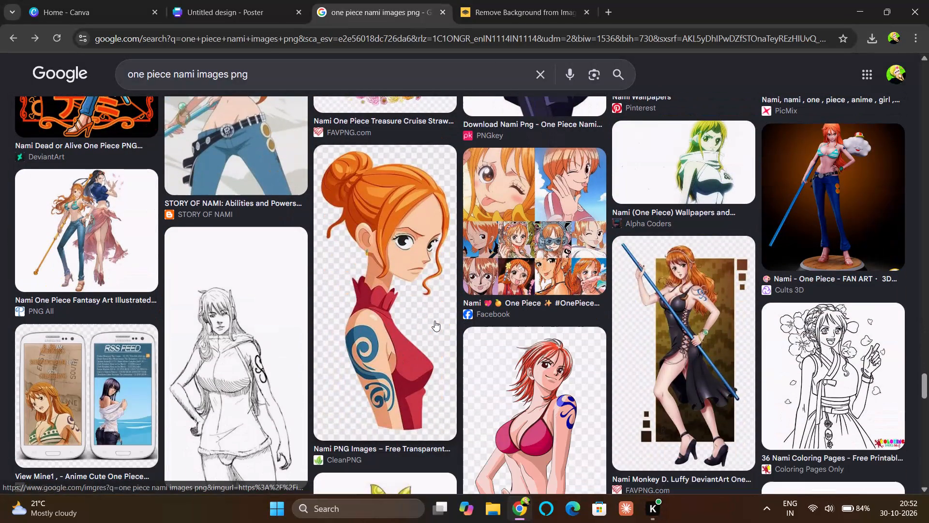
{"action": "scroll", "coordinate": [435, 321], "scroll_direction": "down", "scroll_amount": 2}
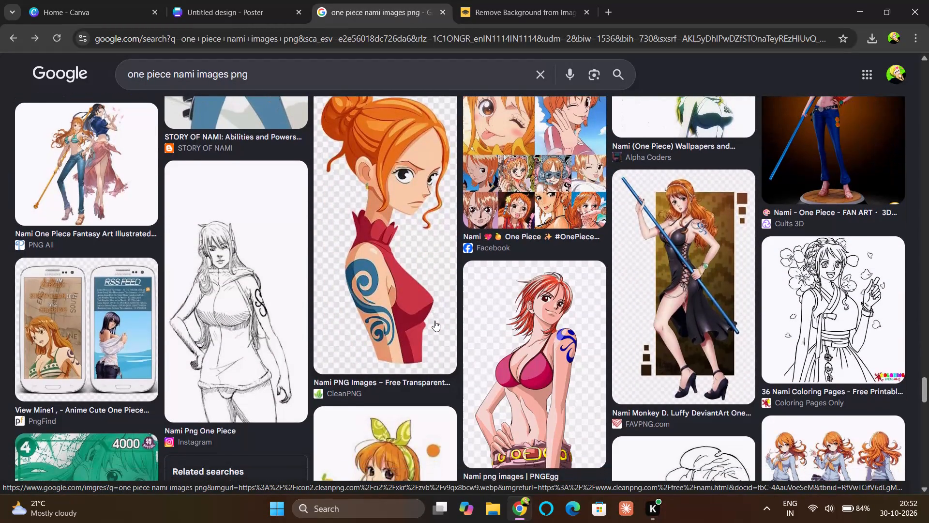
{"action": "scroll", "coordinate": [435, 321], "scroll_direction": "down", "scroll_amount": 2}
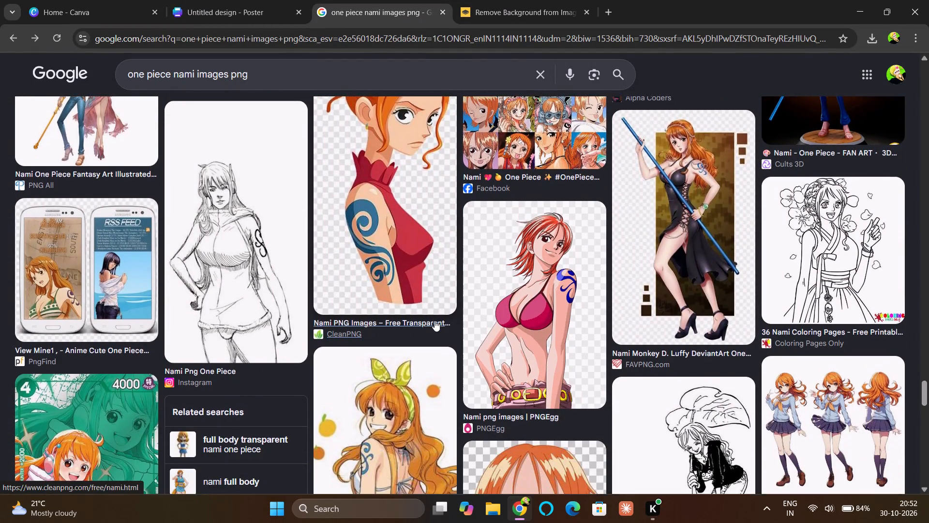
{"action": "scroll", "coordinate": [435, 321], "scroll_direction": "down", "scroll_amount": 5}
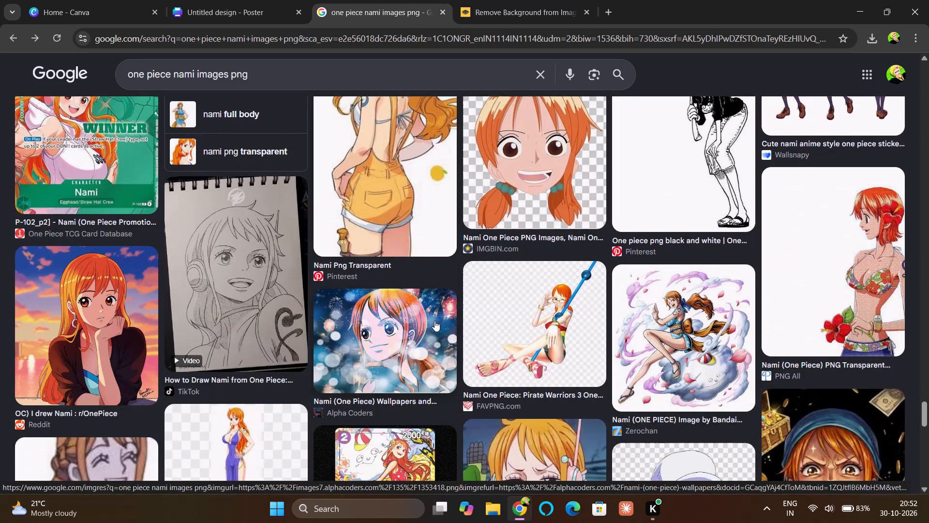
{"action": "scroll", "coordinate": [435, 321], "scroll_direction": "down", "scroll_amount": 3}
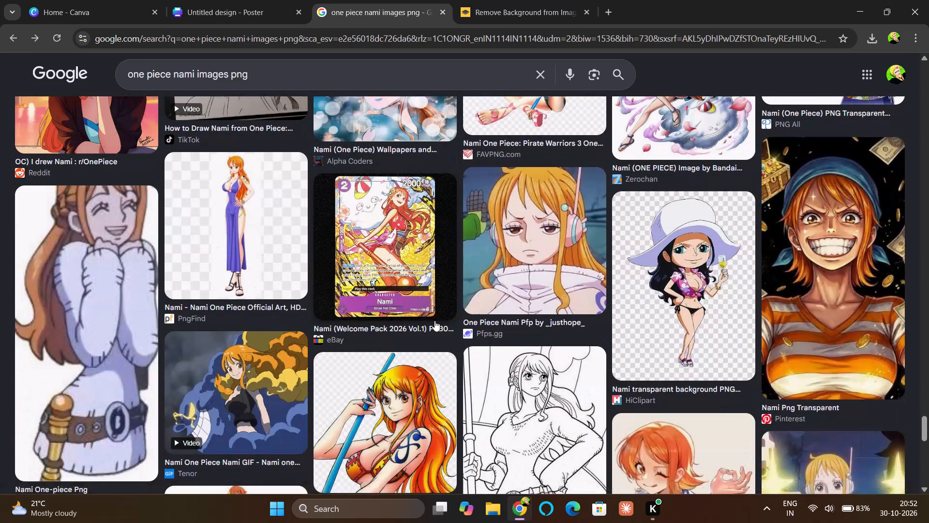
{"action": "scroll", "coordinate": [435, 321], "scroll_direction": "down", "scroll_amount": 2}
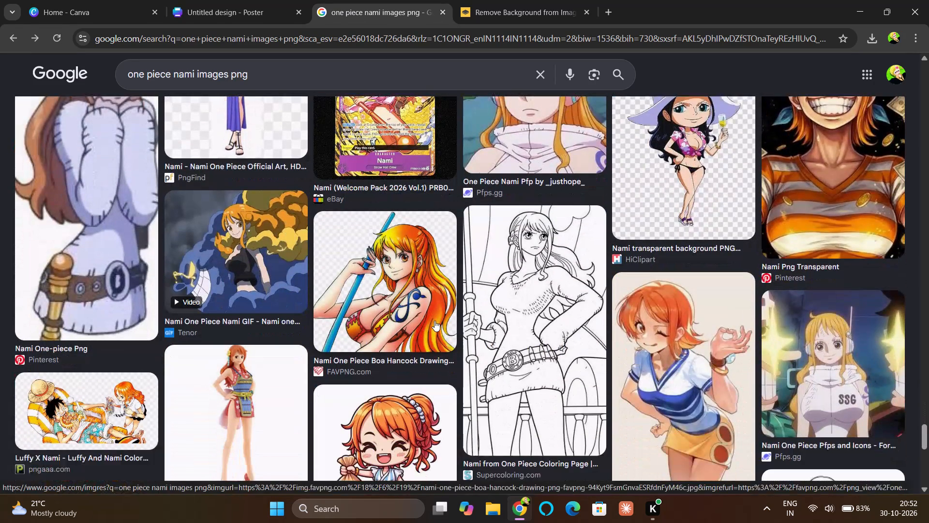
{"action": "scroll", "coordinate": [435, 321], "scroll_direction": "down", "scroll_amount": 4}
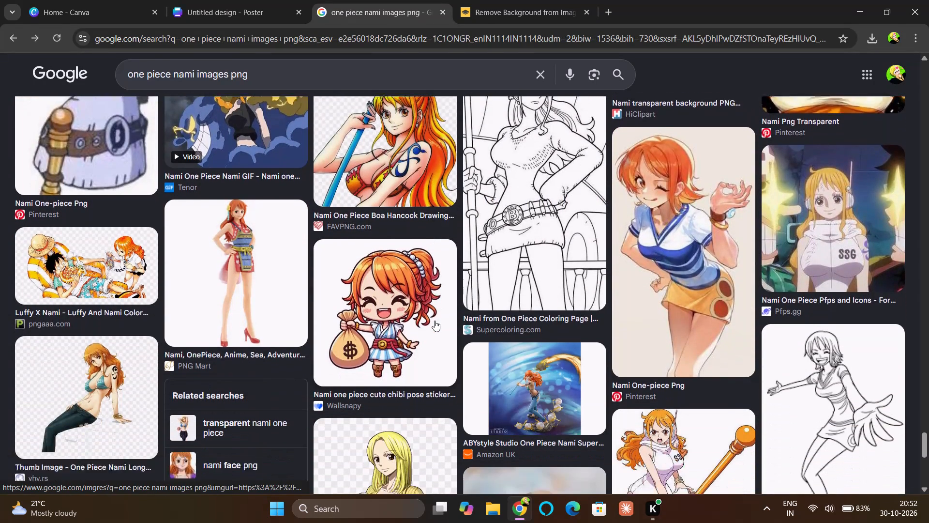
{"action": "scroll", "coordinate": [435, 321], "scroll_direction": "down", "scroll_amount": 4}
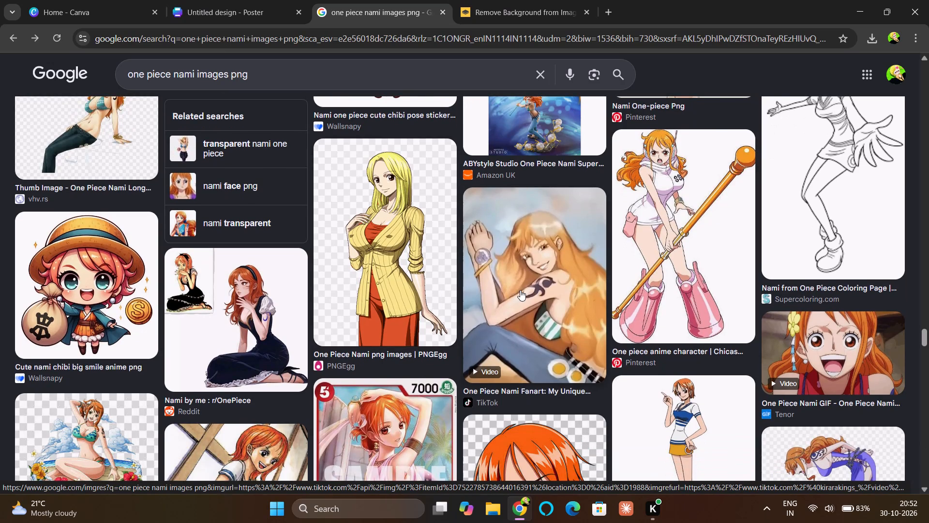
Look back up through the "one piece nami images png" results to the first rows for a suitable full-body Nami picture.
{"action": "scroll", "coordinate": [520, 290], "scroll_direction": "up", "scroll_amount": 6}
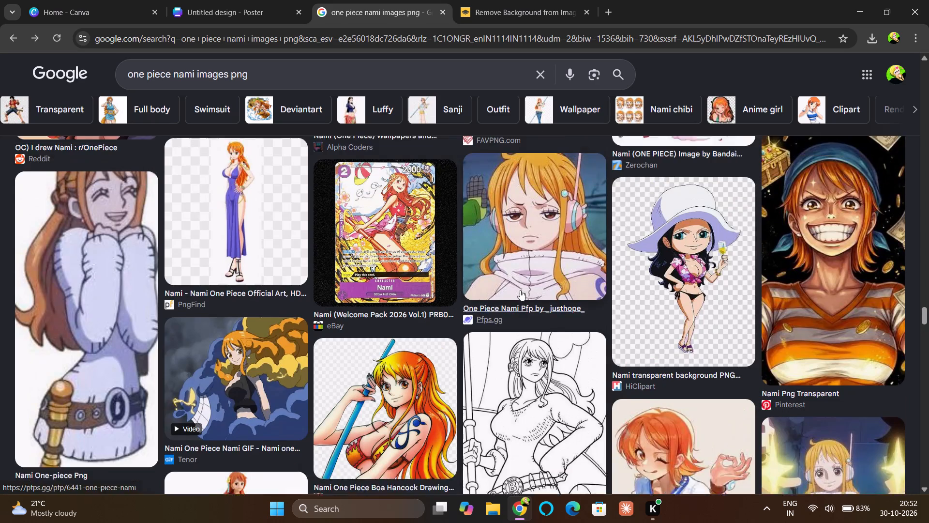
{"action": "scroll", "coordinate": [520, 290], "scroll_direction": "up", "scroll_amount": 8}
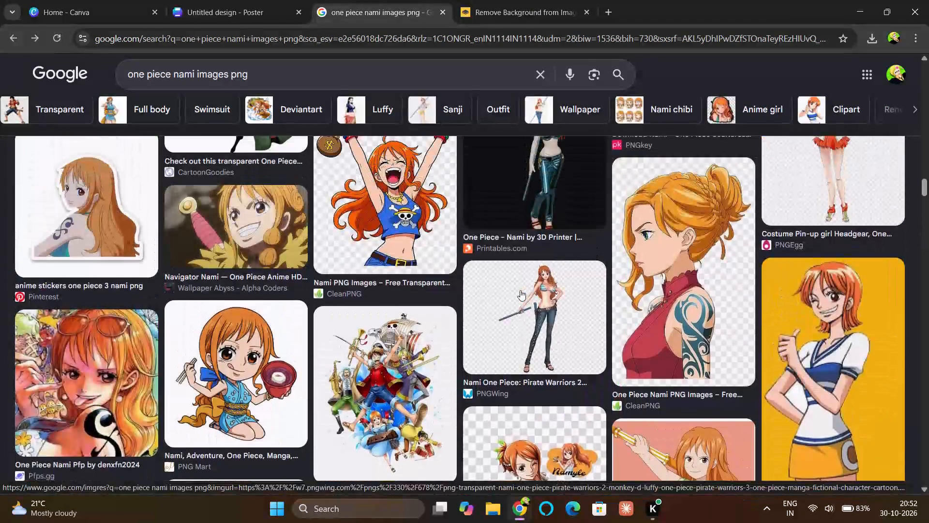
{"action": "scroll", "coordinate": [520, 290], "scroll_direction": "up", "scroll_amount": 8}
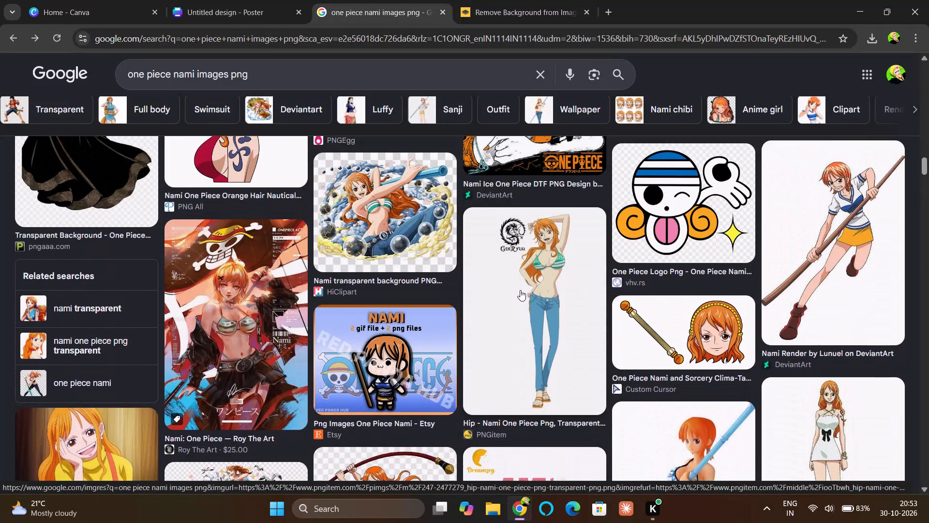
{"action": "scroll", "coordinate": [520, 290], "scroll_direction": "up", "scroll_amount": 8}
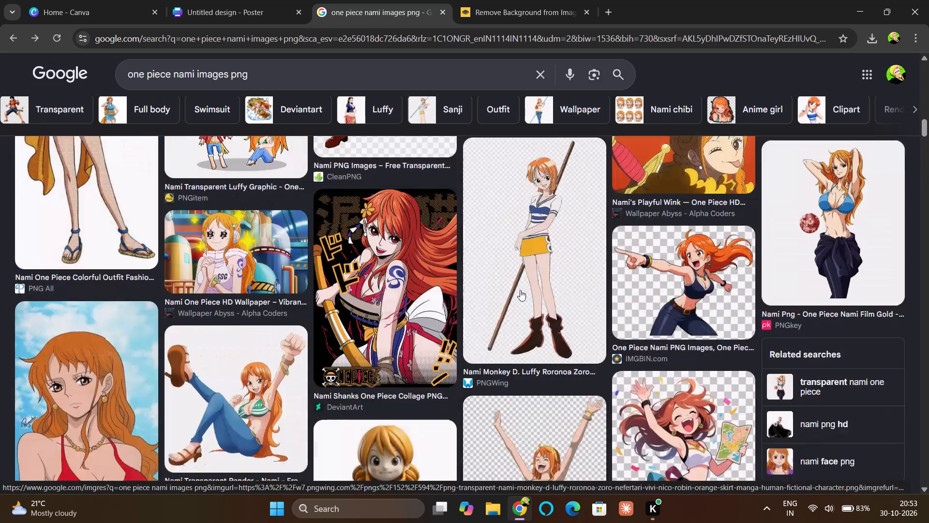
{"action": "scroll", "coordinate": [520, 290], "scroll_direction": "up", "scroll_amount": 7}
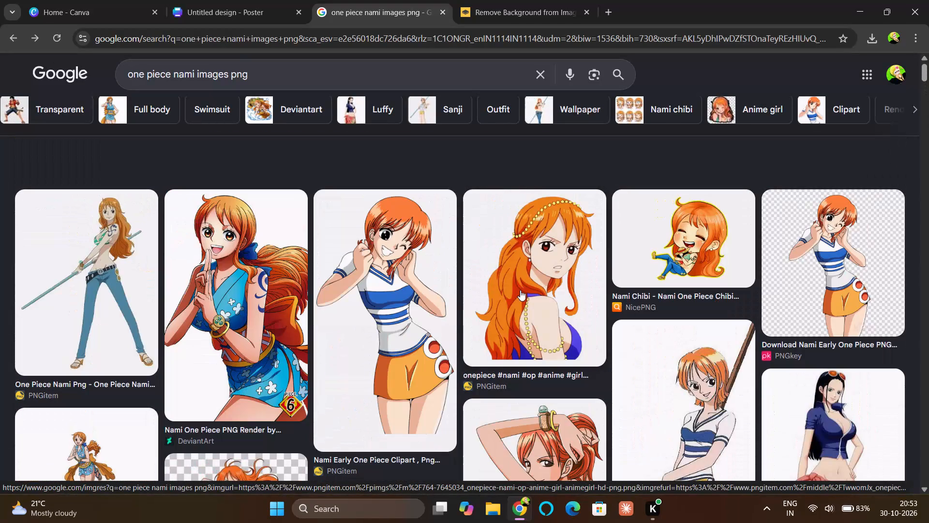
Look through the Nami image results again from the first rows down for a full-body standing picture that suits the poster.
{"action": "scroll", "coordinate": [520, 290], "scroll_direction": "down", "scroll_amount": 1}
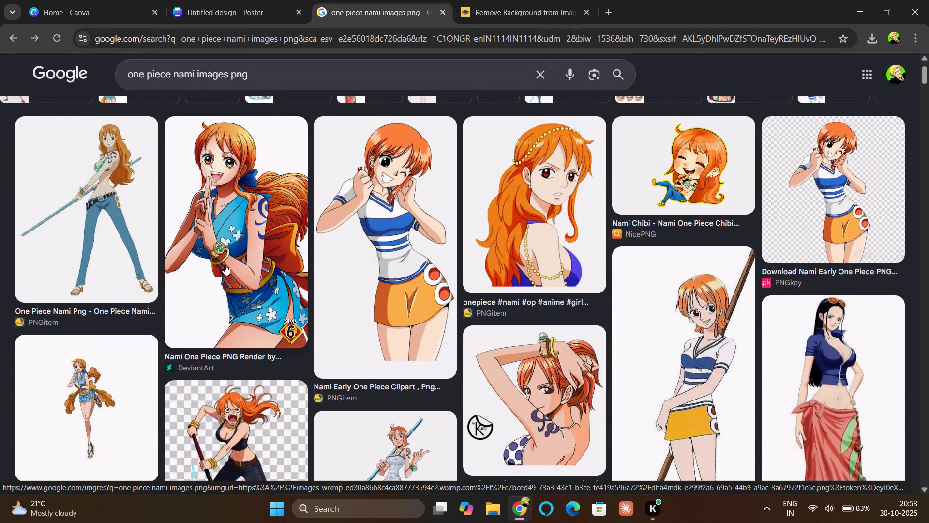
{"action": "scroll", "coordinate": [375, 296], "scroll_direction": "down", "scroll_amount": 3}
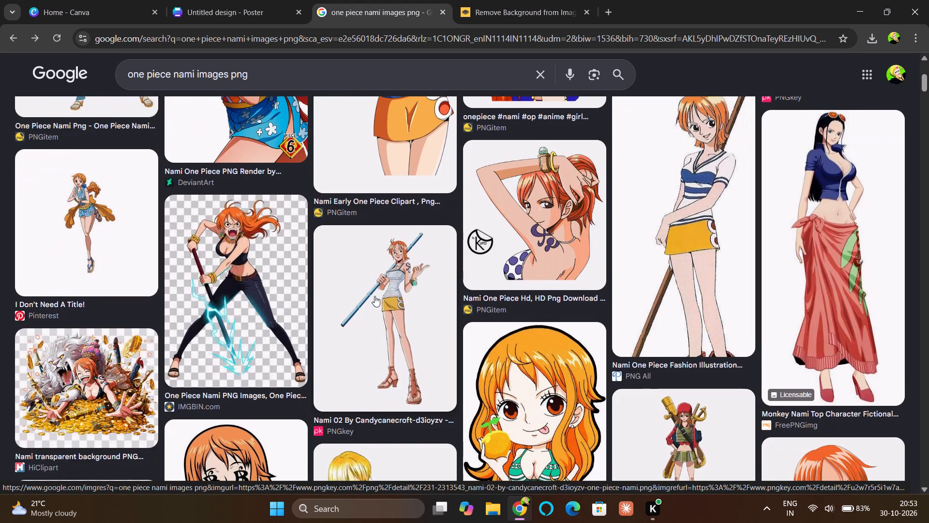
{"action": "scroll", "coordinate": [375, 296], "scroll_direction": "down", "scroll_amount": 3}
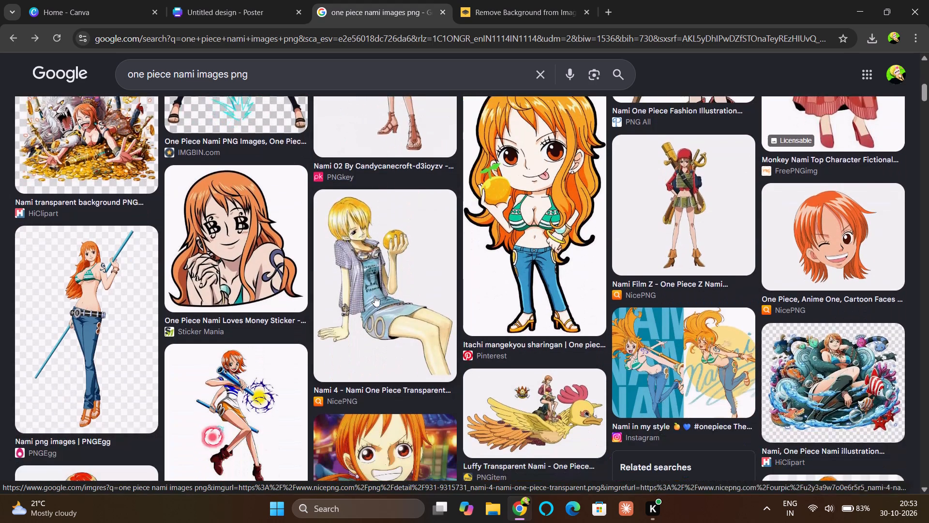
{"action": "scroll", "coordinate": [375, 296], "scroll_direction": "down", "scroll_amount": 6}
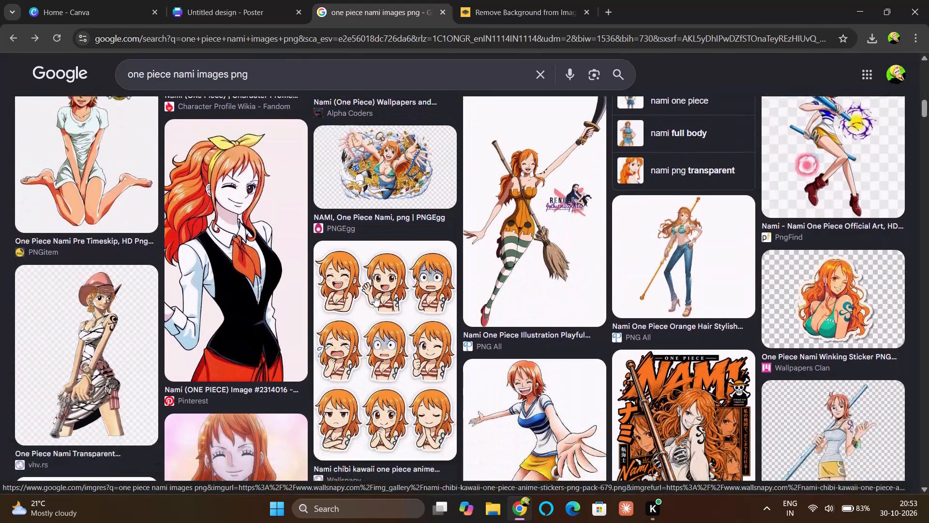
{"action": "scroll", "coordinate": [375, 296], "scroll_direction": "down", "scroll_amount": 3}
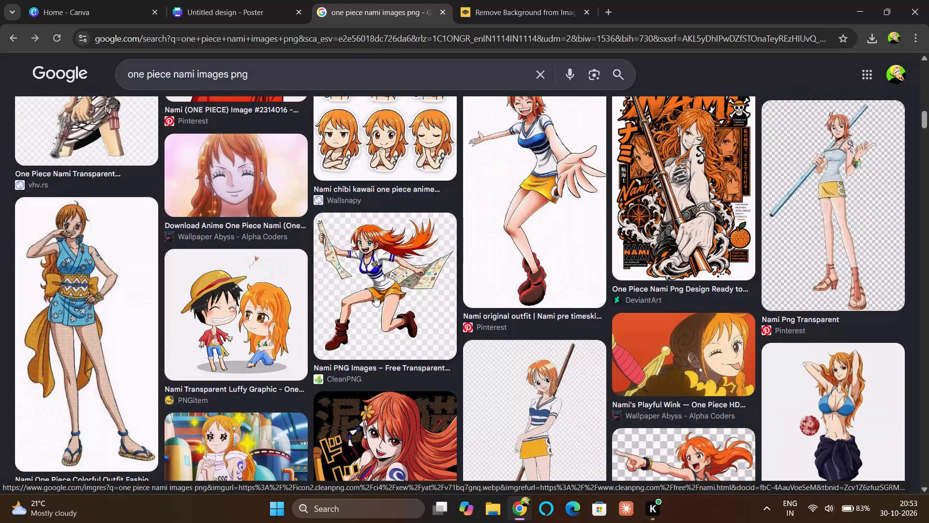
{"action": "scroll", "coordinate": [375, 296], "scroll_direction": "down", "scroll_amount": 4}
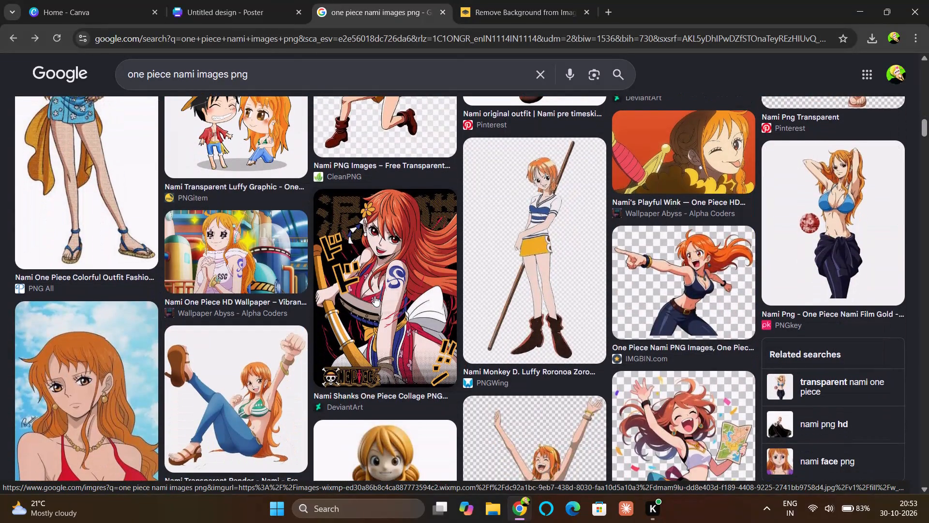
{"action": "scroll", "coordinate": [375, 296], "scroll_direction": "down", "scroll_amount": 2}
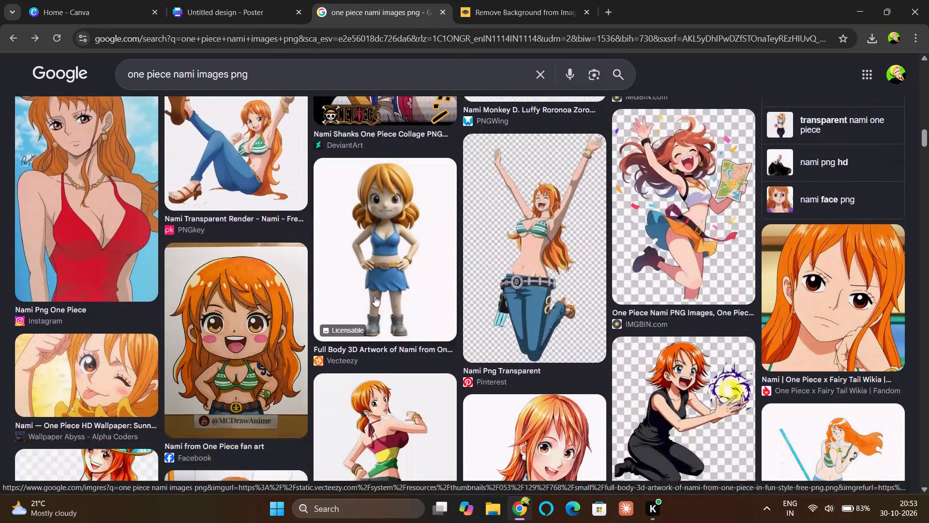
{"action": "scroll", "coordinate": [375, 296], "scroll_direction": "down", "scroll_amount": 3}
{"action": "scroll", "coordinate": [375, 296], "scroll_direction": "up", "scroll_amount": 1}
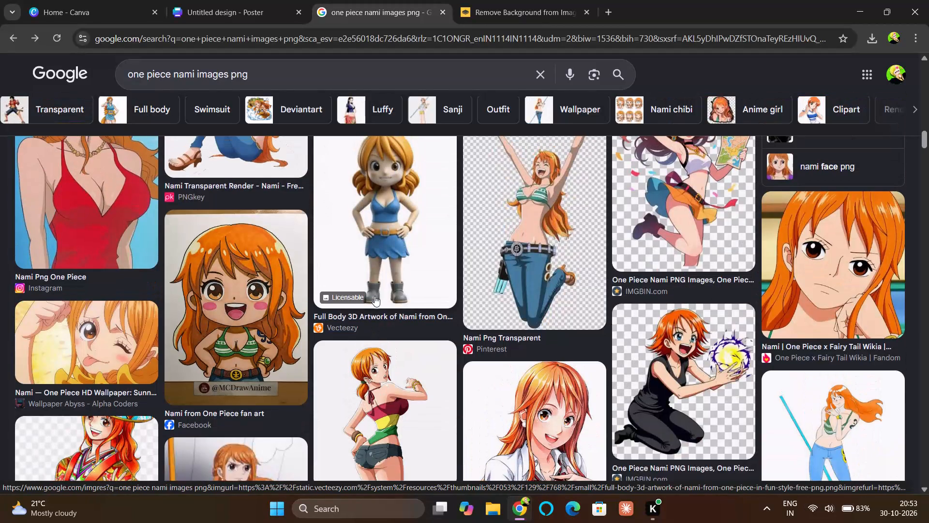
{"action": "scroll", "coordinate": [375, 296], "scroll_direction": "down", "scroll_amount": 6}
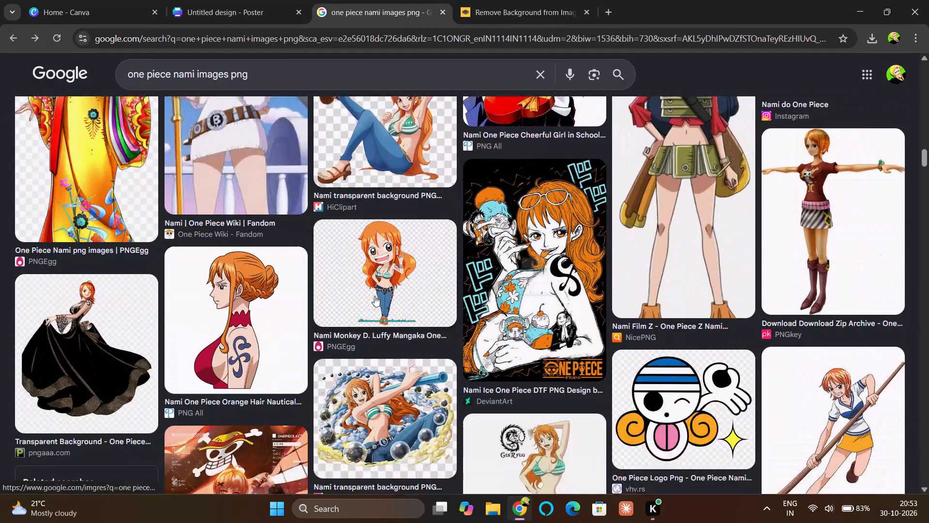
{"action": "scroll", "coordinate": [375, 296], "scroll_direction": "down", "scroll_amount": 3}
{"action": "scroll", "coordinate": [604, 344], "scroll_direction": "down", "scroll_amount": 2}
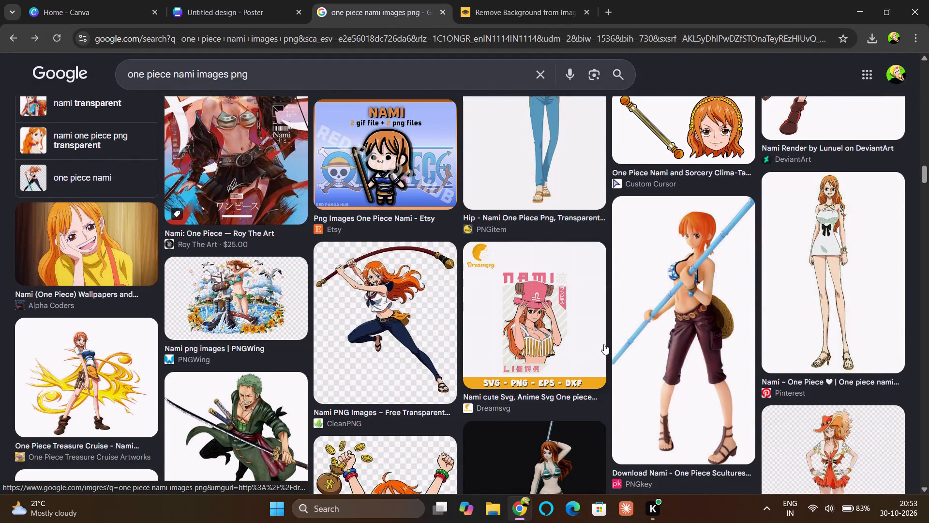
{"action": "scroll", "coordinate": [604, 344], "scroll_direction": "down", "scroll_amount": 1}
{"action": "scroll", "coordinate": [604, 344], "scroll_direction": "up", "scroll_amount": 3}
{"action": "scroll", "coordinate": [510, 309], "scroll_direction": "down", "scroll_amount": 1}
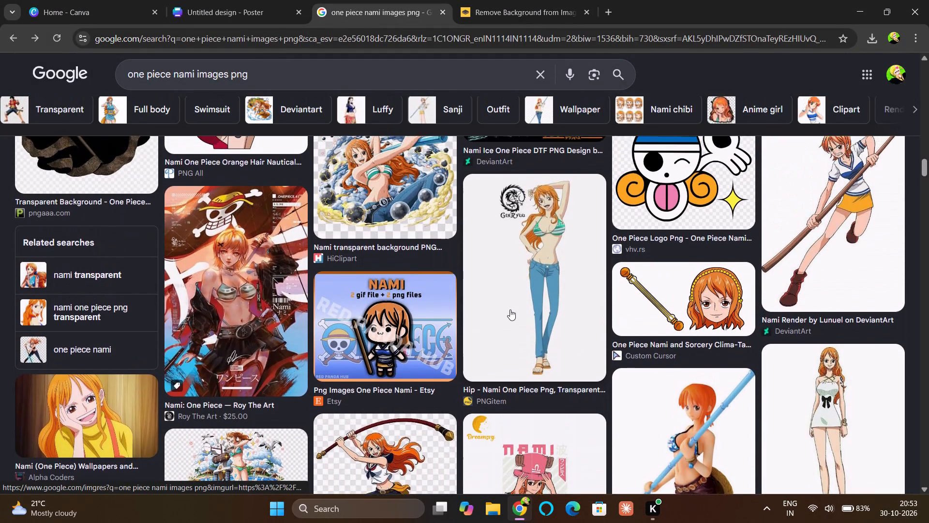
{"action": "scroll", "coordinate": [510, 309], "scroll_direction": "down", "scroll_amount": 2}
{"action": "scroll", "coordinate": [510, 309], "scroll_direction": "up", "scroll_amount": 2}
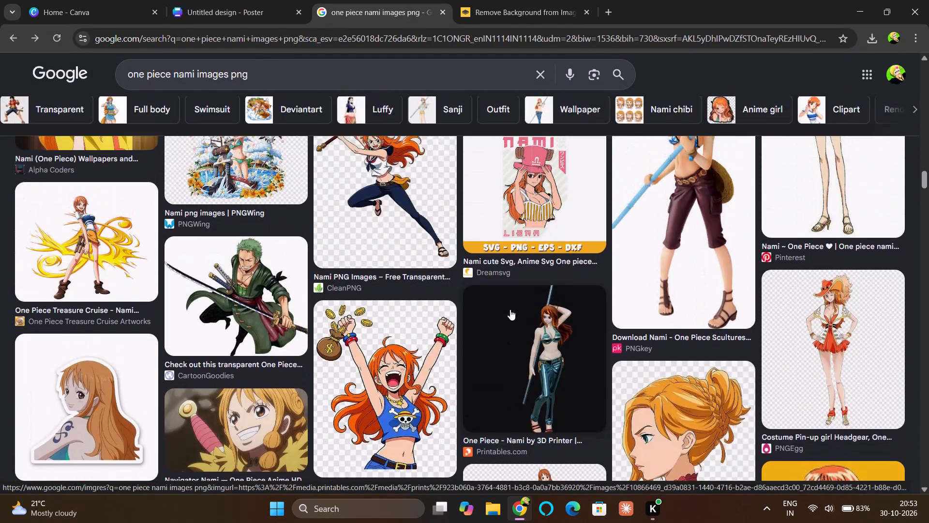
{"action": "scroll", "coordinate": [510, 309], "scroll_direction": "up", "scroll_amount": 2}
{"action": "scroll", "coordinate": [643, 333], "scroll_direction": "down", "scroll_amount": 2}
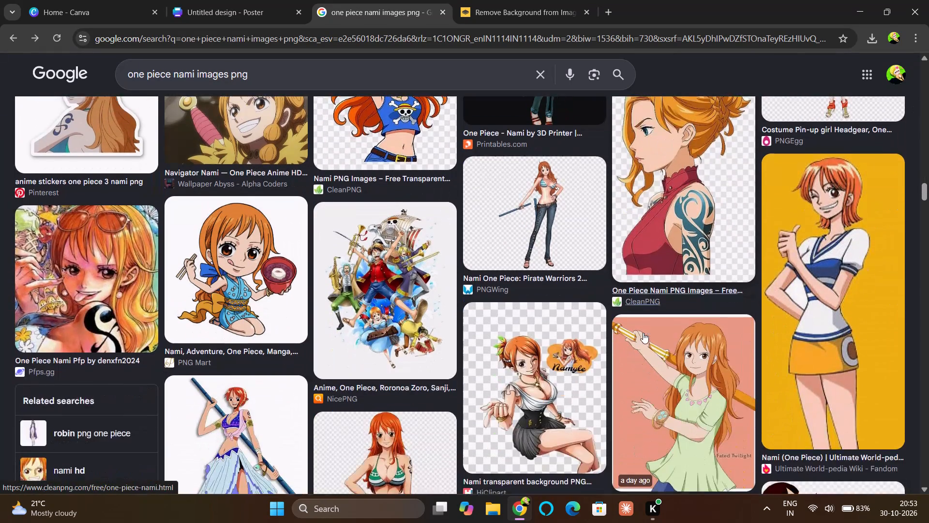
{"action": "scroll", "coordinate": [643, 333], "scroll_direction": "down", "scroll_amount": 5}
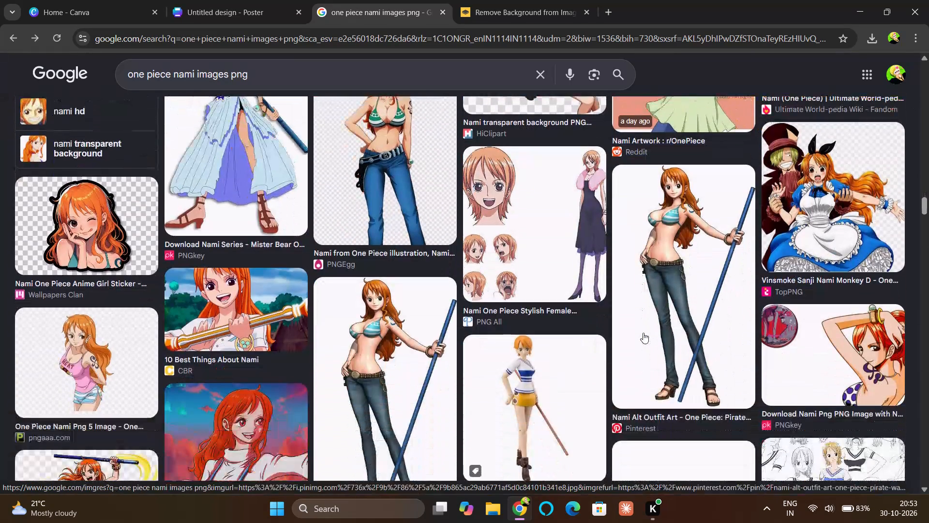
{"action": "scroll", "coordinate": [643, 333], "scroll_direction": "down", "scroll_amount": 6}
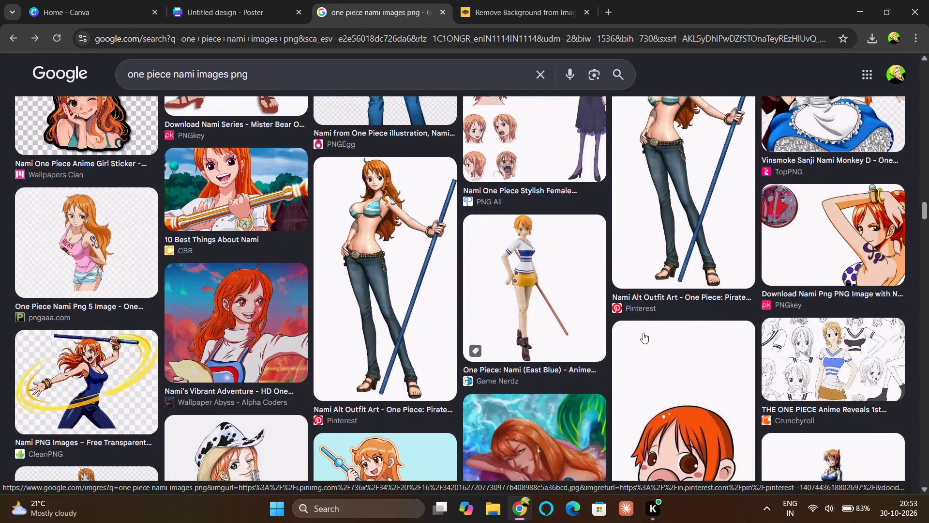
{"action": "scroll", "coordinate": [643, 333], "scroll_direction": "down", "scroll_amount": 6}
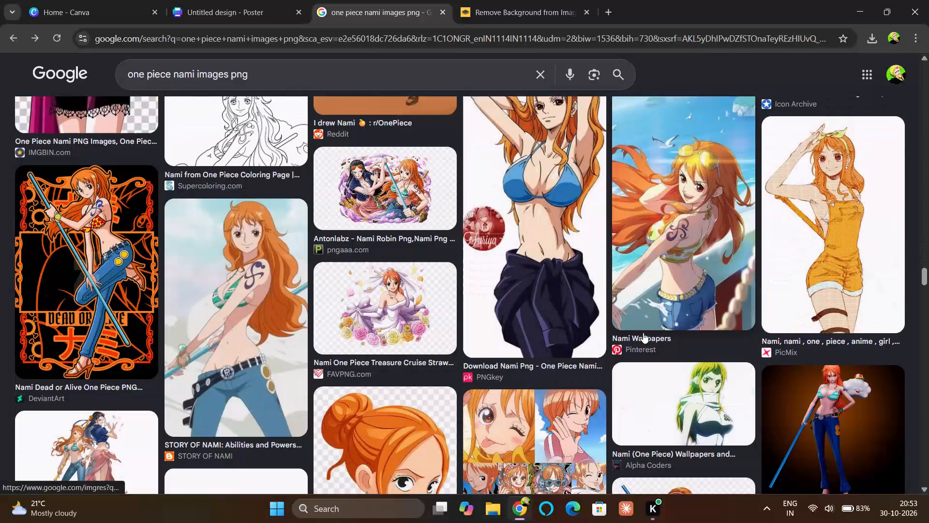
{"action": "scroll", "coordinate": [643, 333], "scroll_direction": "down", "scroll_amount": 6}
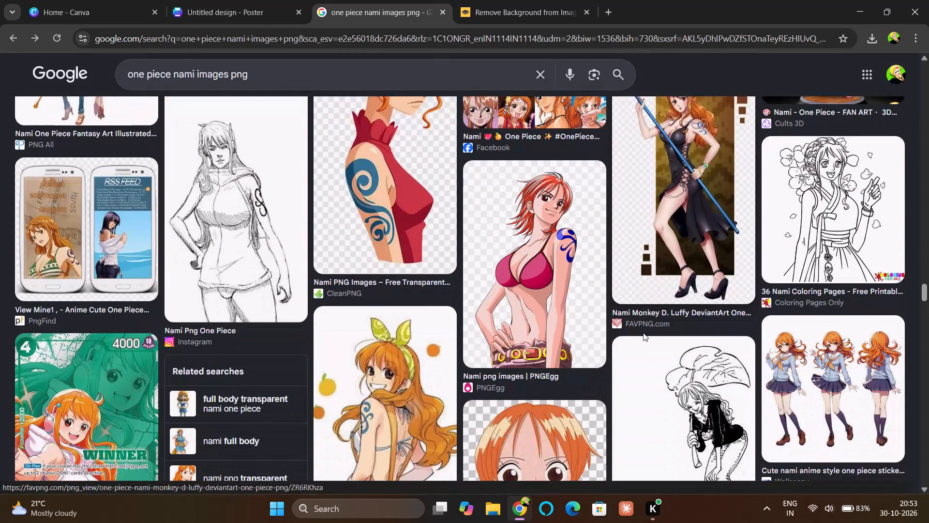
{"action": "scroll", "coordinate": [643, 333], "scroll_direction": "down", "scroll_amount": 5}
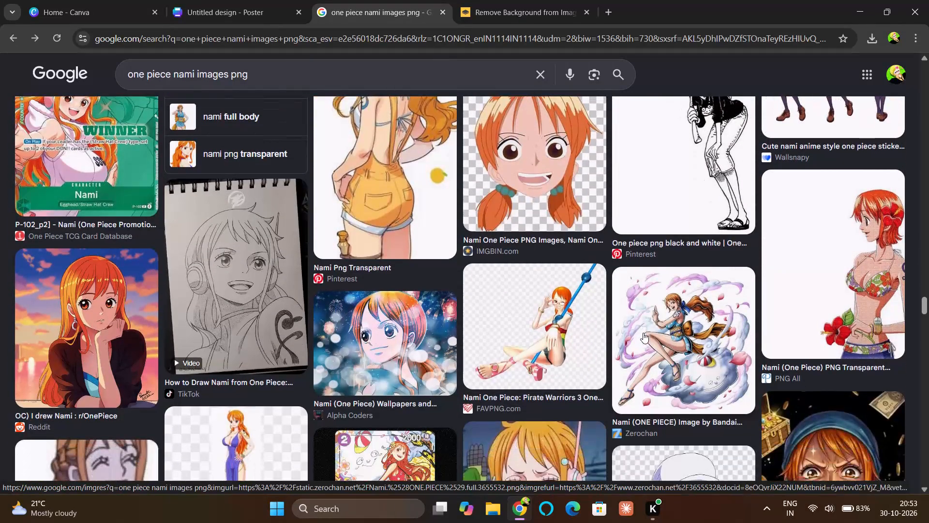
{"action": "scroll", "coordinate": [643, 333], "scroll_direction": "down", "scroll_amount": 3}
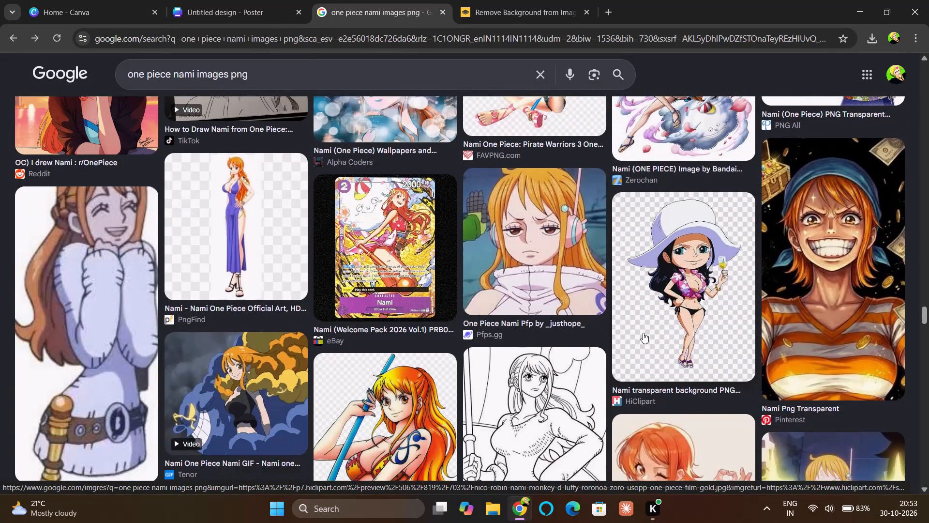
{"action": "scroll", "coordinate": [643, 333], "scroll_direction": "down", "scroll_amount": 4}
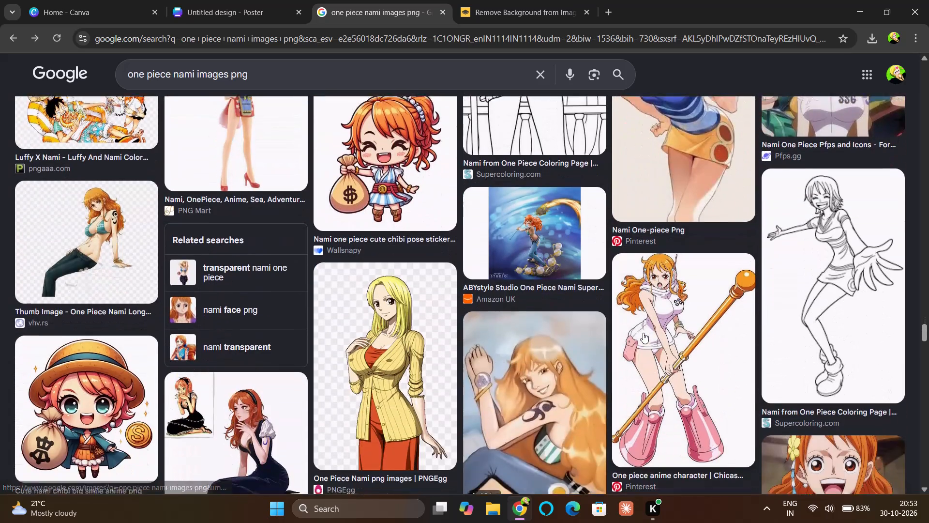
{"action": "scroll", "coordinate": [643, 333], "scroll_direction": "down", "scroll_amount": 1}
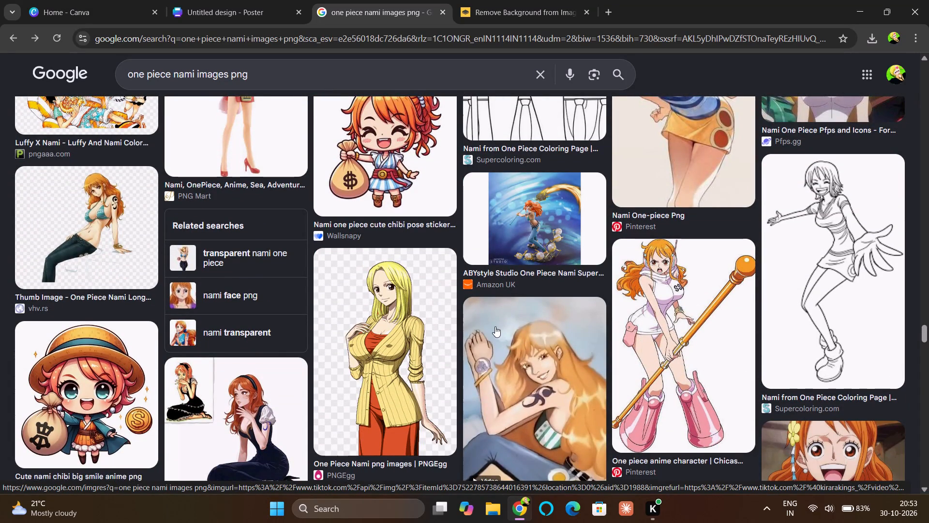
{"action": "scroll", "coordinate": [366, 344], "scroll_direction": "down", "scroll_amount": 4}
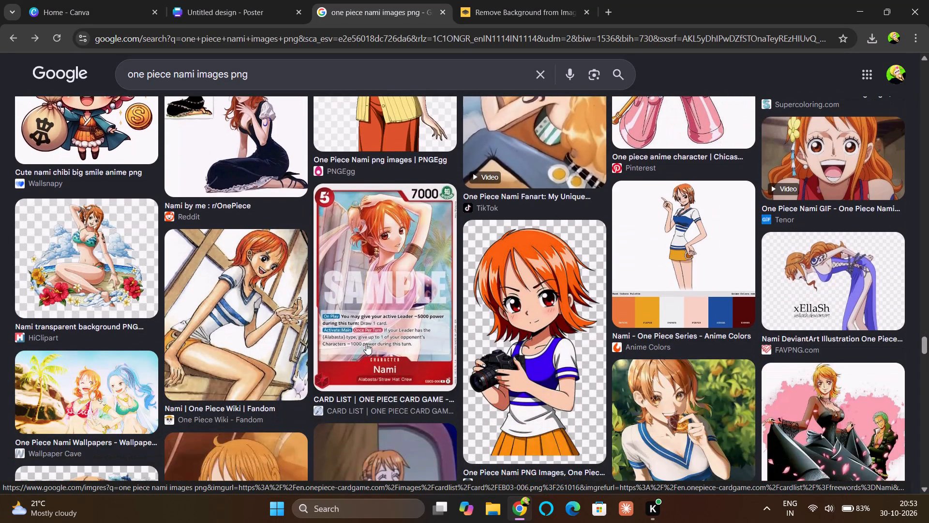
{"action": "scroll", "coordinate": [366, 344], "scroll_direction": "down", "scroll_amount": 2}
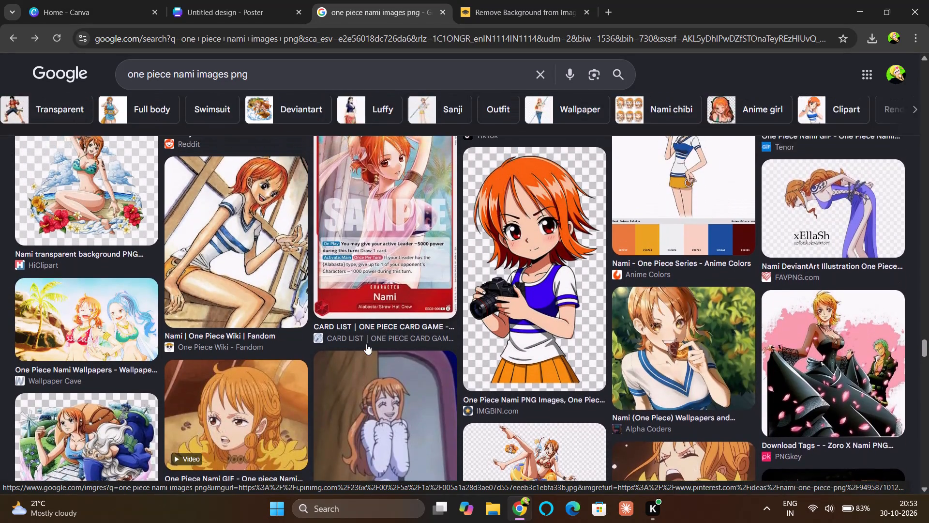
{"action": "scroll", "coordinate": [366, 344], "scroll_direction": "down", "scroll_amount": 4}
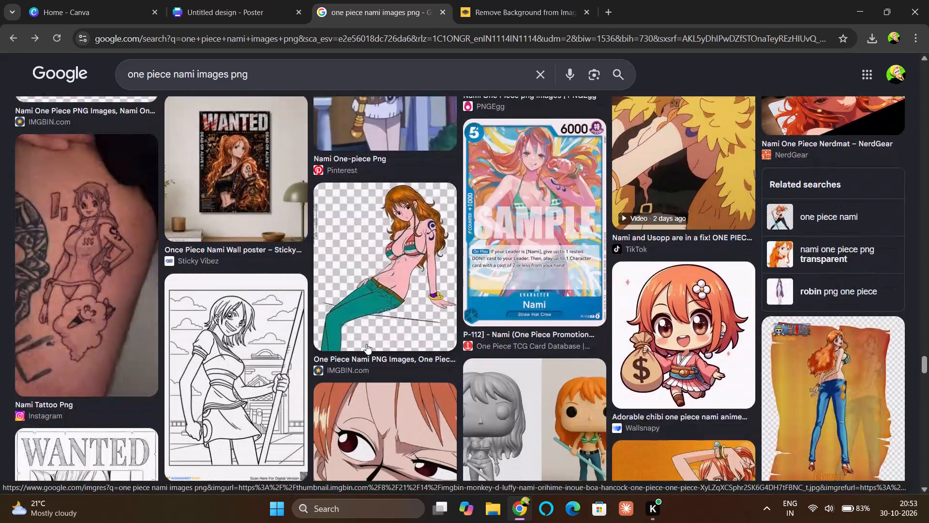
{"action": "scroll", "coordinate": [366, 344], "scroll_direction": "down", "scroll_amount": 4}
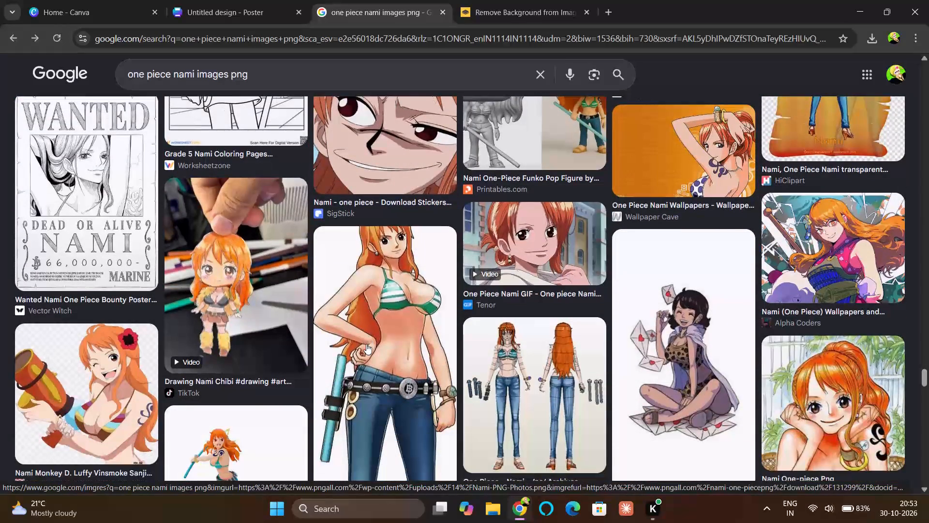
{"action": "scroll", "coordinate": [366, 344], "scroll_direction": "down", "scroll_amount": 4}
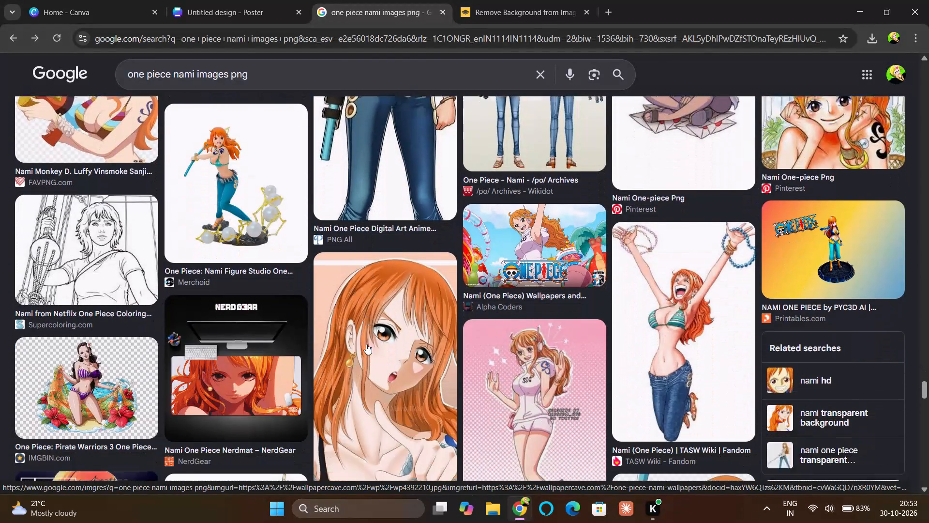
{"action": "scroll", "coordinate": [366, 344], "scroll_direction": "down", "scroll_amount": 2}
Search Google Images for "one piece nami images png standing".
{"action": "left_click", "coordinate": [256, 73]}
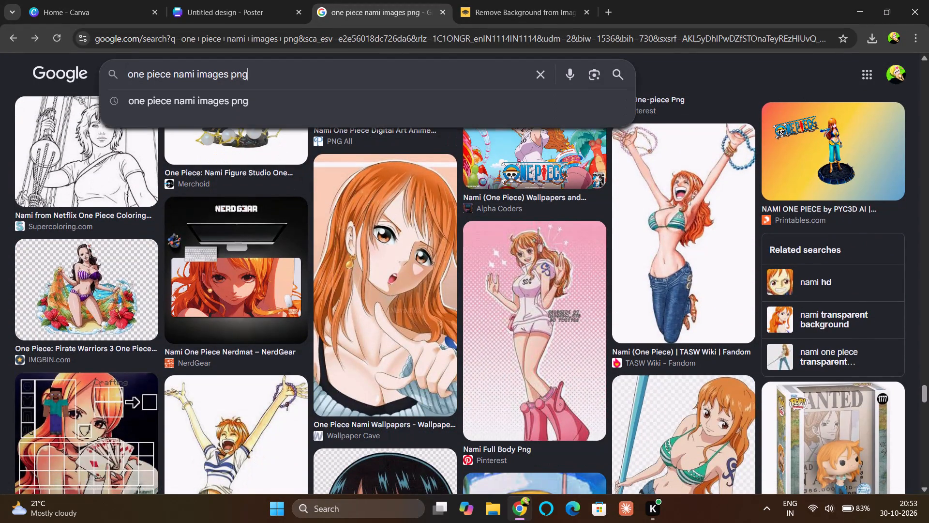
{"action": "key", "text": "space"}
{"action": "type", "text": "standing"}
{"action": "key", "text": "Return"}
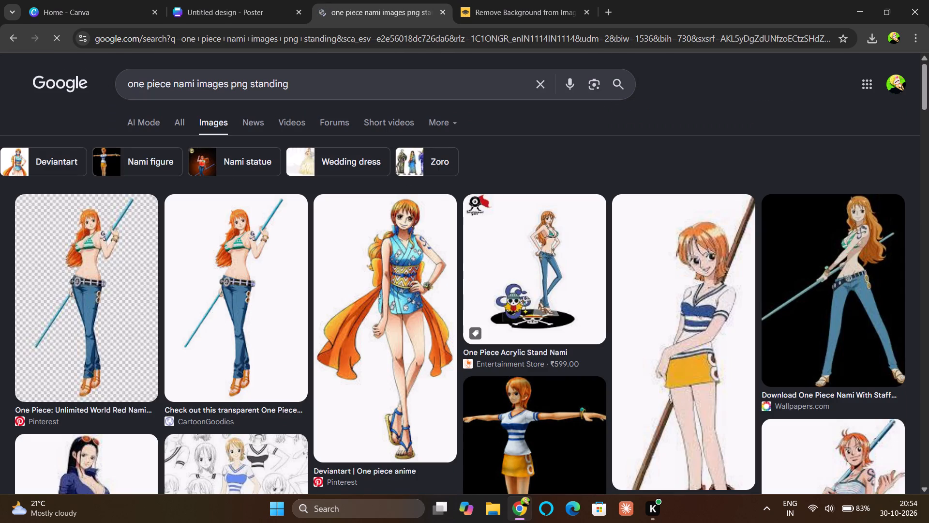
Save the Pinterest picture of standing Nami in blue jeans holding a staff, on a checkered background, to Downloads.
{"action": "scroll", "coordinate": [390, 321], "scroll_direction": "down", "scroll_amount": 1}
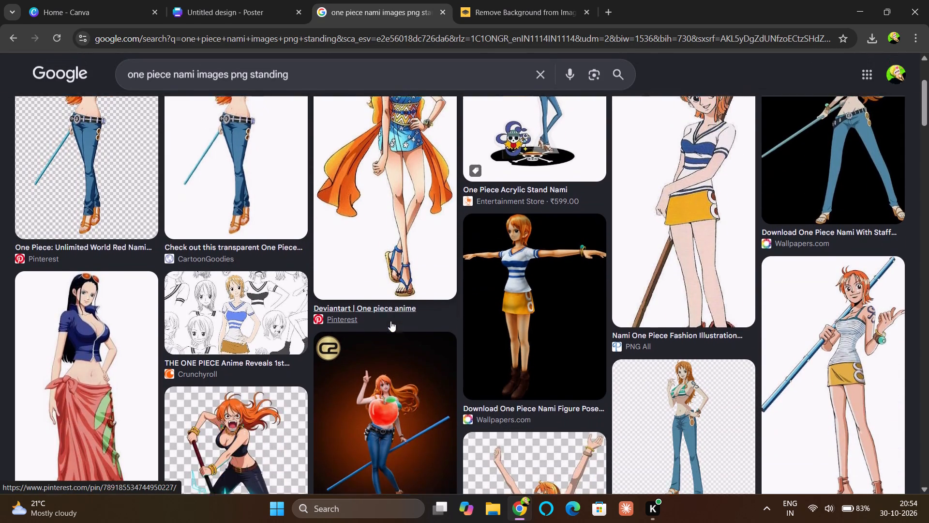
{"action": "scroll", "coordinate": [390, 321], "scroll_direction": "down", "scroll_amount": 2}
{"action": "scroll", "coordinate": [390, 321], "scroll_direction": "up", "scroll_amount": 1}
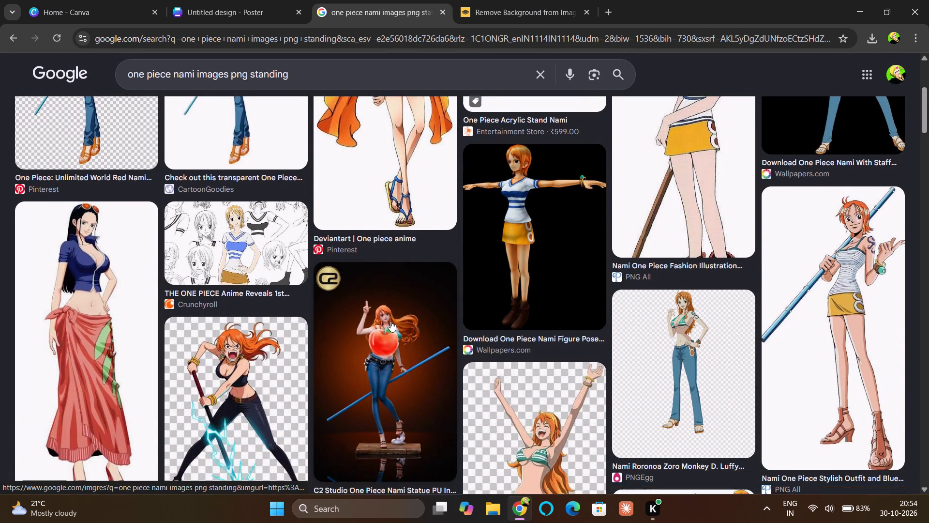
{"action": "scroll", "coordinate": [390, 321], "scroll_direction": "up", "scroll_amount": 1}
{"action": "scroll", "coordinate": [363, 328], "scroll_direction": "down", "scroll_amount": 1}
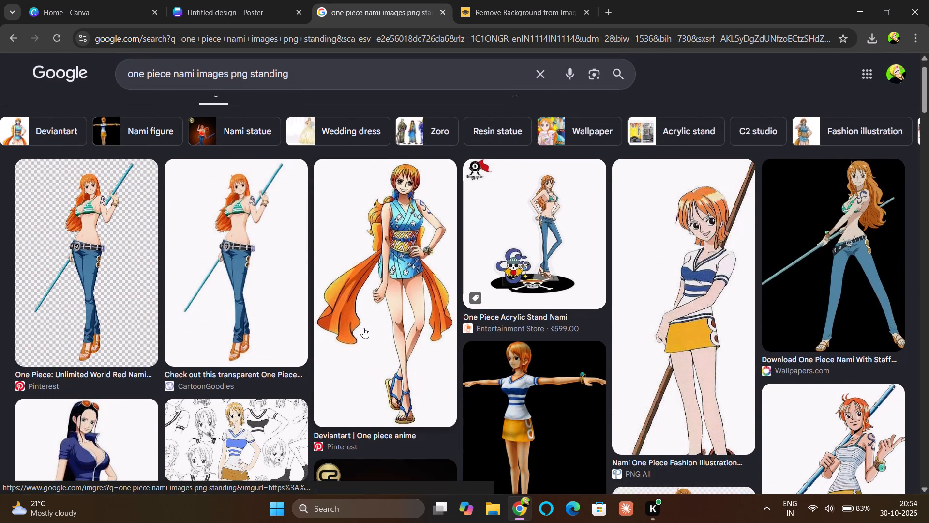
{"action": "scroll", "coordinate": [363, 328], "scroll_direction": "down", "scroll_amount": 1}
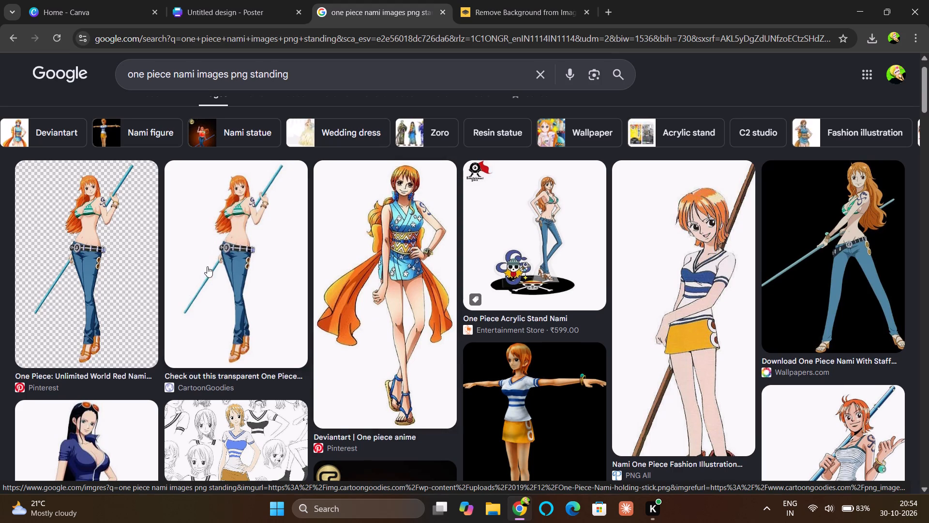
{"action": "right_click", "coordinate": [128, 298]}
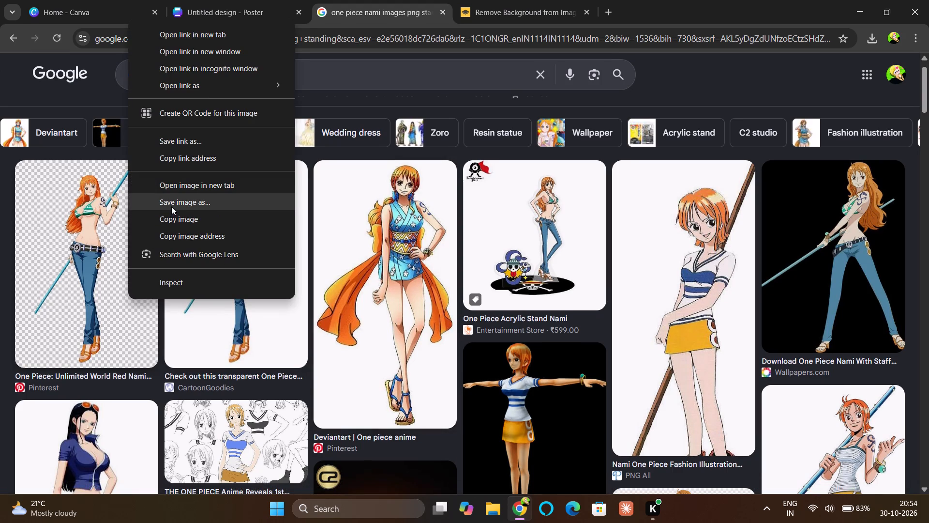
{"action": "left_click", "coordinate": [171, 206]}
{"action": "key", "text": "Return"}
{"action": "key", "text": "Return"}
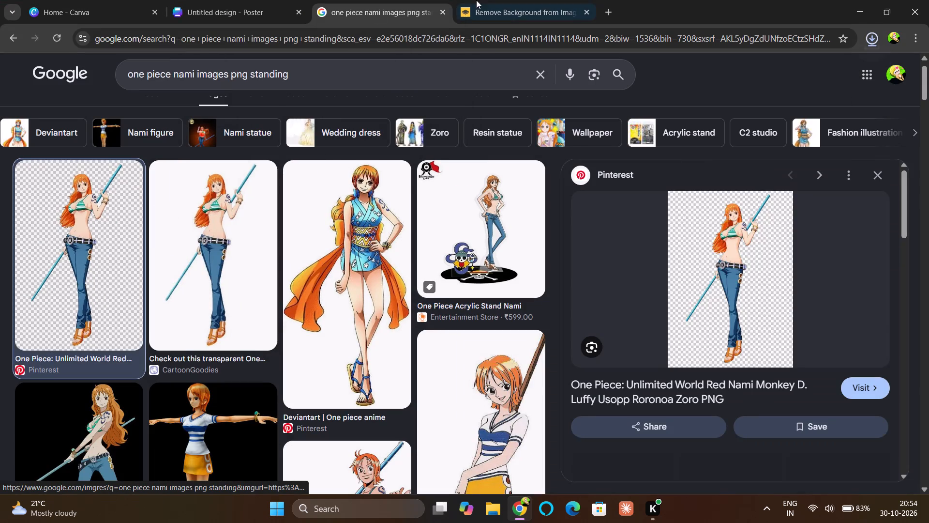
Remove the background from "images (9)" in remove.bg and download the free preview-size cutout.
{"action": "left_click", "coordinate": [502, 7]}
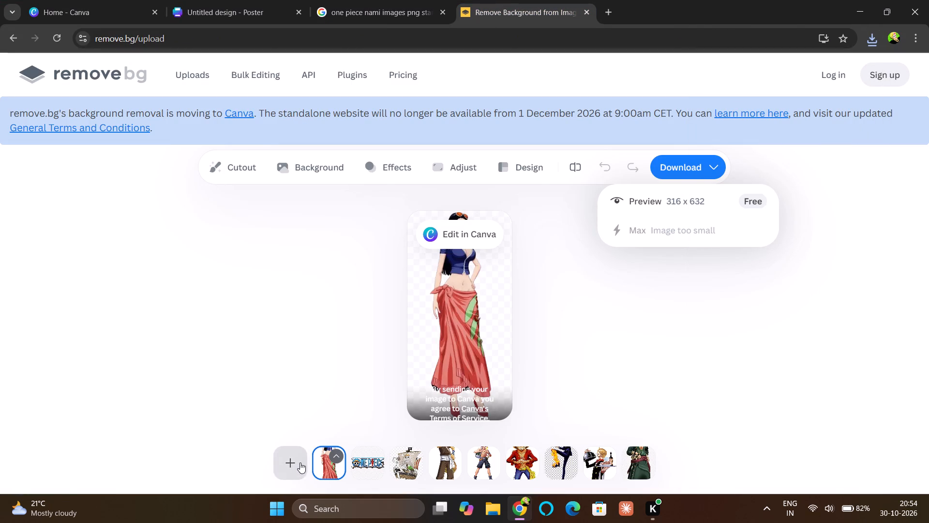
{"action": "left_click", "coordinate": [300, 462]}
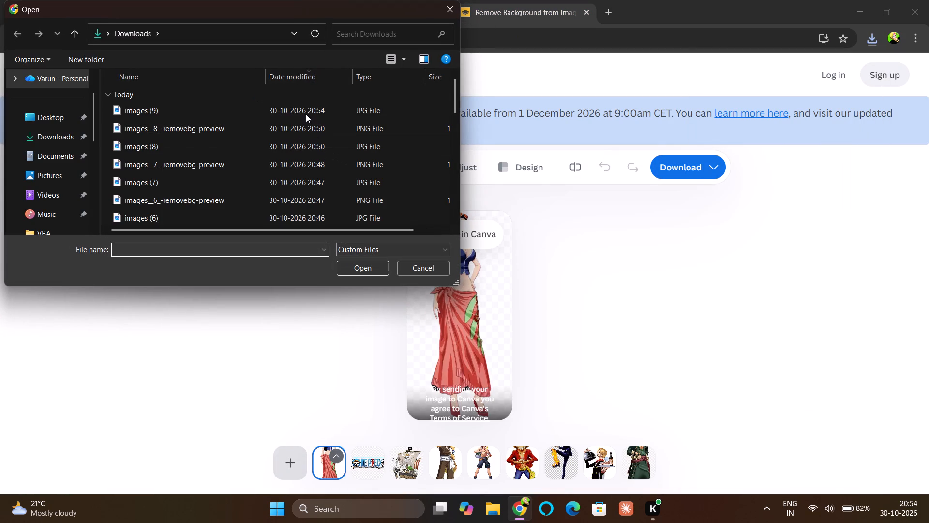
{"action": "left_click", "coordinate": [306, 114]}
{"action": "key", "text": "Return"}
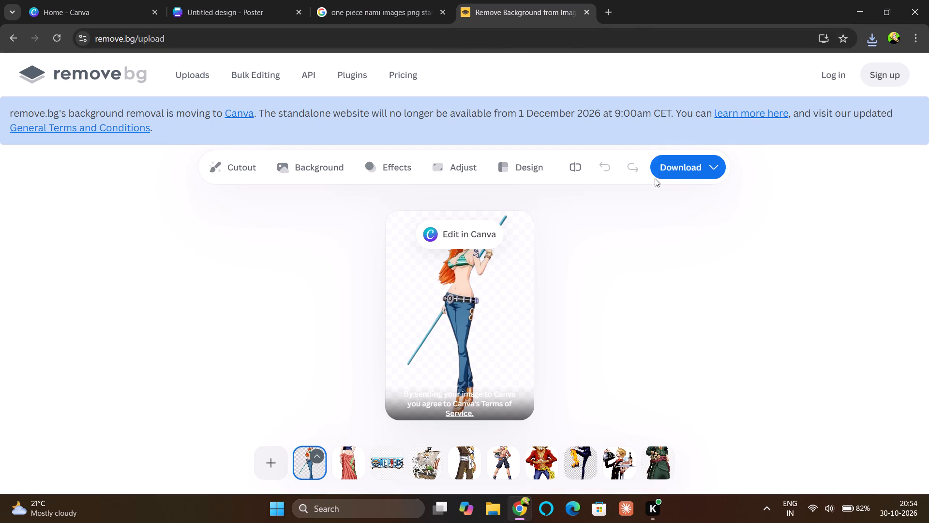
{"action": "left_click", "coordinate": [668, 170]}
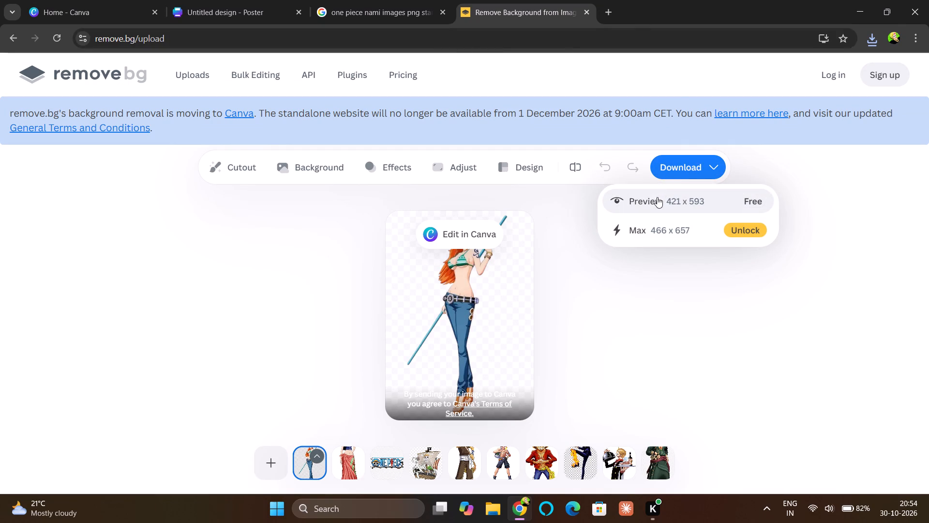
{"action": "left_click", "coordinate": [657, 197]}
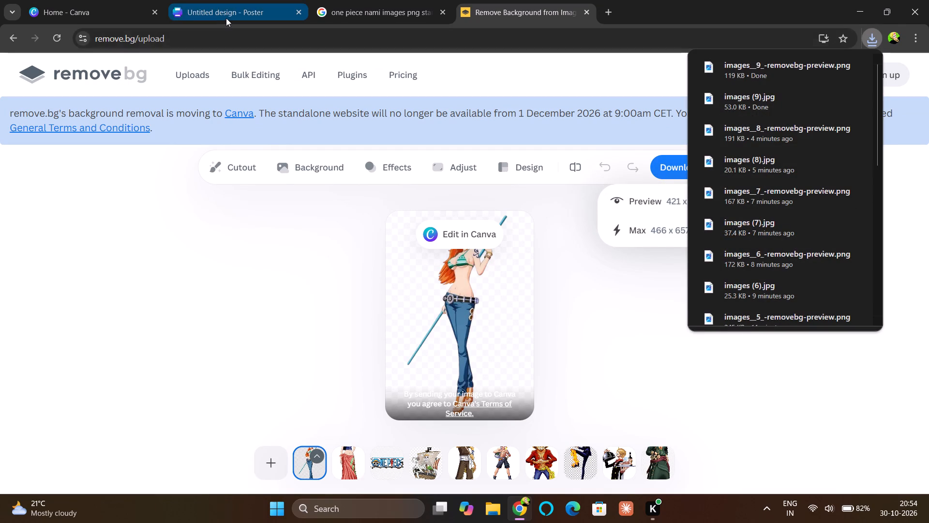
Upload "images__9_-removebg-preview" to the Canva poster design and add the Nami cutout to the page.
{"action": "left_click", "coordinate": [226, 18]}
{"action": "left_click", "coordinate": [164, 152]}
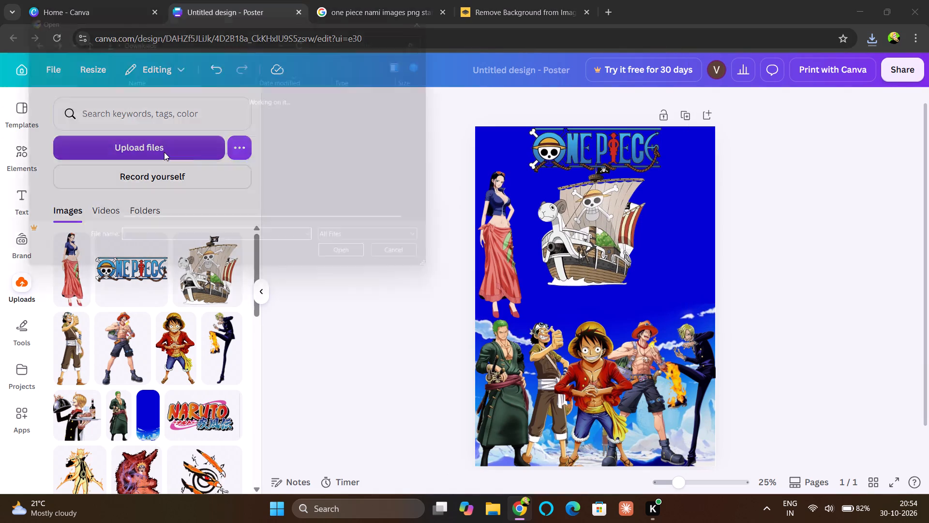
{"action": "left_click", "coordinate": [237, 116]}
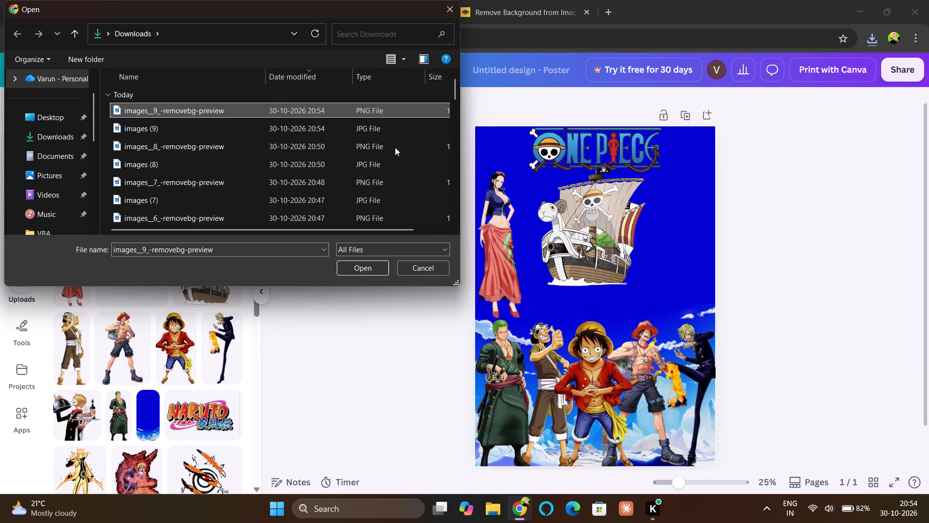
{"action": "left_click", "coordinate": [376, 274]}
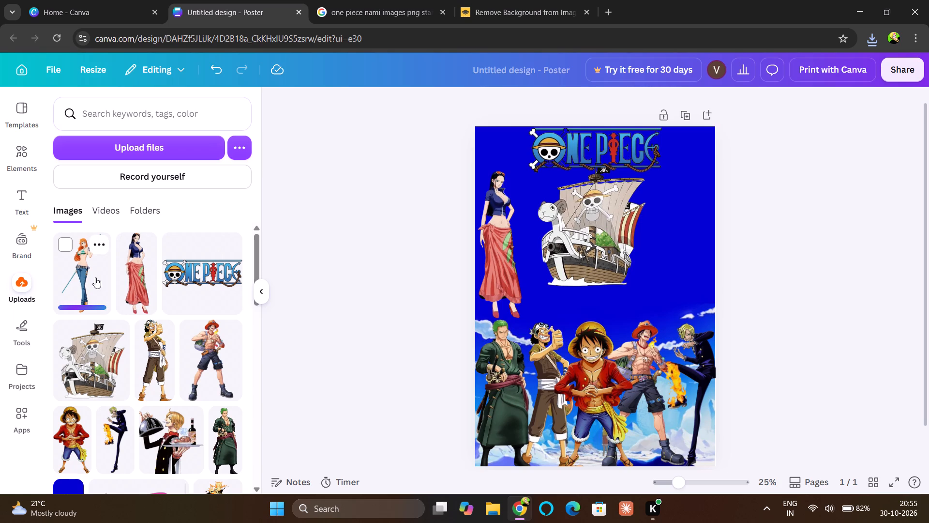
{"action": "left_click", "coordinate": [95, 277]}
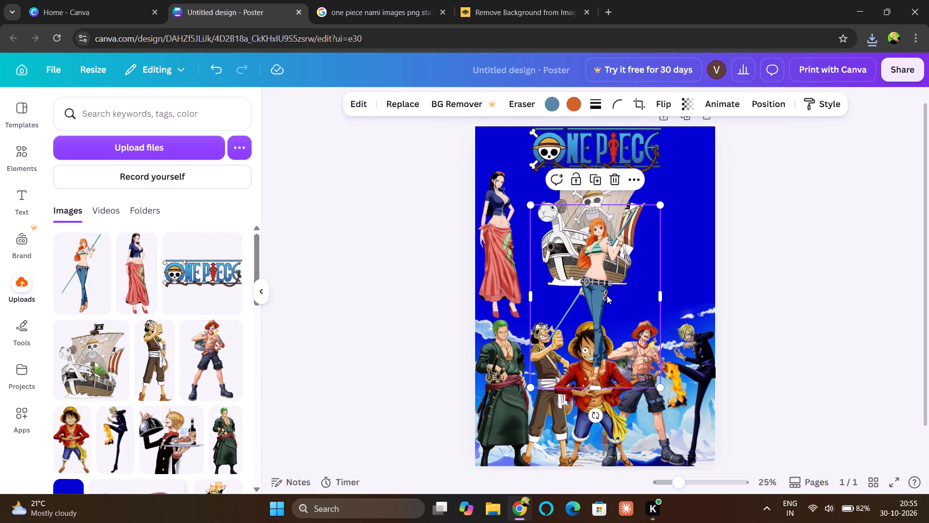
Move Nami to the right of the pirate ship and shrink her to roughly the height of the woman in the red skirt.
{"action": "left_click_drag", "start_coordinate": [586, 286], "coordinate": [682, 221]}
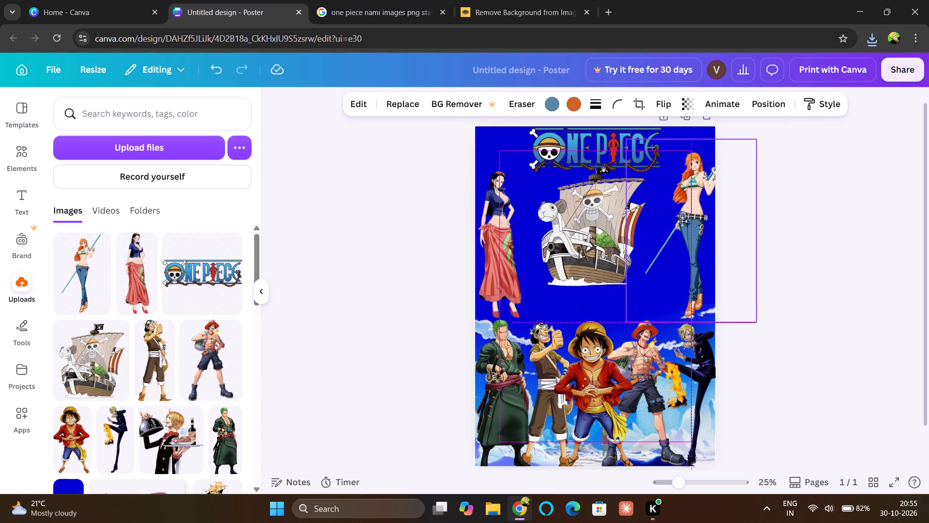
{"action": "left_click_drag", "start_coordinate": [682, 221], "coordinate": [666, 246]}
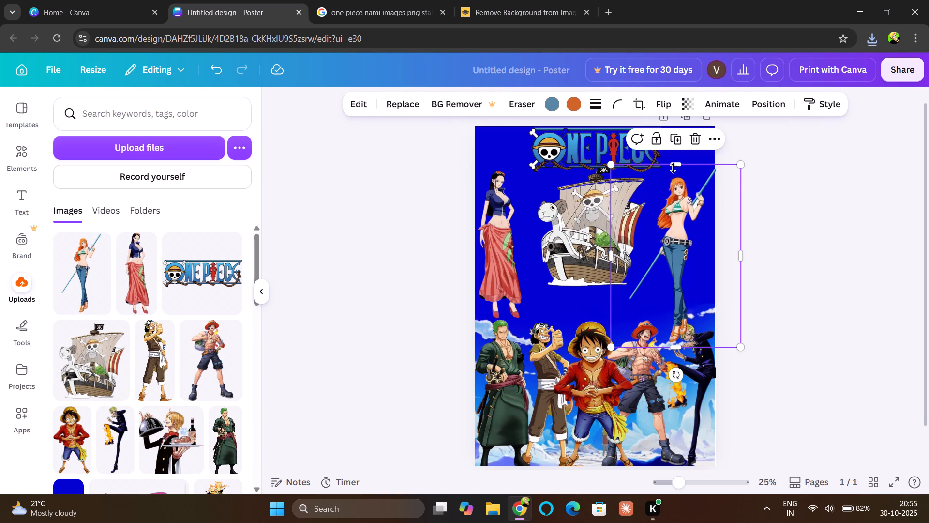
{"action": "left_click_drag", "start_coordinate": [740, 167], "coordinate": [730, 176]}
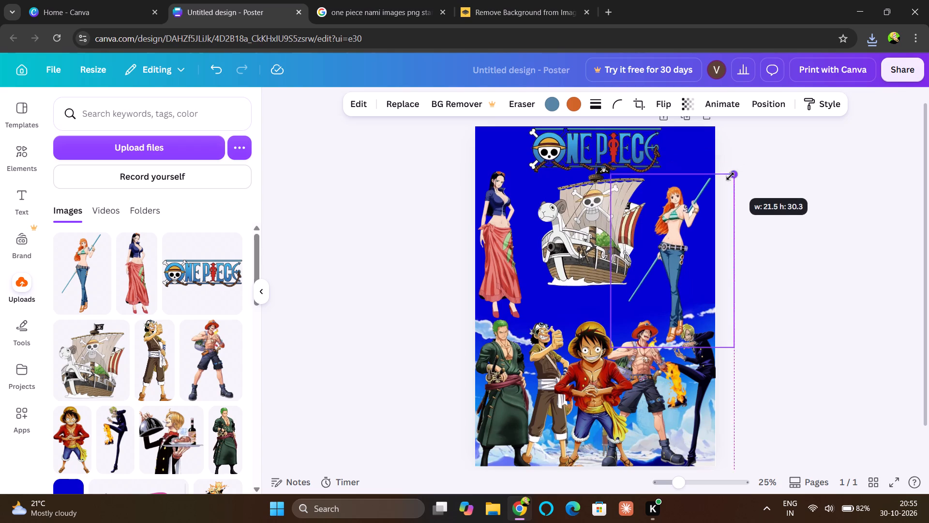
{"action": "left_click_drag", "start_coordinate": [730, 176], "coordinate": [730, 170]}
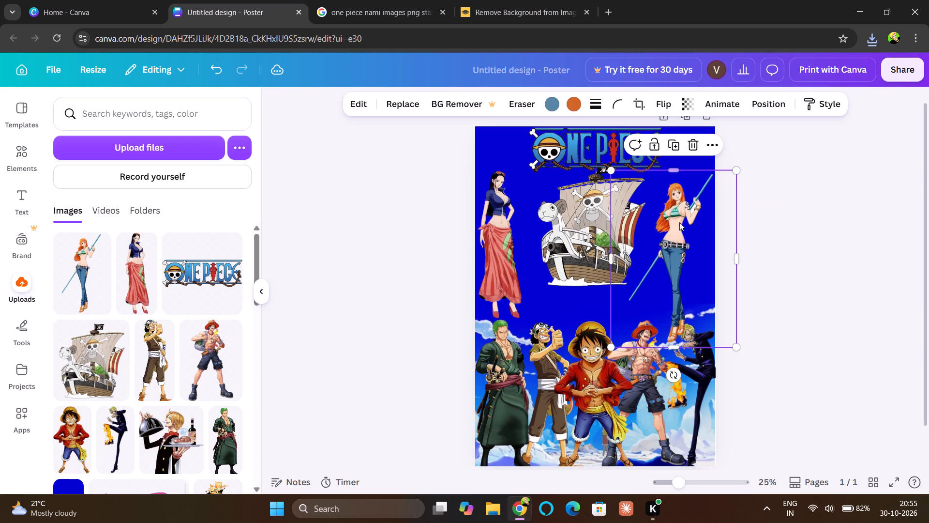
{"action": "left_click_drag", "start_coordinate": [674, 243], "coordinate": [680, 218]}
{"action": "left_click_drag", "start_coordinate": [745, 148], "coordinate": [737, 168]}
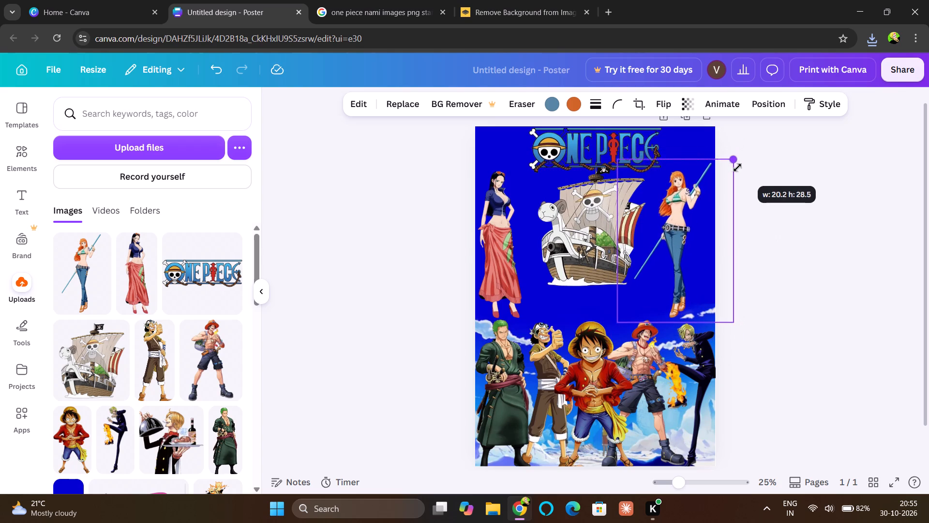
{"action": "left_click_drag", "start_coordinate": [737, 168], "coordinate": [733, 178]}
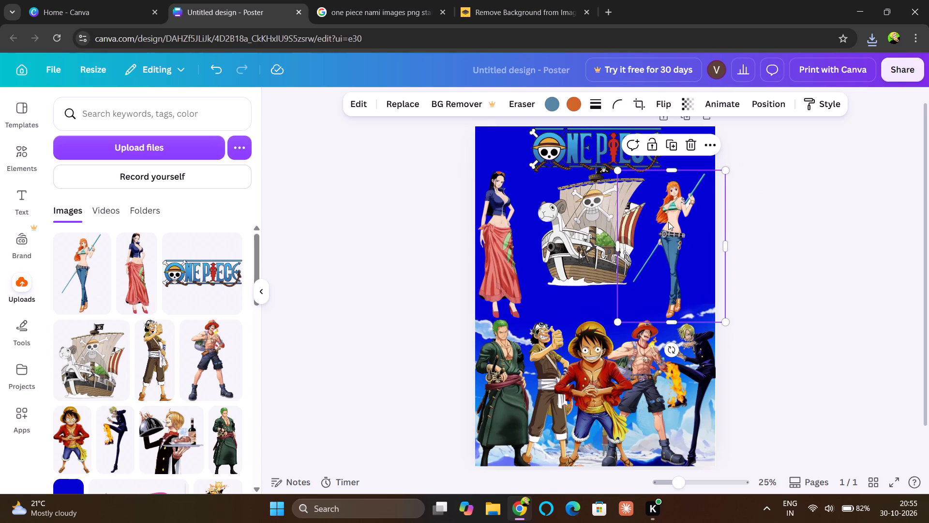
Fine-tune Nami's position against the poster's right edge, with her feet just above the front row of characters.
{"action": "left_click_drag", "start_coordinate": [668, 222], "coordinate": [675, 220]}
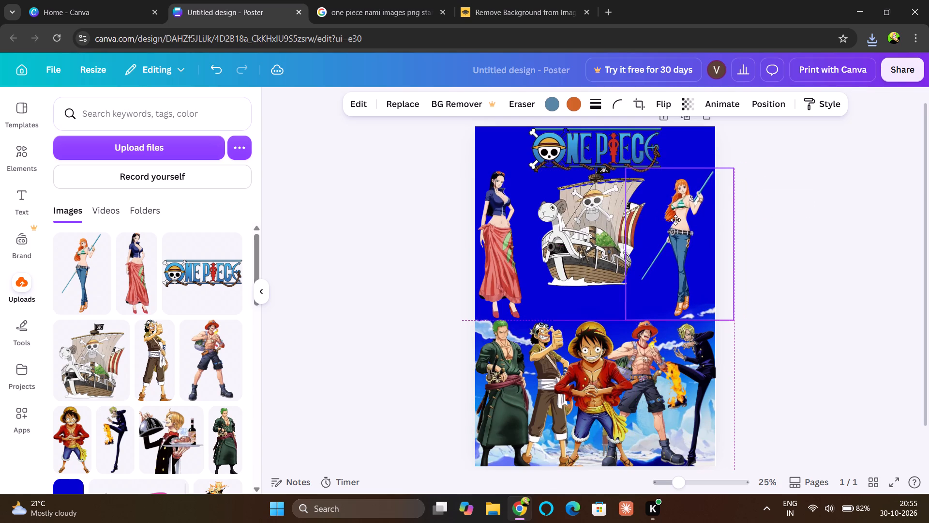
{"action": "left_click_drag", "start_coordinate": [675, 220], "coordinate": [681, 220]}
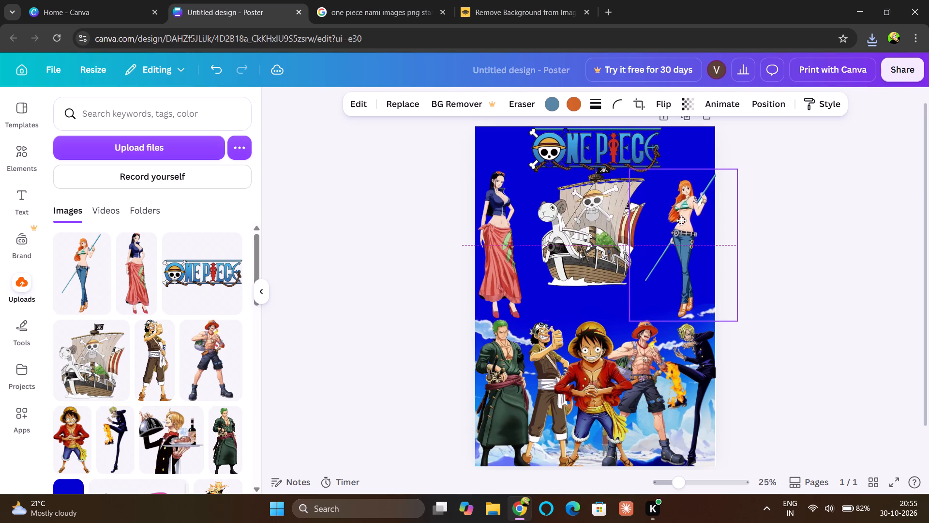
{"action": "left_click_drag", "start_coordinate": [681, 220], "coordinate": [683, 217]}
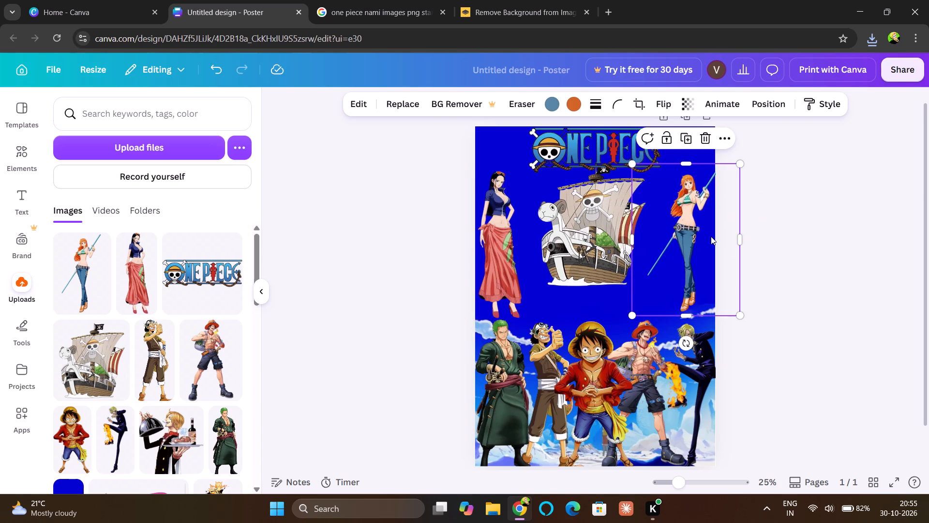
{"action": "left_click_drag", "start_coordinate": [696, 234], "coordinate": [691, 239]}
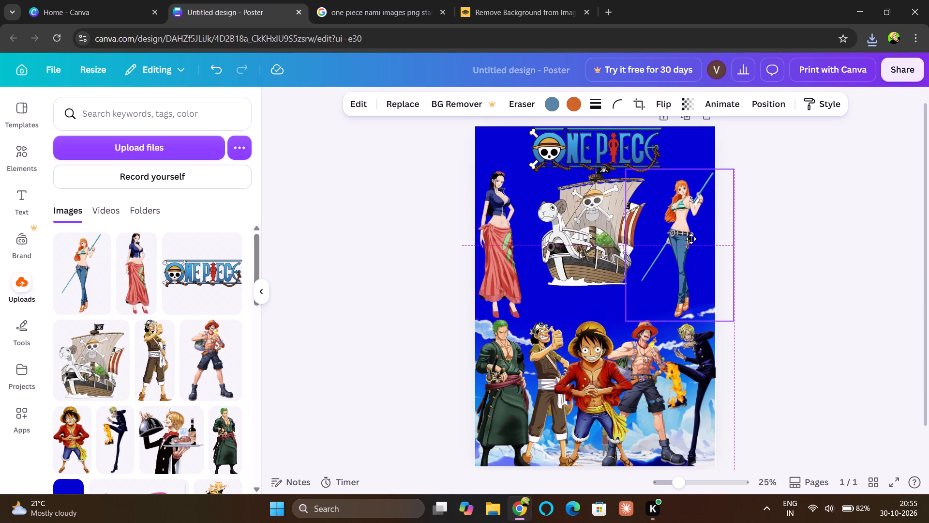
{"action": "left_click_drag", "start_coordinate": [691, 239], "coordinate": [697, 242]}
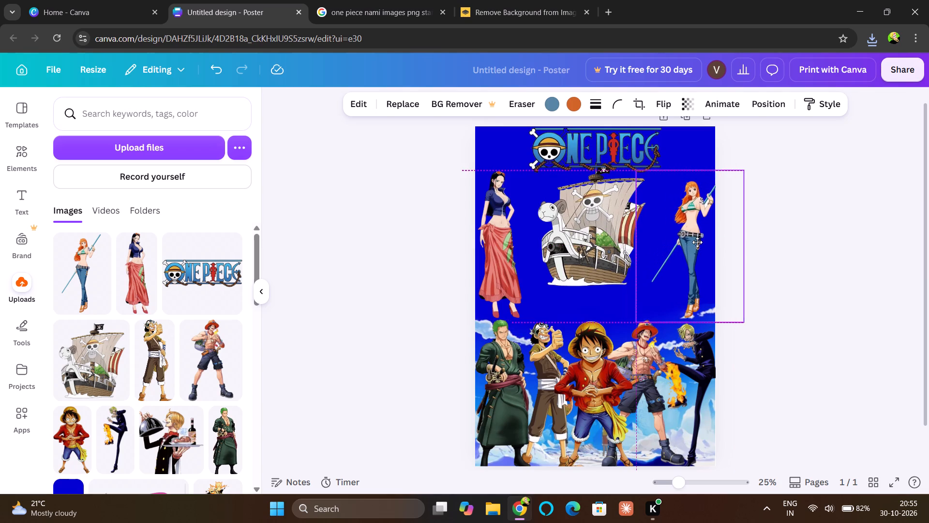
{"action": "left_click_drag", "start_coordinate": [697, 242], "coordinate": [696, 240]}
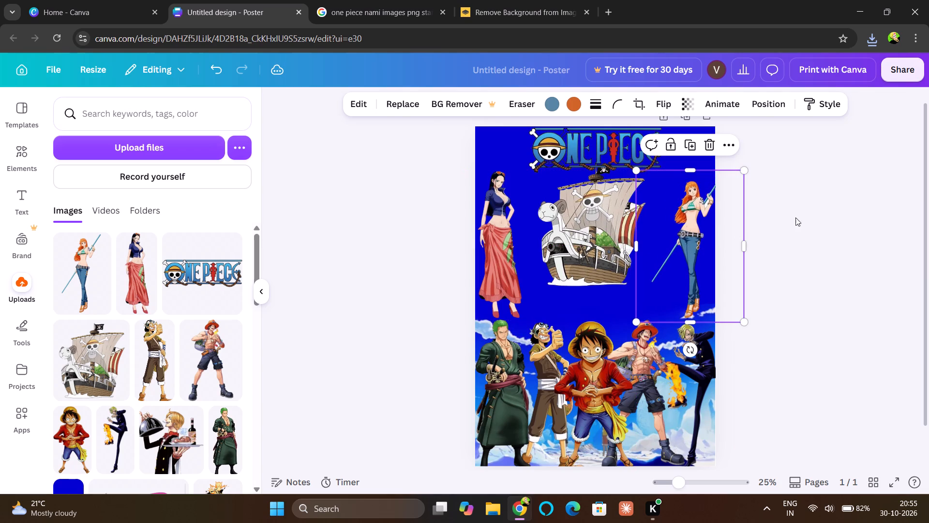
{"action": "left_click", "coordinate": [800, 217]}
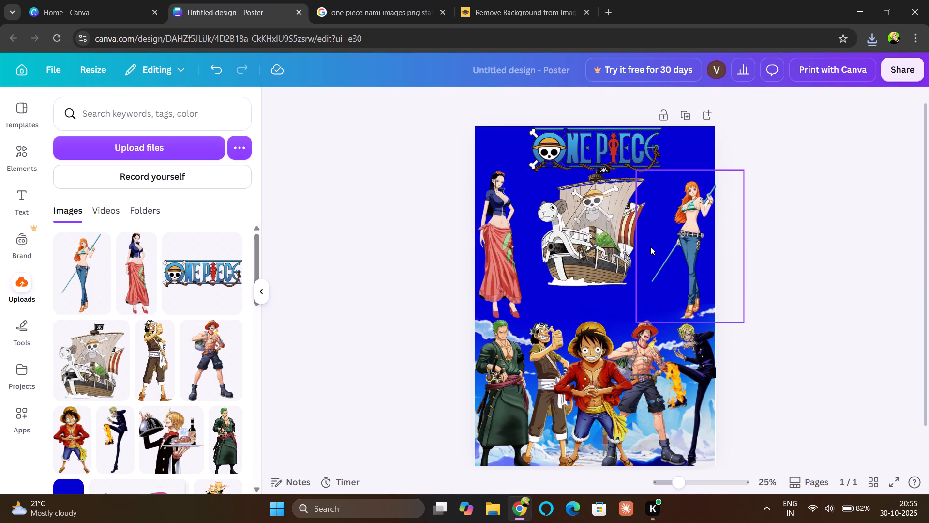
Search Google Images for "one piece brook png".
{"action": "left_click", "coordinate": [353, 8]}
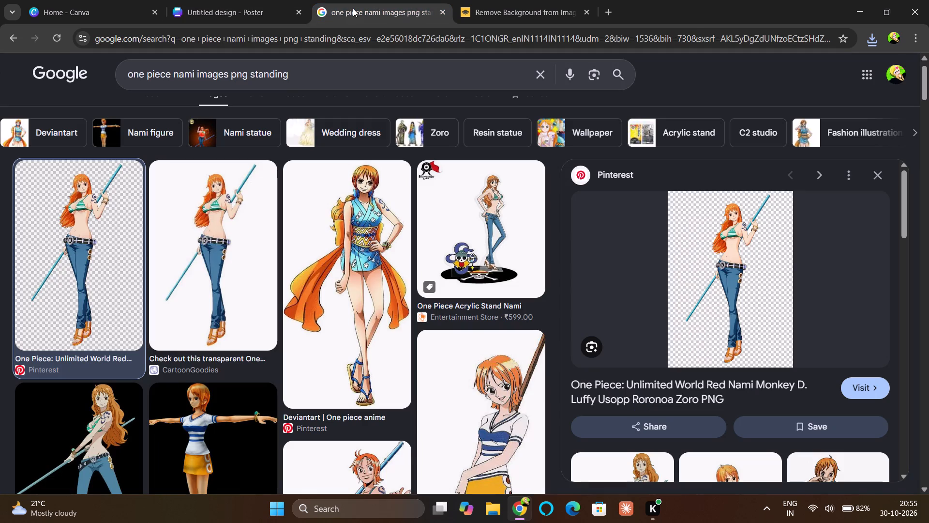
{"action": "left_click", "coordinate": [369, 72]}
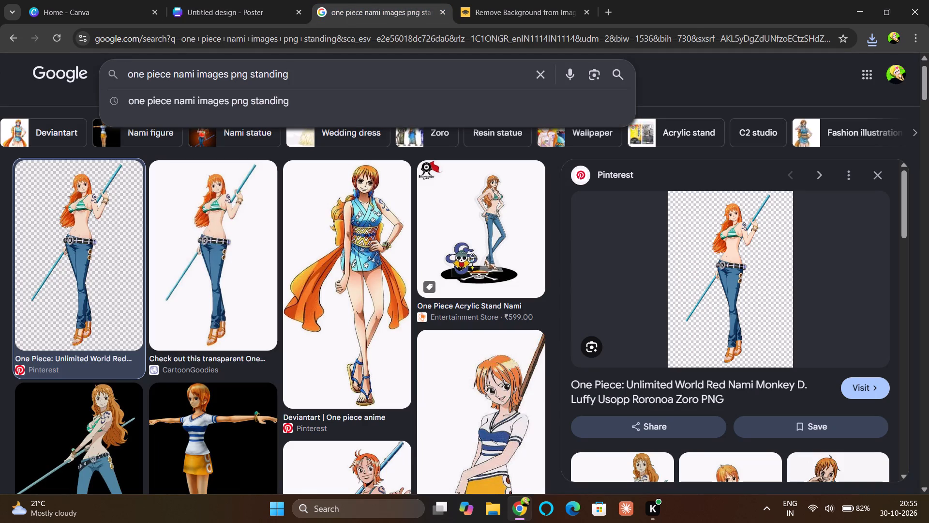
{"action": "key", "text": "BackSpace"}
{"action": "key", "text": "BackSpace"}
{"action": "key", "text": "BackSpace"}
{"action": "key", "text": "BackSpace"}
{"action": "key", "text": "BackSpace"}
{"action": "key", "text": "BackSpace"}
{"action": "key", "text": "BackSpace"}
{"action": "key", "text": "BackSpace"}
{"action": "key", "text": "BackSpace"}
{"action": "key", "text": "BackSpace"}
{"action": "key", "text": "BackSpace"}
{"action": "key", "text": "BackSpace"}
{"action": "key", "text": "BackSpace"}
{"action": "key", "text": "BackSpace"}
{"action": "key", "text": "BackSpace"}
{"action": "key", "text": "BackSpace"}
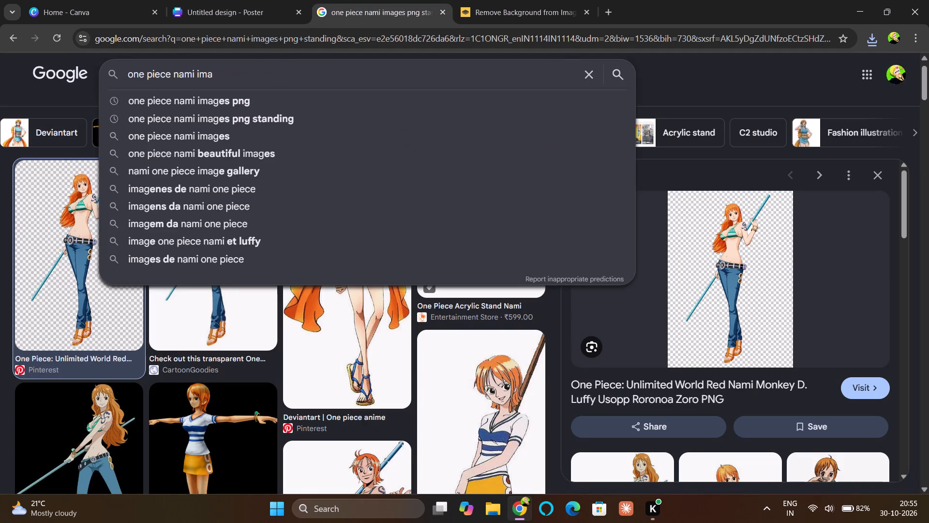
{"action": "key", "text": "BackSpace"}
{"action": "key", "text": "BackSpace"}
{"action": "key", "text": "BackSpace"}
{"action": "key", "text": "BackSpace"}
{"action": "key", "text": "BackSpace"}
{"action": "key", "text": "BackSpace"}
{"action": "key", "text": "BackSpace"}
{"action": "key", "text": "BackSpace"}
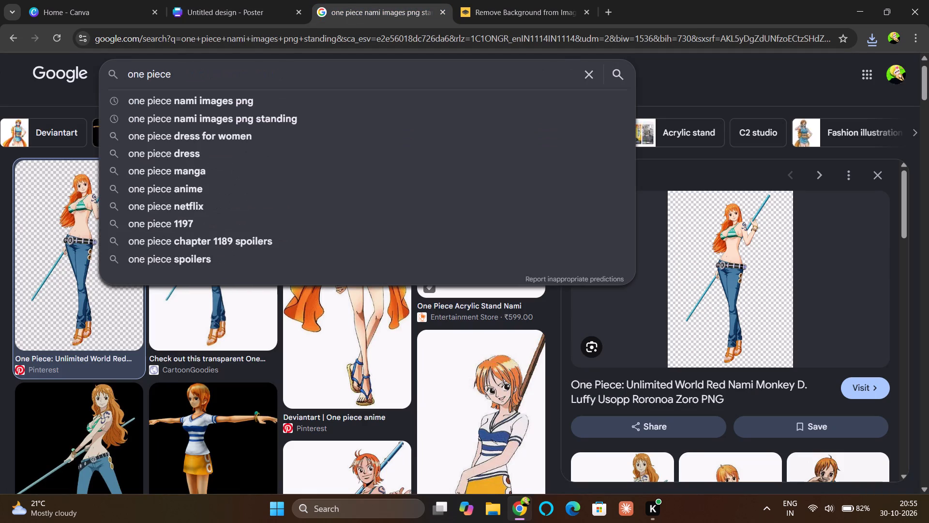
{"action": "type", "text": "brook"}
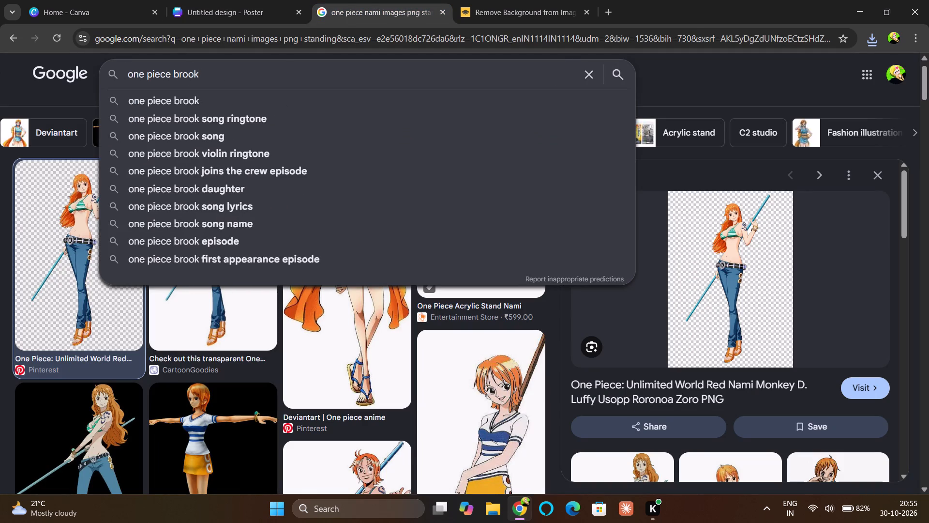
{"action": "key", "text": "space"}
{"action": "type", "text": "png"}
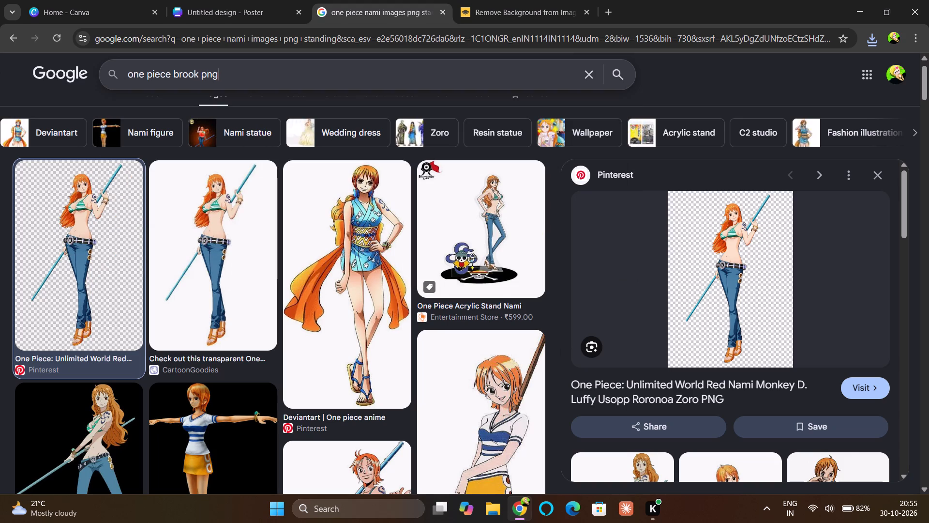
{"action": "key", "text": "Return"}
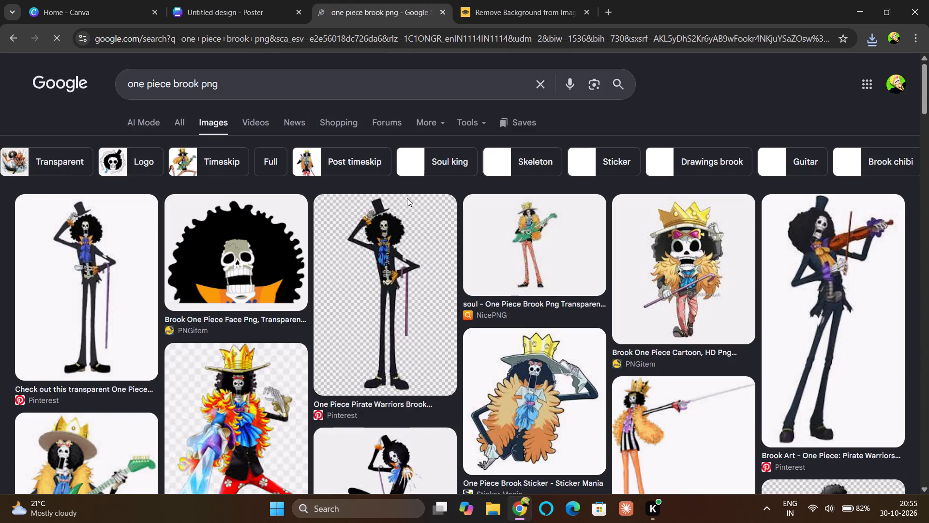
Browse the Brook results and save the full-body image of him playing the violin to Downloads.
{"action": "scroll", "coordinate": [405, 246], "scroll_direction": "down", "scroll_amount": 2}
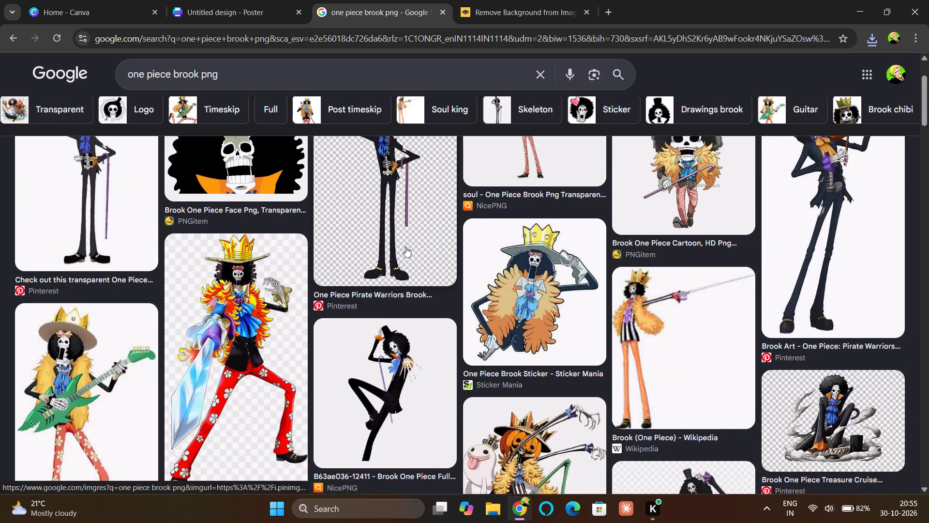
{"action": "scroll", "coordinate": [405, 246], "scroll_direction": "up", "scroll_amount": 1}
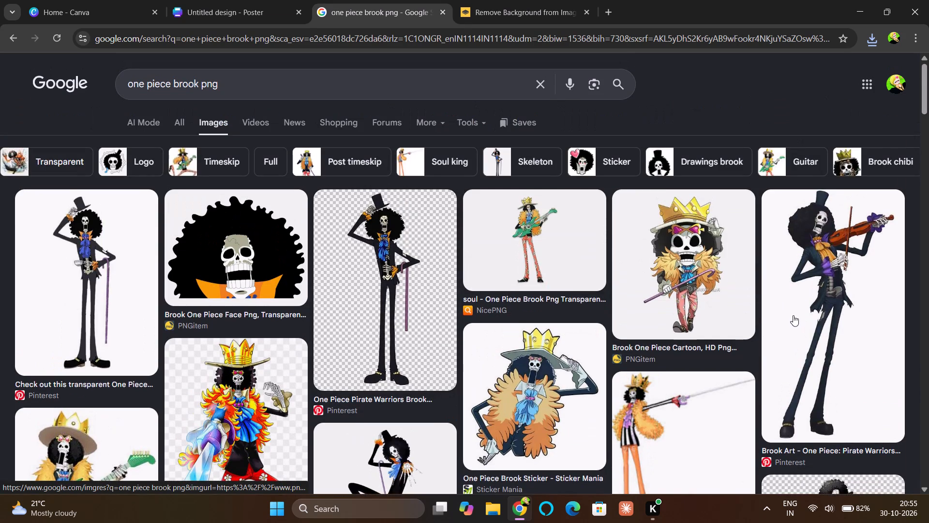
{"action": "right_click", "coordinate": [793, 315]}
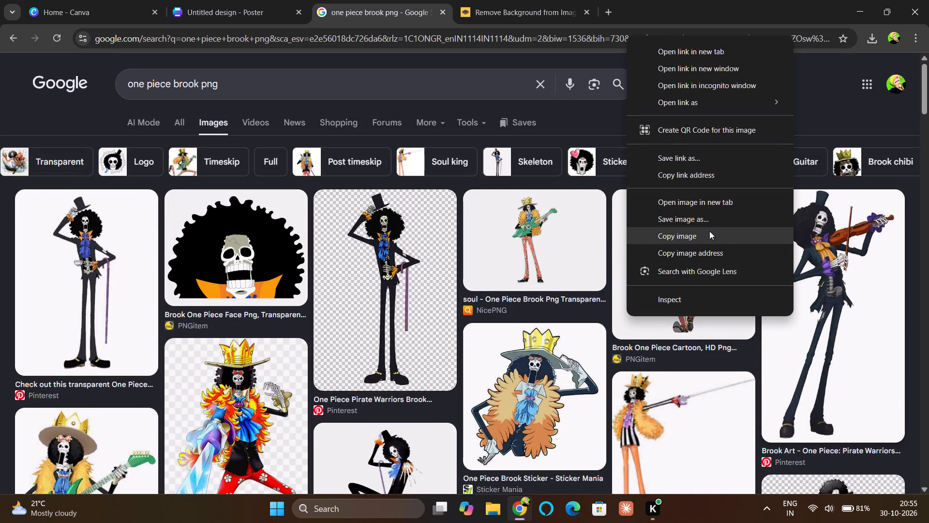
{"action": "left_click", "coordinate": [707, 221]}
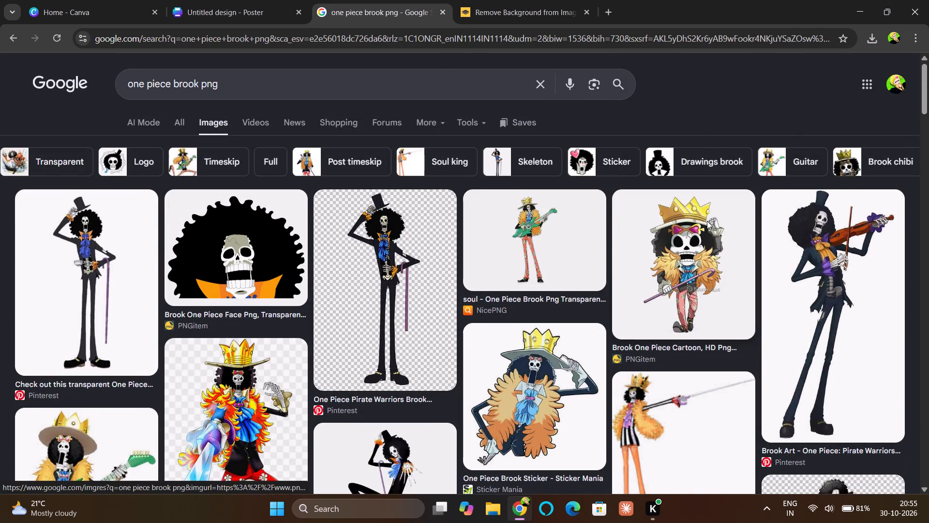
{"action": "key", "text": "Return"}
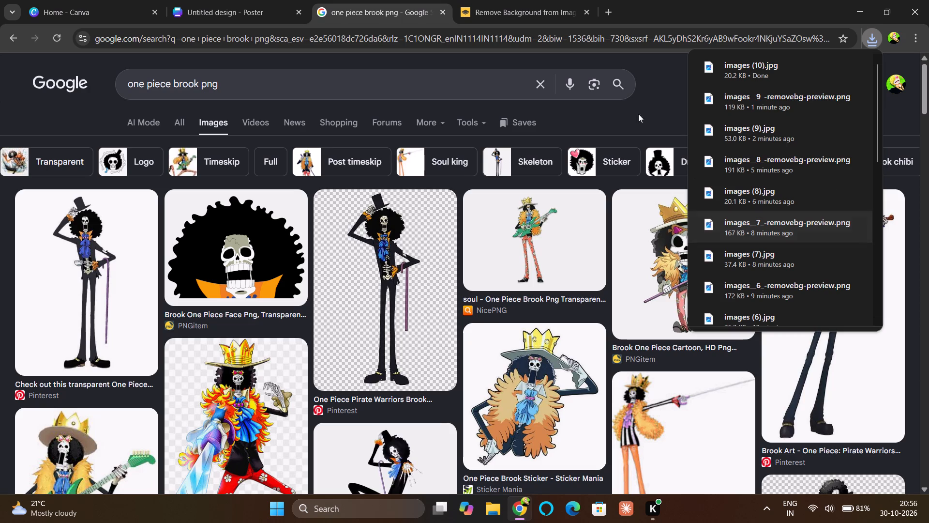
Remove the background from the saved Brook image, "images (10)", in remove.bg and download the free preview-size cutout.
{"action": "left_click", "coordinate": [517, 1]}
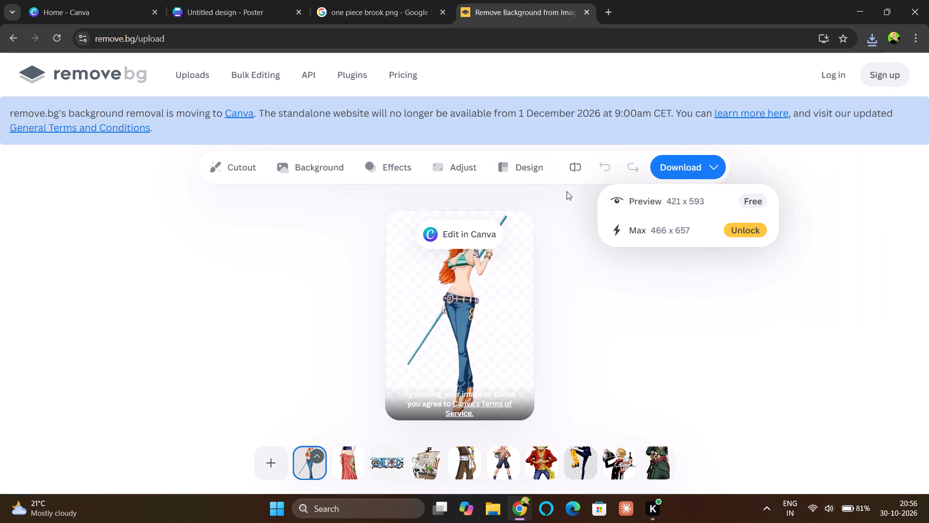
{"action": "left_click", "coordinate": [274, 453]}
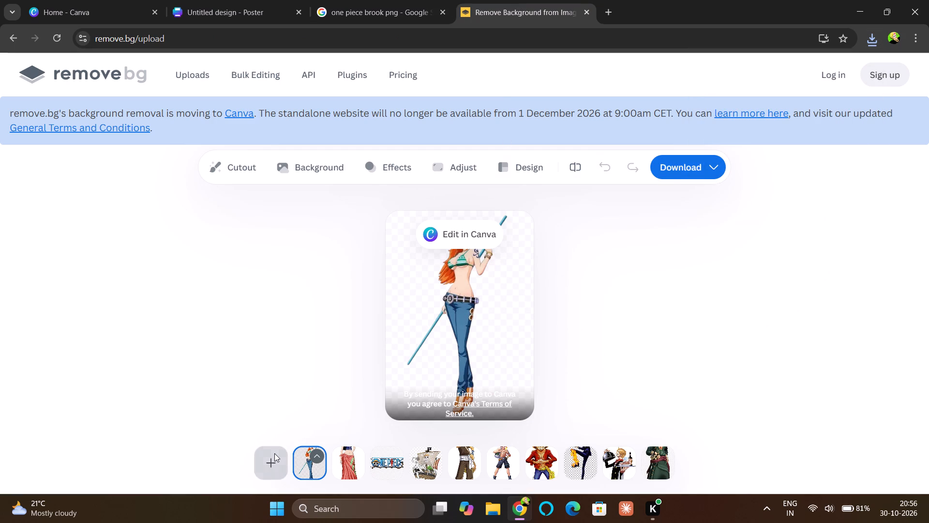
{"action": "left_click", "coordinate": [205, 112]}
{"action": "key", "text": "Return"}
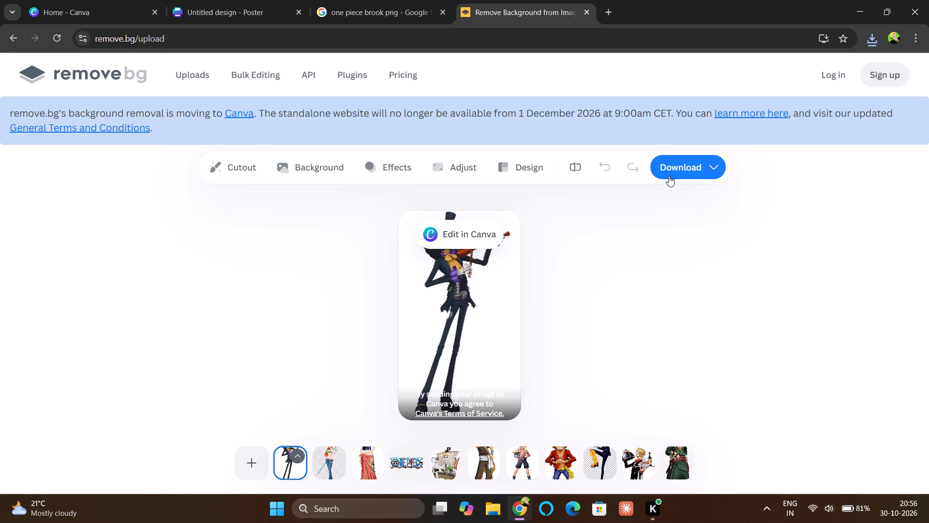
{"action": "left_click", "coordinate": [669, 176]}
{"action": "left_click", "coordinate": [668, 200]}
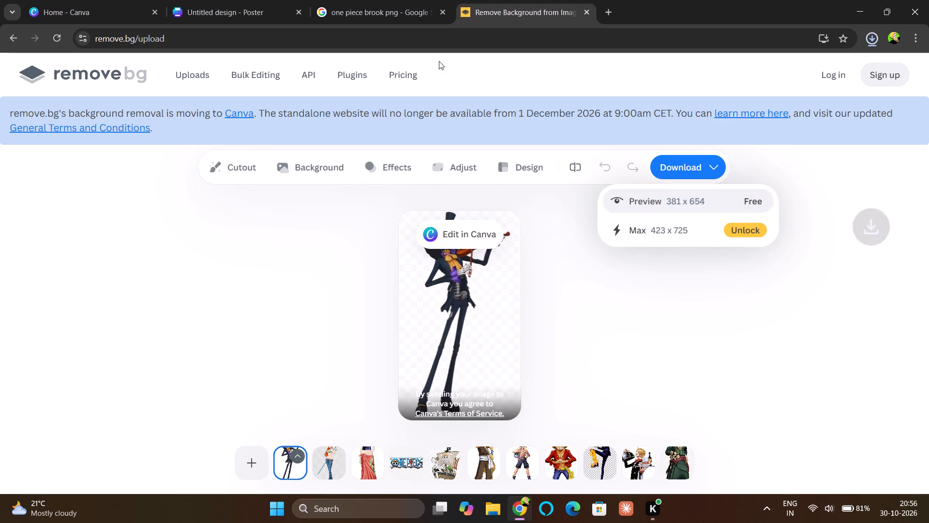
Return to the Canva poster design and open the file chooser for uploading the Brook cutout from Downloads.
{"action": "left_click", "coordinate": [231, 7]}
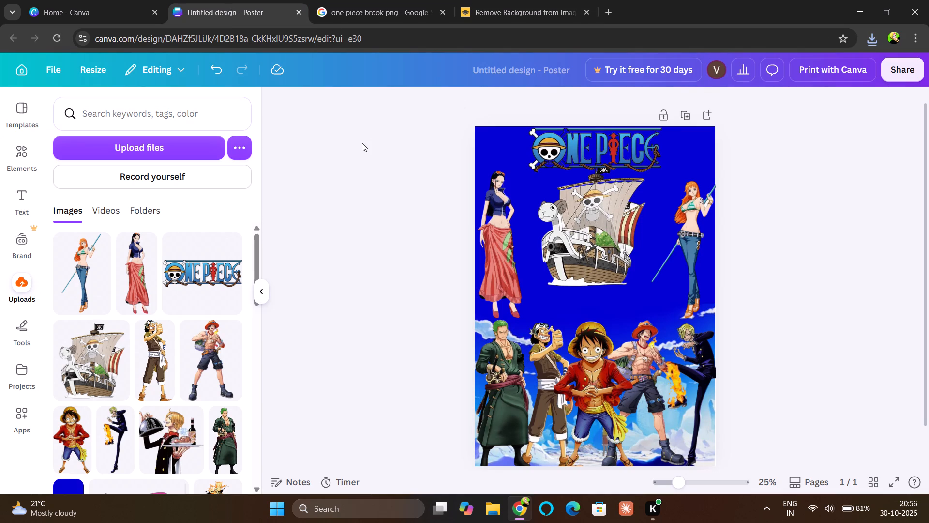
{"action": "left_click", "coordinate": [169, 152]}
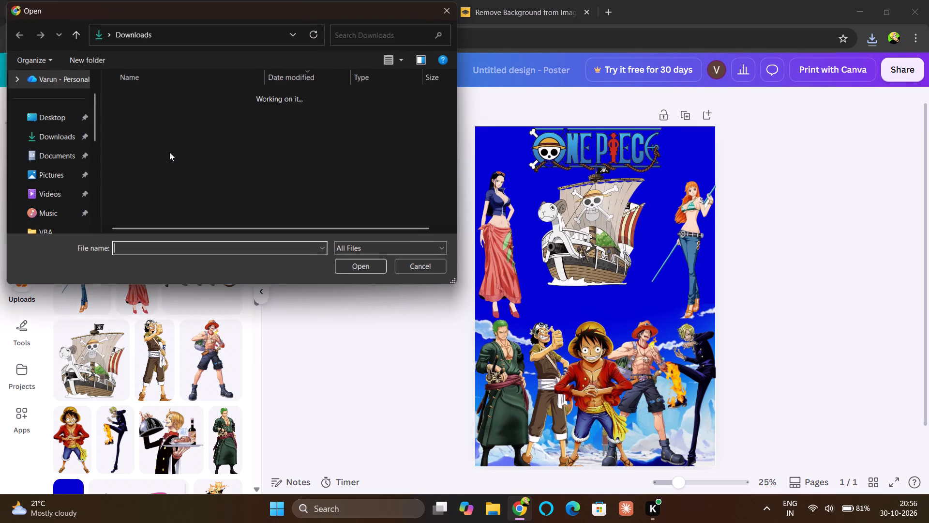
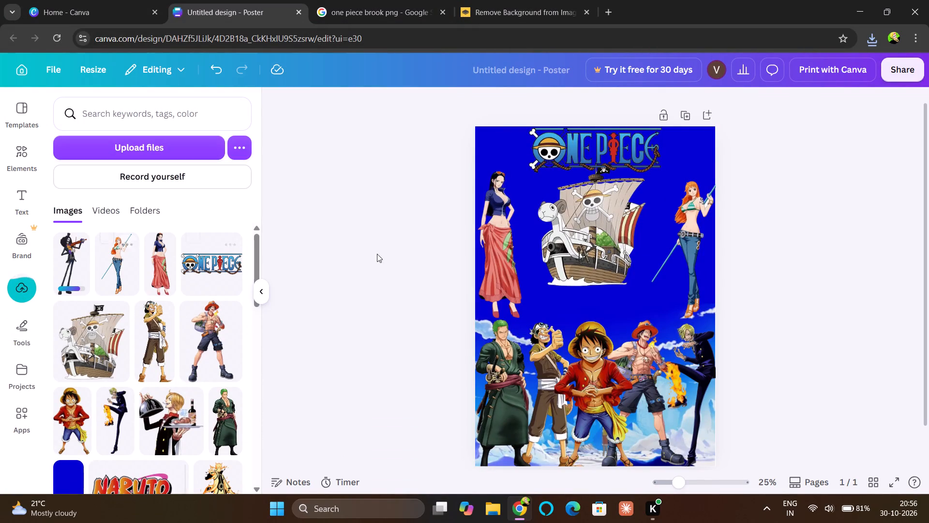
Nudge the pirate ship slightly to the right so it sits near the poster's vertical centre line.
{"action": "left_click_drag", "start_coordinate": [589, 252], "coordinate": [596, 252]}
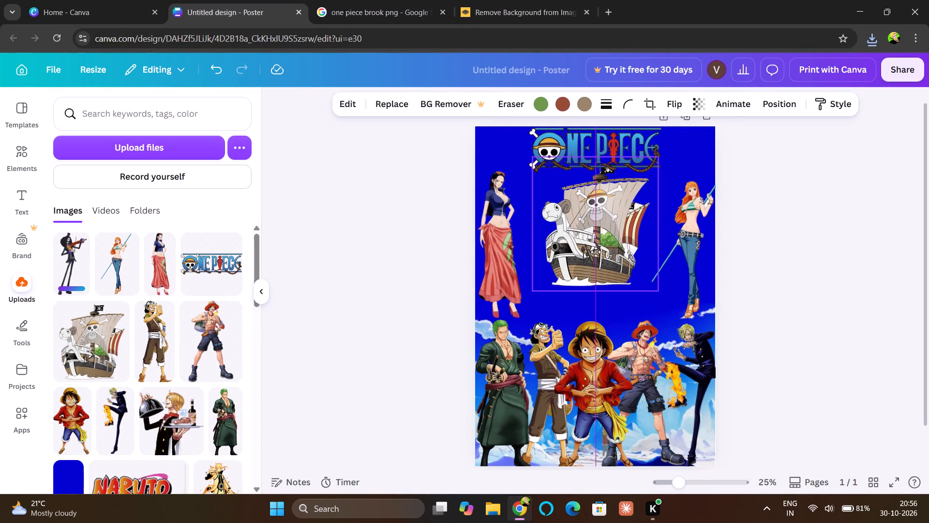
{"action": "left_click_drag", "start_coordinate": [596, 252], "coordinate": [595, 252]}
{"action": "left_click", "coordinate": [783, 291]}
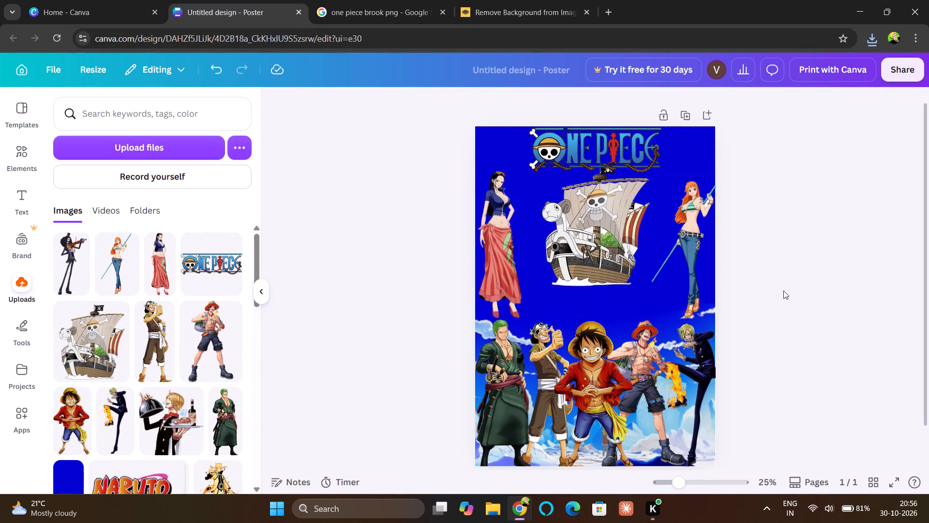
Add the uploaded Brook cutout to the poster and scale it down to about 15 wide by 25 high.
{"action": "left_click", "coordinate": [78, 271]}
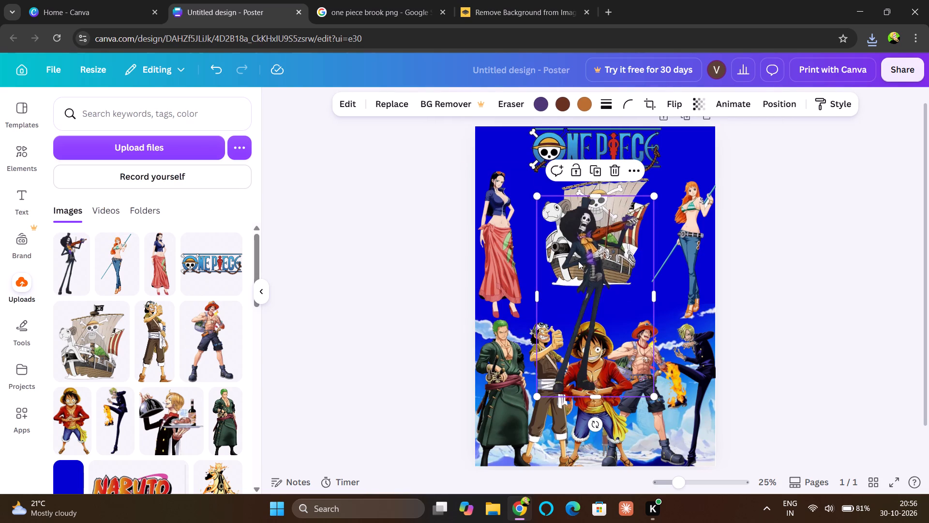
{"action": "left_click_drag", "start_coordinate": [594, 261], "coordinate": [574, 183]}
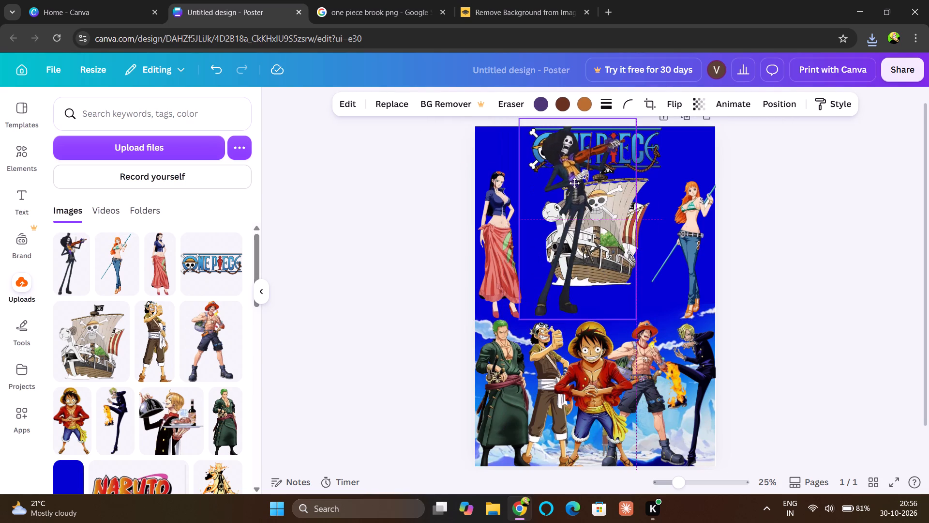
{"action": "left_click_drag", "start_coordinate": [574, 183], "coordinate": [571, 185]}
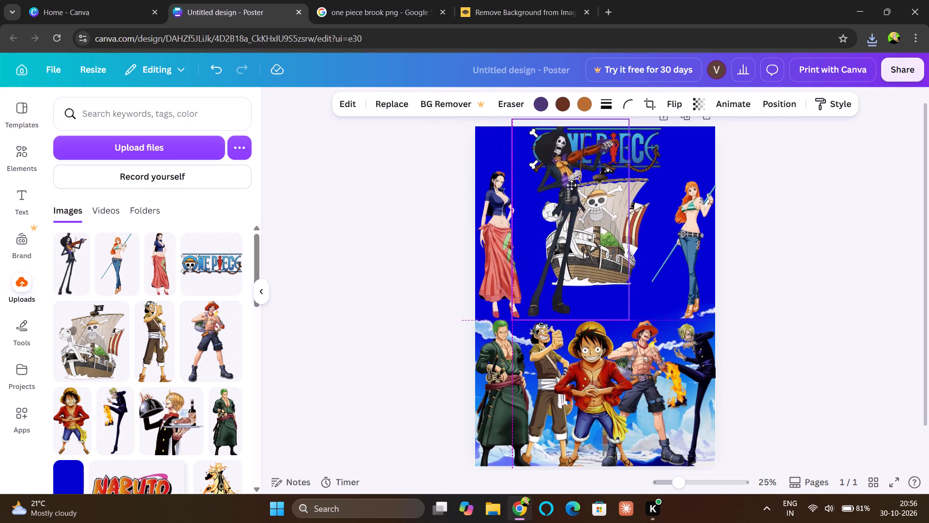
{"action": "left_click_drag", "start_coordinate": [571, 185], "coordinate": [570, 183]}
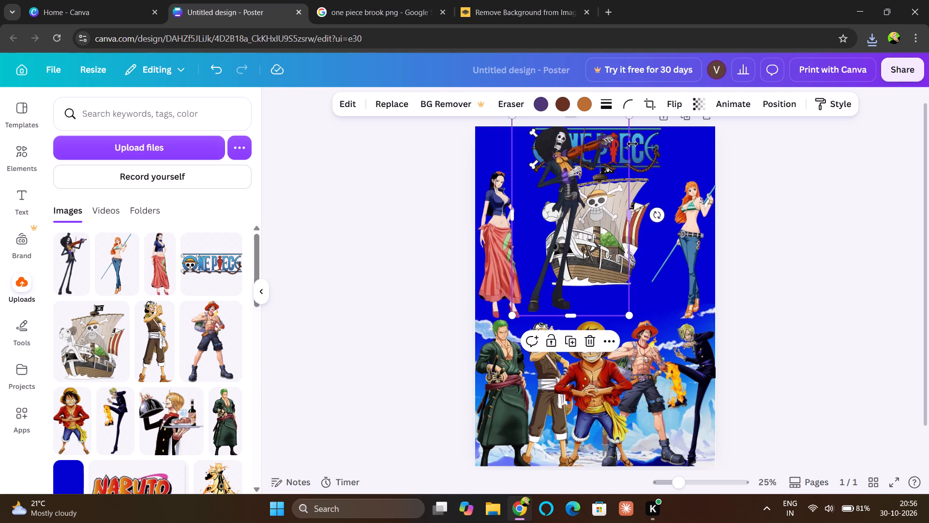
{"action": "left_click_drag", "start_coordinate": [631, 119], "coordinate": [629, 128]}
{"action": "left_click_drag", "start_coordinate": [629, 128], "coordinate": [613, 188]}
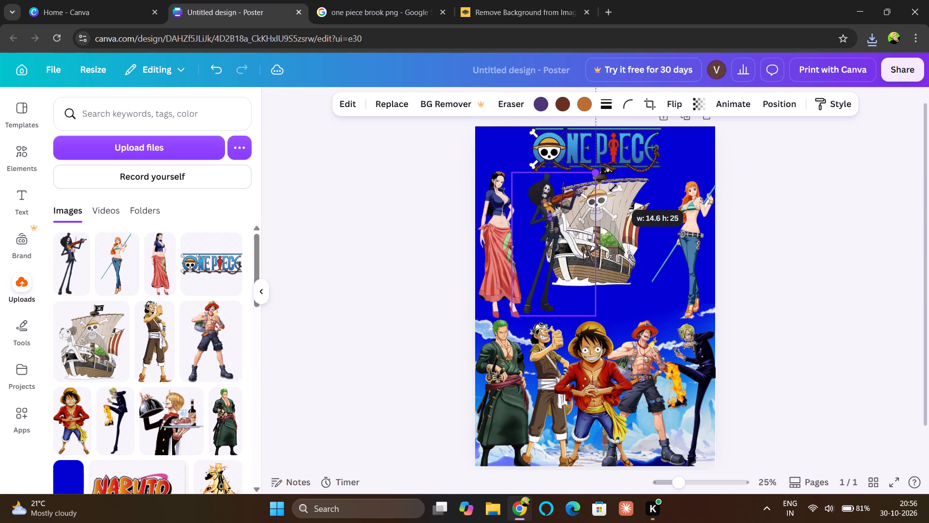
{"action": "left_click_drag", "start_coordinate": [613, 188], "coordinate": [616, 183]}
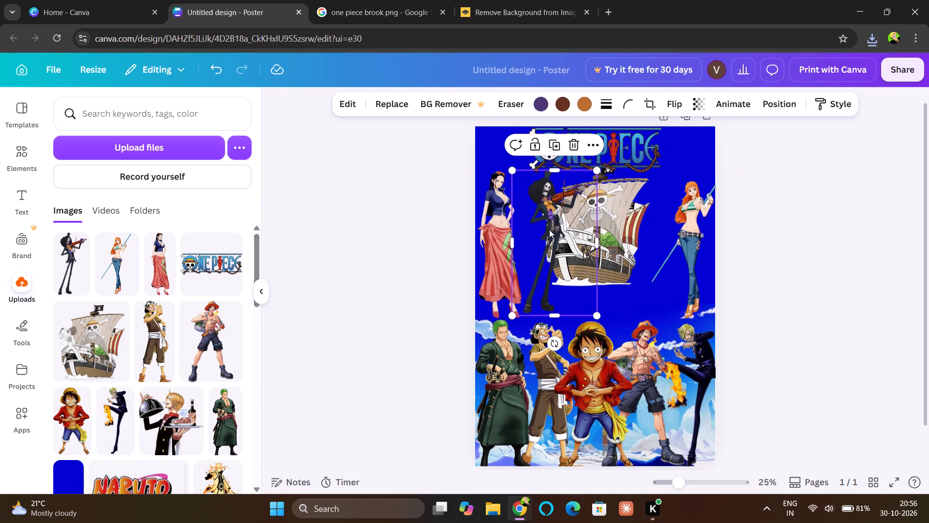
Move the Brook cutout close beside Robin, overlapping her and the front of the pirate ship.
{"action": "left_click_drag", "start_coordinate": [549, 230], "coordinate": [531, 231]}
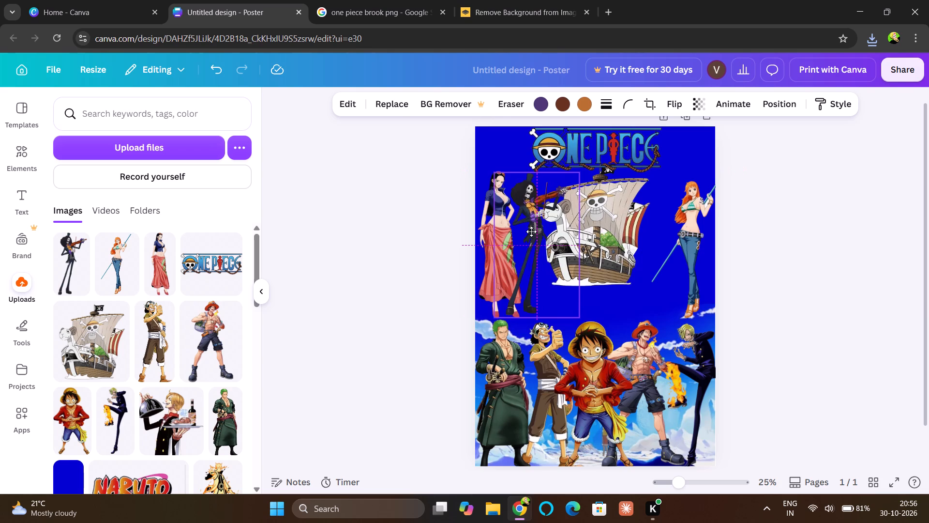
{"action": "left_click_drag", "start_coordinate": [531, 231], "coordinate": [532, 233]}
{"action": "left_click_drag", "start_coordinate": [532, 233], "coordinate": [535, 231]}
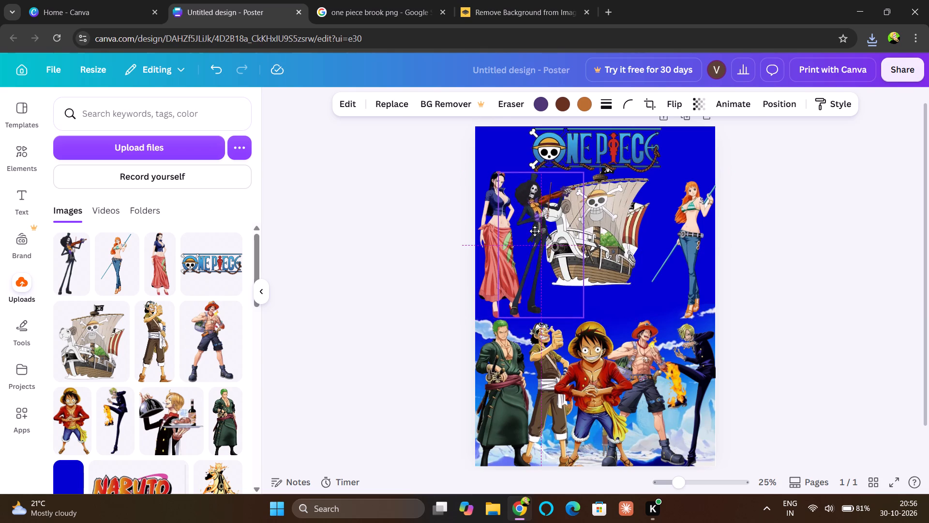
{"action": "left_click_drag", "start_coordinate": [535, 231], "coordinate": [533, 230]}
Send the Brook cutout to the back and bring it forward one level, placing it behind Robin and the ship.
{"action": "left_click", "coordinate": [570, 146]}
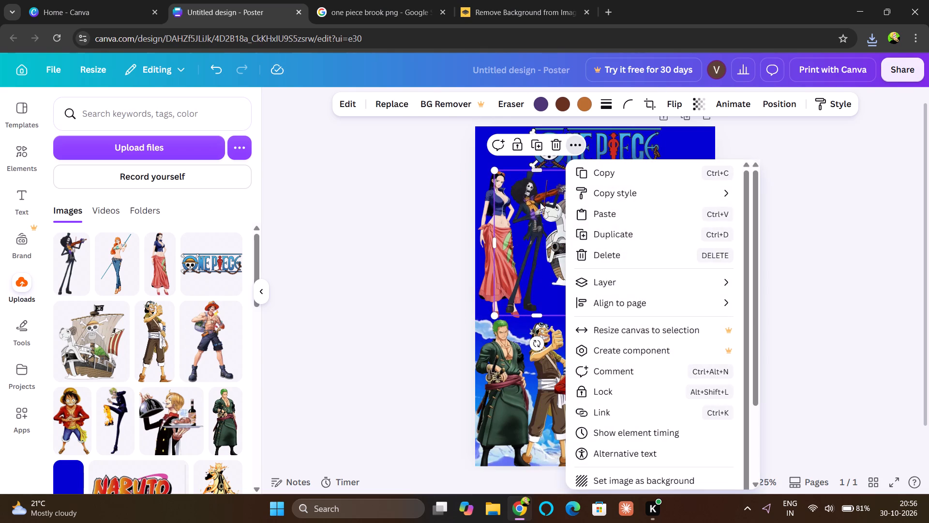
{"action": "left_click", "coordinate": [614, 278]}
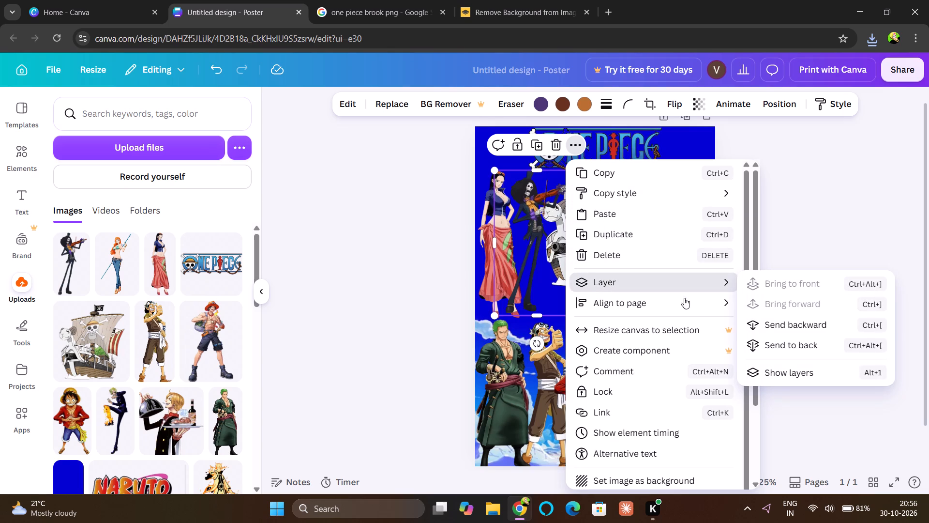
{"action": "left_click", "coordinate": [784, 345]}
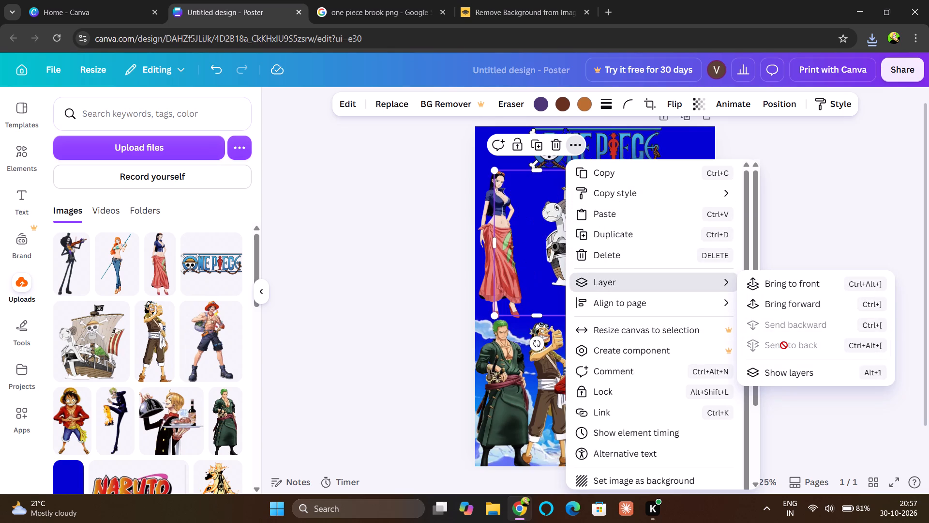
{"action": "left_click", "coordinate": [782, 299]}
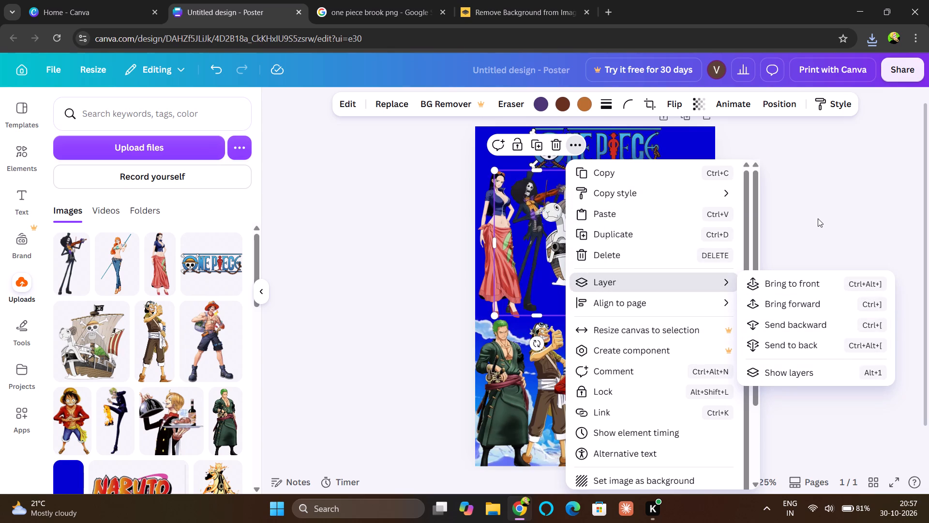
{"action": "left_click", "coordinate": [818, 218]}
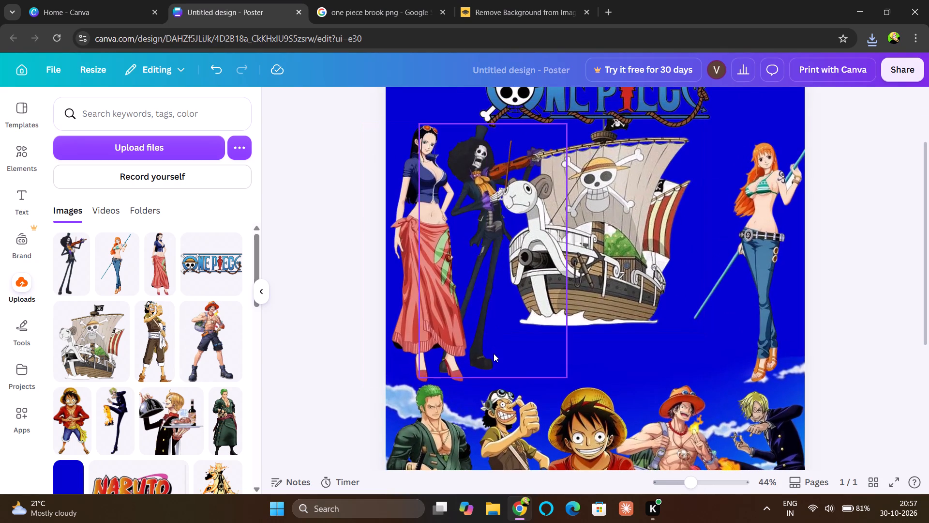
Nudge the Brook cutout slightly right so it stands between Robin and the pirate ship.
{"action": "left_click_drag", "start_coordinate": [494, 354], "coordinate": [500, 351]}
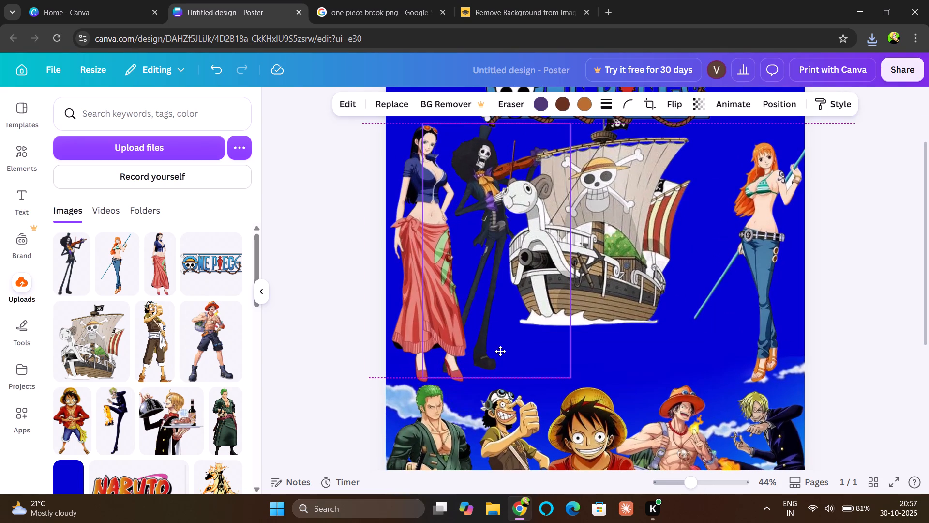
{"action": "left_click_drag", "start_coordinate": [500, 351], "coordinate": [498, 352]}
{"action": "left_click", "coordinate": [882, 232]}
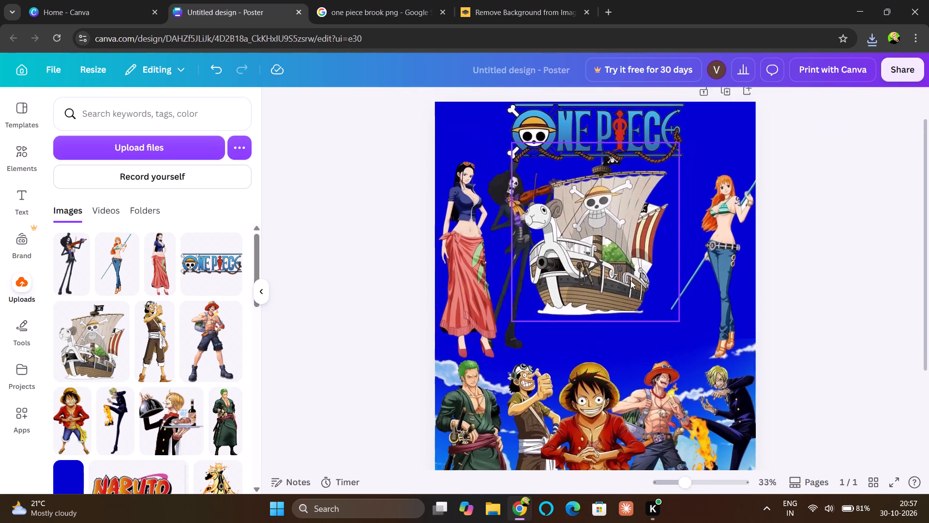
Switch to Google Images and search for "one piece franky png".
{"action": "left_click", "coordinate": [389, 13]}
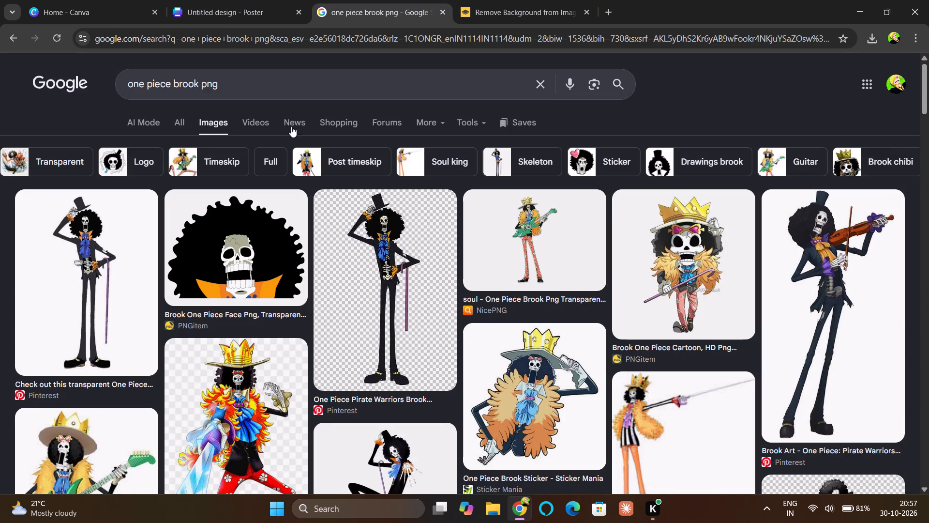
{"action": "left_click", "coordinate": [197, 87]}
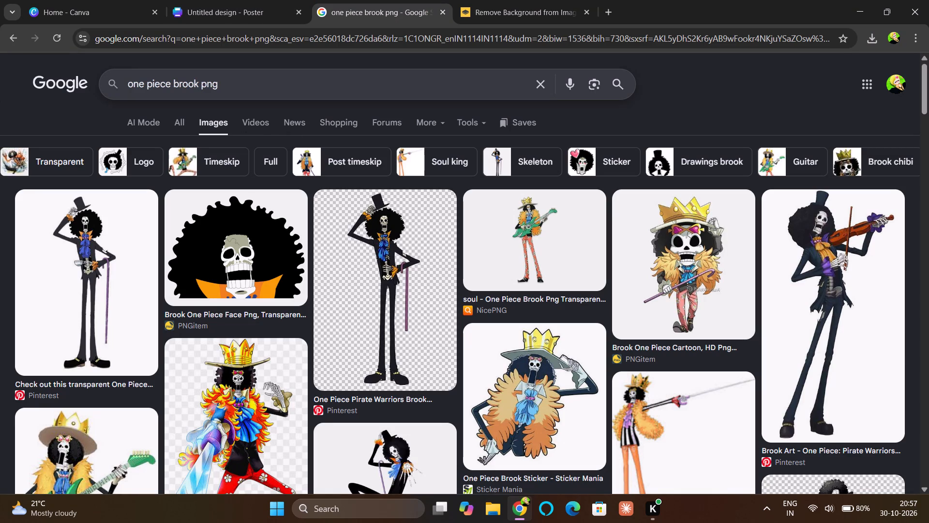
{"action": "key", "text": "BackSpace"}
{"action": "key", "text": "BackSpace"}
{"action": "key", "text": "BackSpace"}
{"action": "key", "text": "BackSpace"}
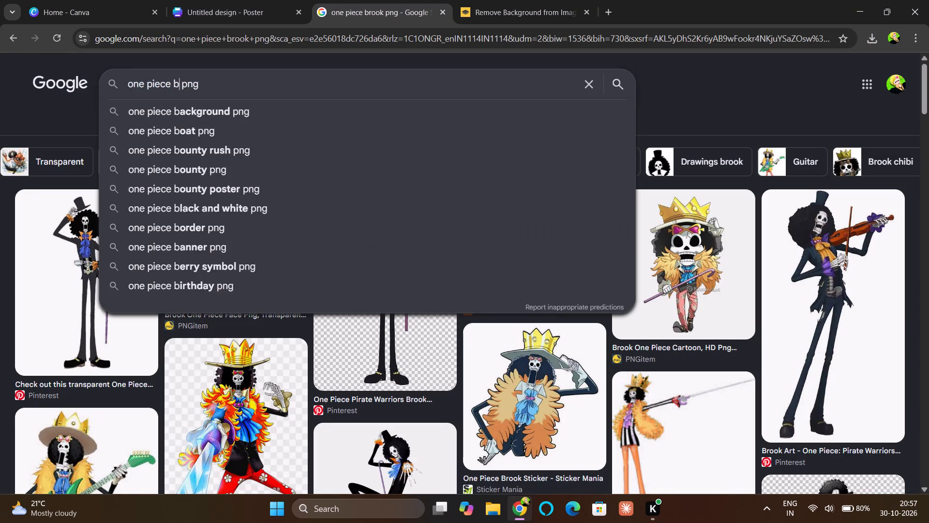
{"action": "key", "text": "BackSpace"}
{"action": "type", "text": "fr"}
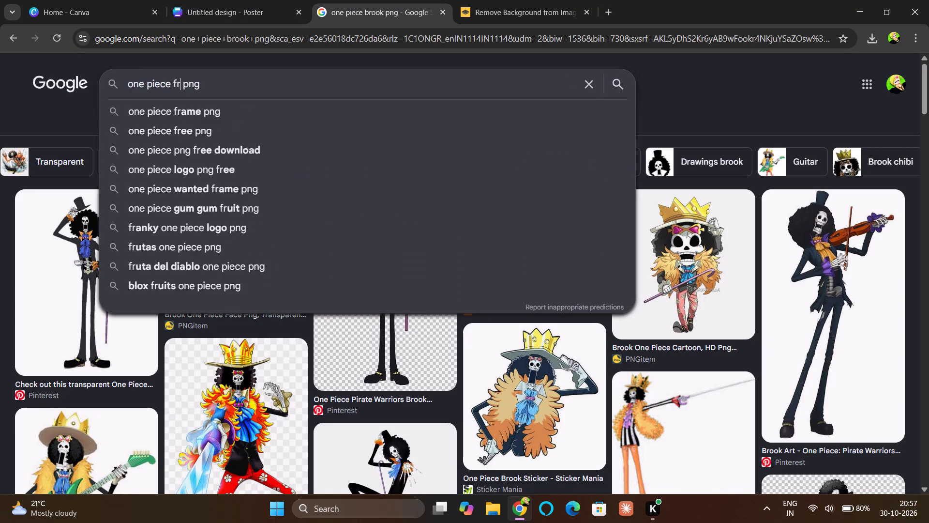
{"action": "type", "text": "ank"}
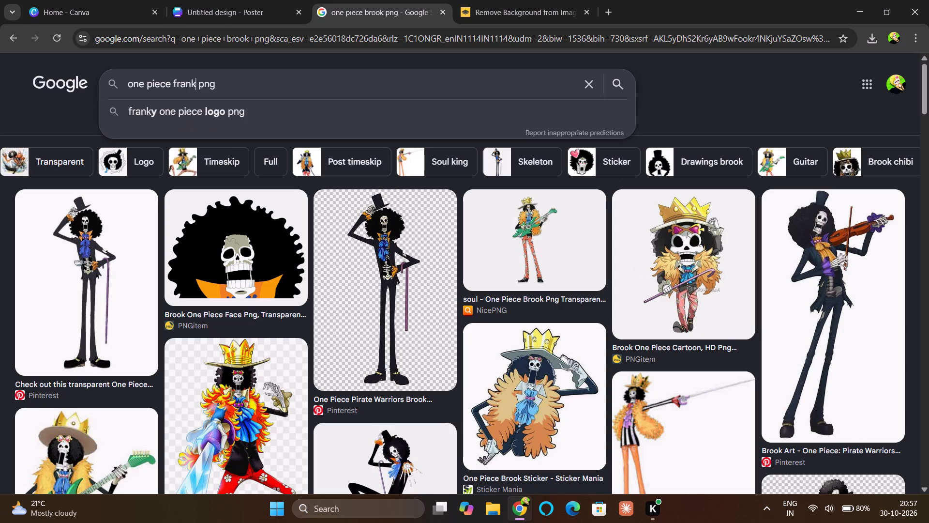
{"action": "key", "text": "y"}
{"action": "key", "text": "Return"}
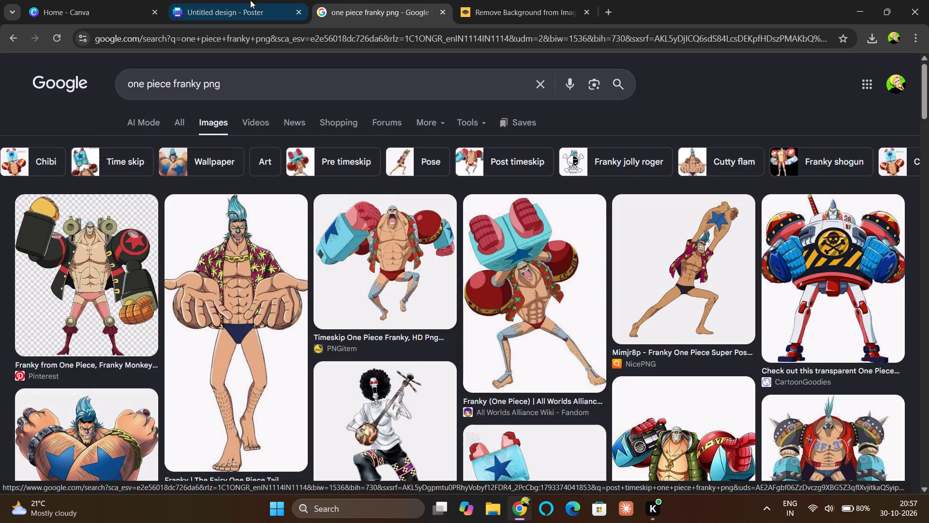
Browse the Franky results and save the PNGitem "One Piece World Seeker Franky" image with raised arms to Downloads.
{"action": "left_click", "coordinate": [237, 3]}
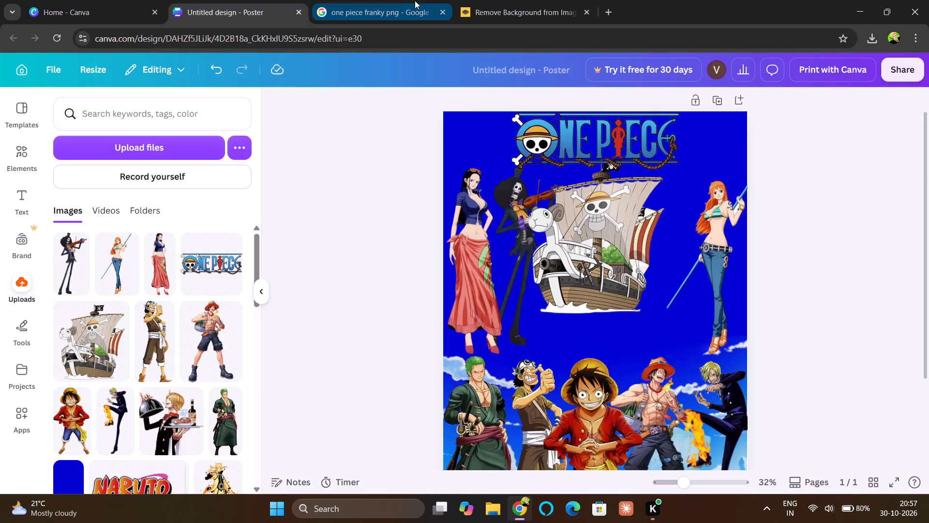
{"action": "left_click", "coordinate": [409, 6]}
{"action": "scroll", "coordinate": [454, 224], "scroll_direction": "down", "scroll_amount": 2}
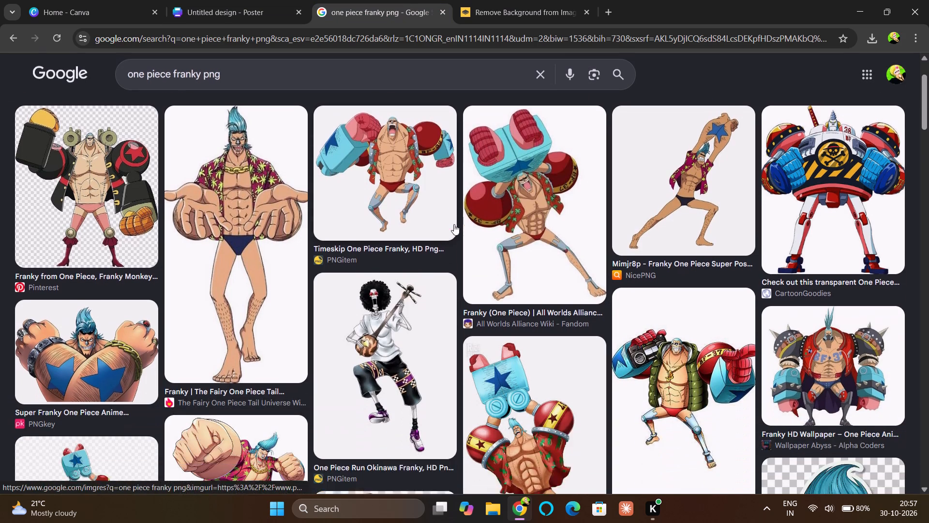
{"action": "scroll", "coordinate": [454, 224], "scroll_direction": "down", "scroll_amount": 3}
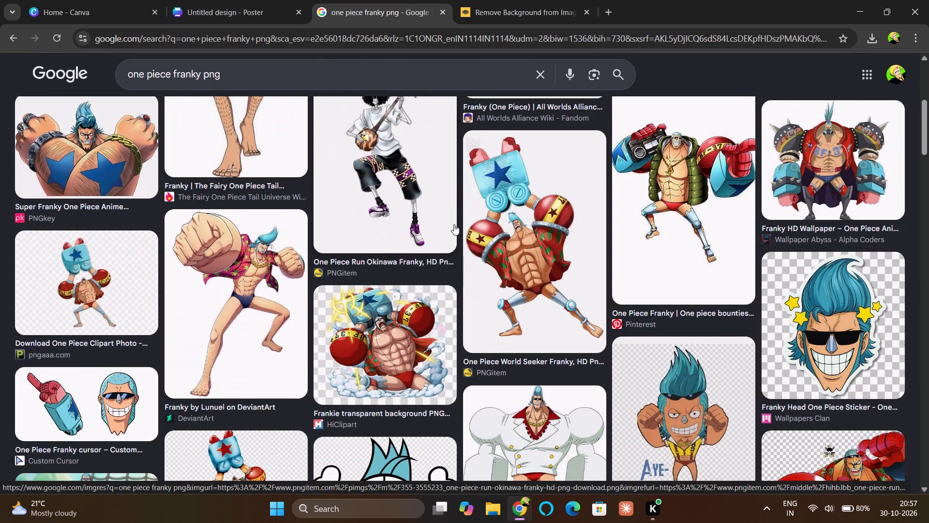
{"action": "right_click", "coordinate": [552, 258]}
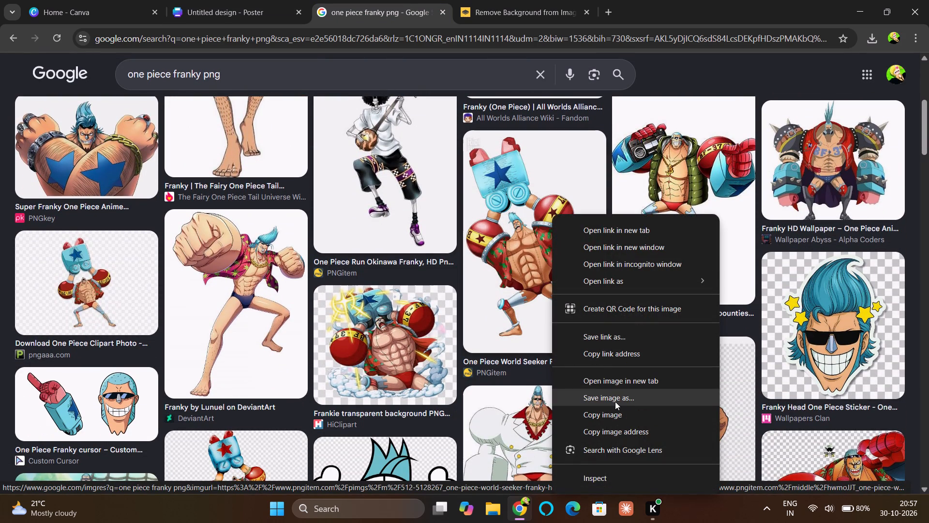
{"action": "left_click", "coordinate": [615, 401]}
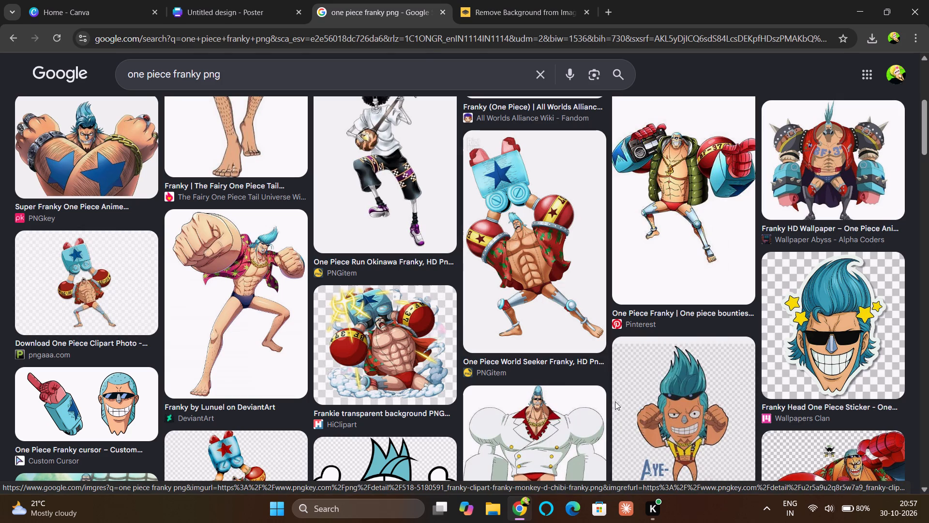
{"action": "key", "text": "Return"}
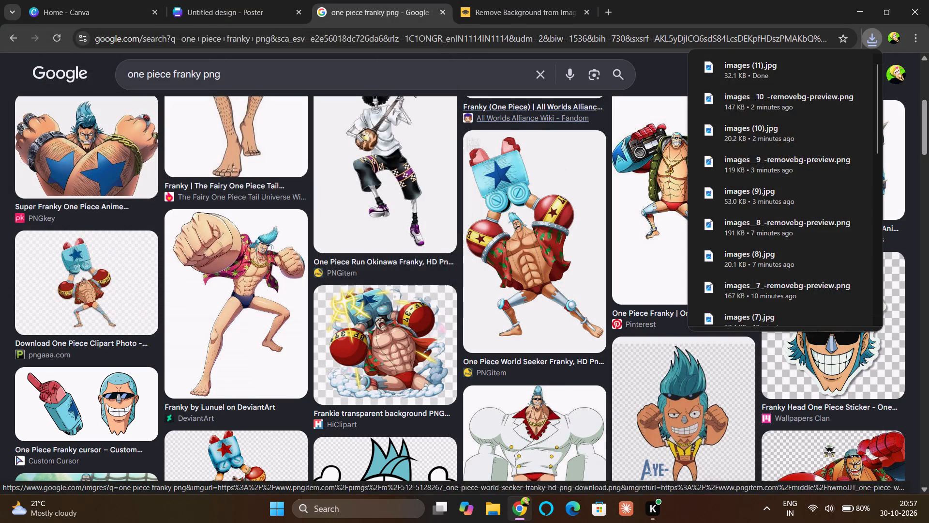
Remove the background from the saved Franky image, "images (11)", in remove.bg and download the free preview-size cutout.
{"action": "left_click", "coordinate": [525, 21]}
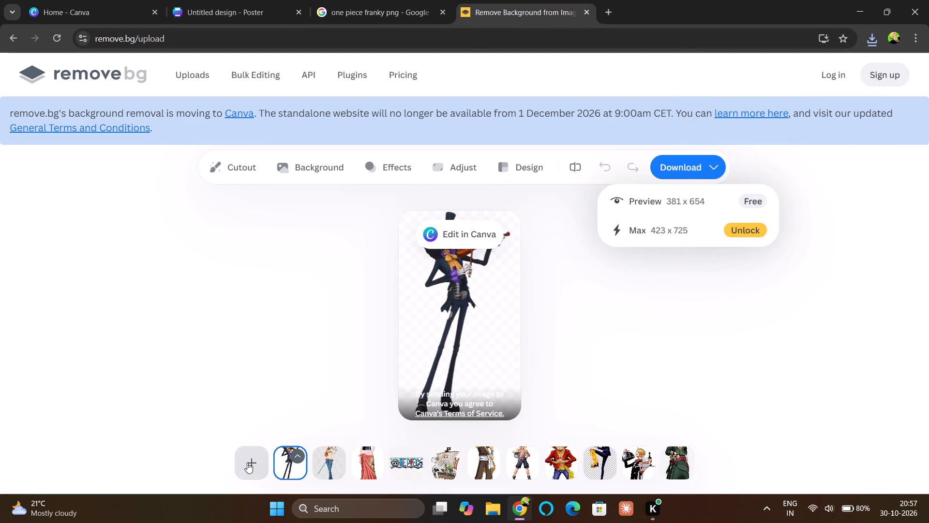
{"action": "left_click", "coordinate": [247, 462]}
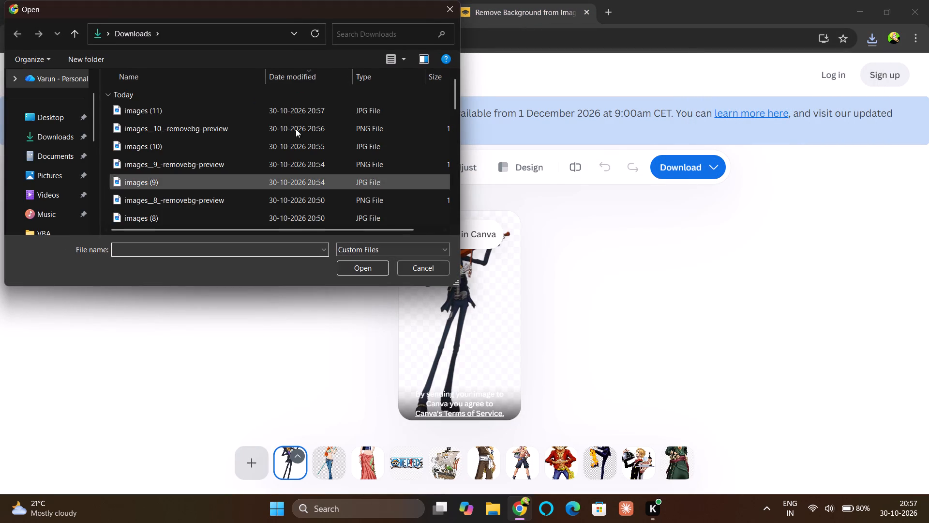
{"action": "left_click", "coordinate": [202, 105]}
{"action": "key", "text": "Return"}
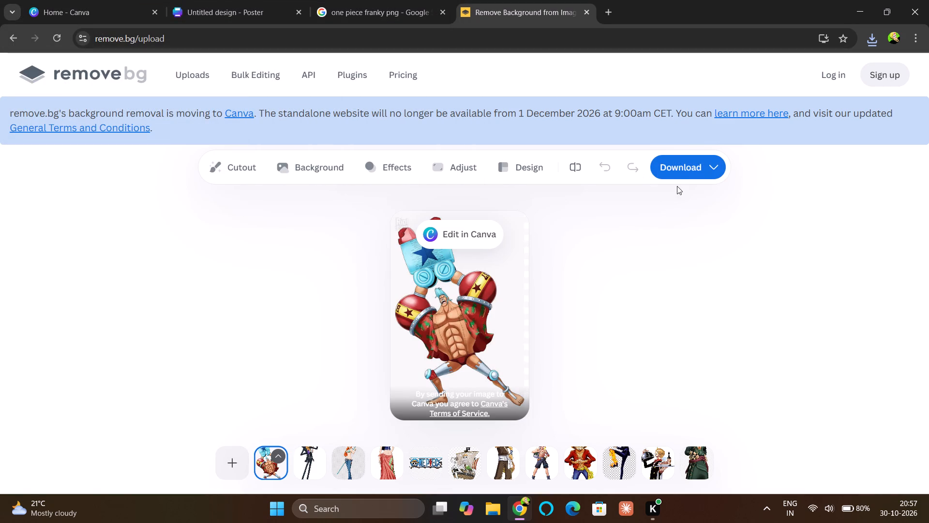
{"action": "left_click", "coordinate": [681, 173]}
{"action": "left_click", "coordinate": [652, 202]}
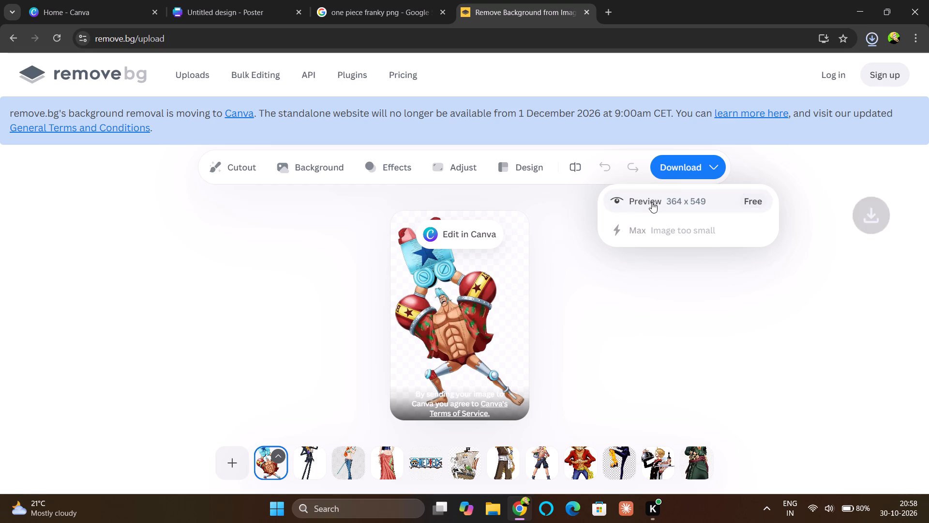
Switch to the Canva poster, upload the Franky cutout "images__11_-removebg-preview" and add it to the page.
{"action": "left_click", "coordinate": [190, 6]}
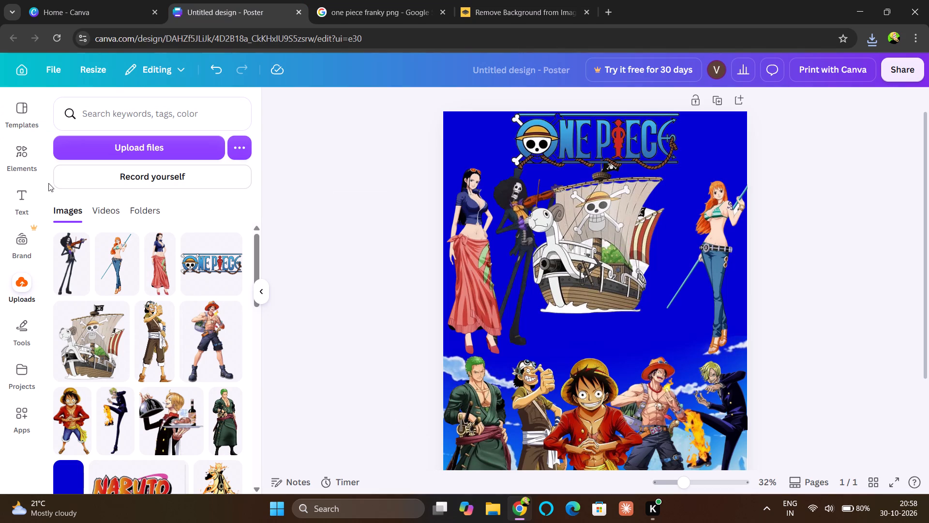
{"action": "left_click", "coordinate": [101, 147]}
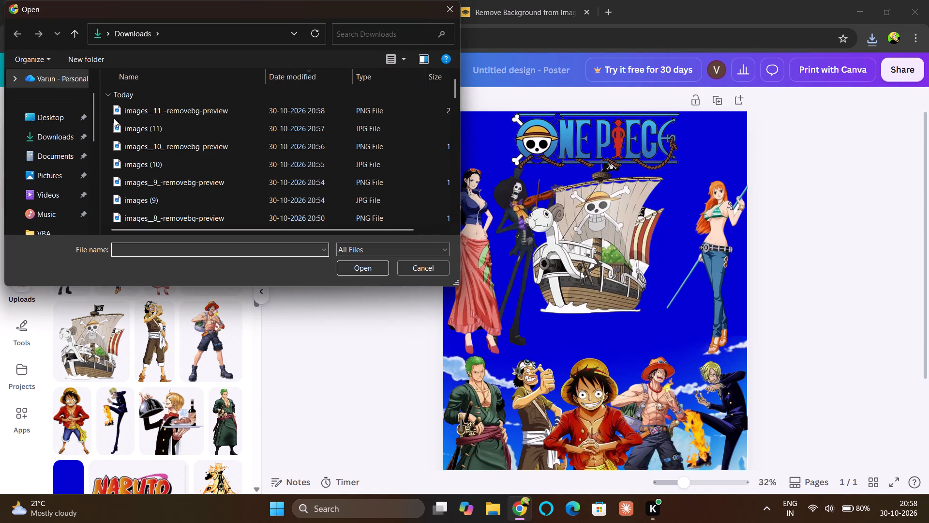
{"action": "left_click", "coordinate": [124, 113]}
{"action": "key", "text": "Return"}
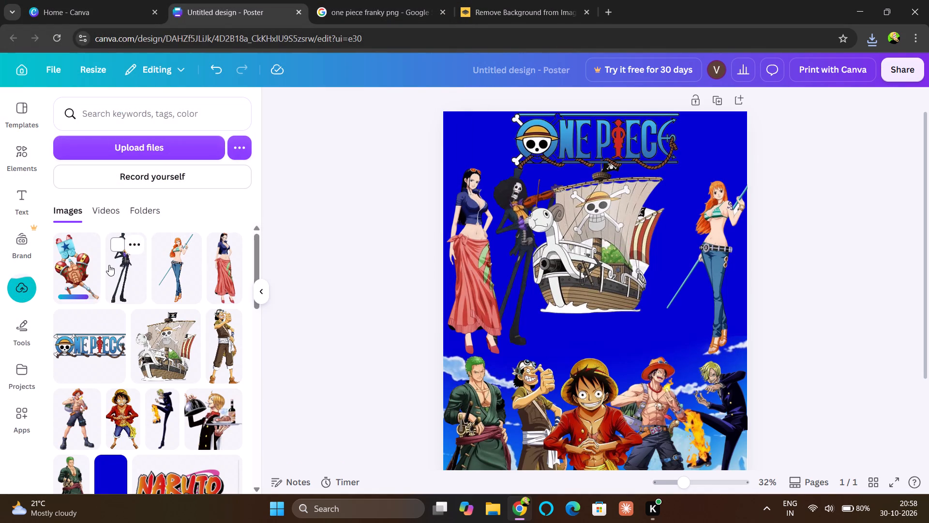
{"action": "left_click", "coordinate": [74, 263]}
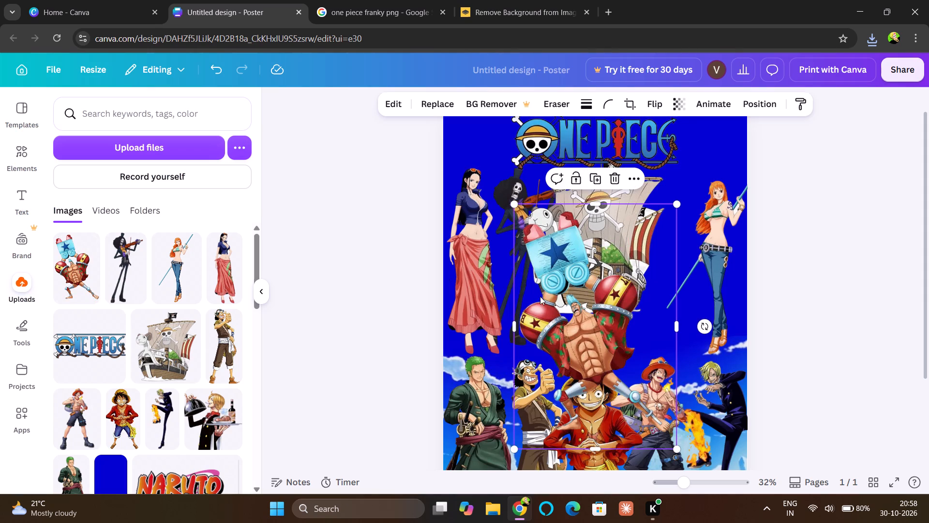
Scale the Franky cutout down to about 16.9 by 25.4 and place it at the poster's right edge, over Nami beside the ship.
{"action": "left_click_drag", "start_coordinate": [584, 321], "coordinate": [647, 214]}
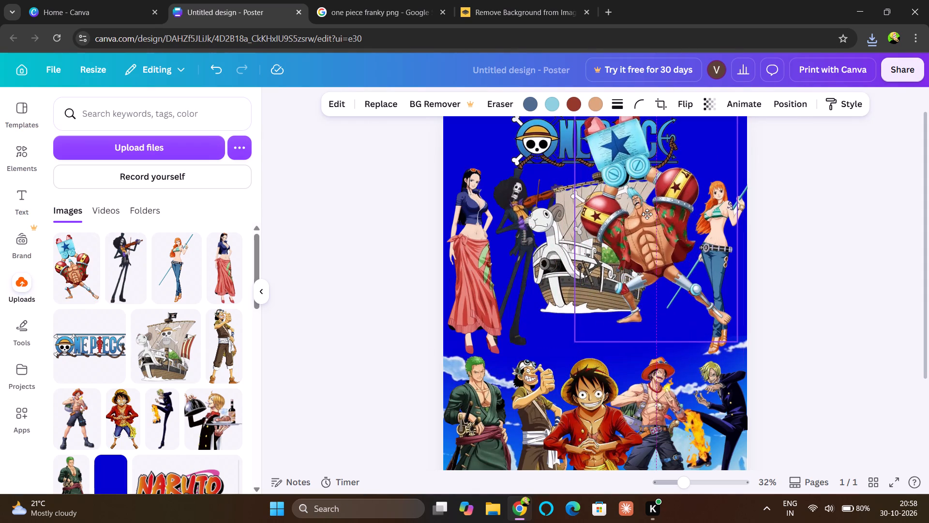
{"action": "left_click_drag", "start_coordinate": [647, 214], "coordinate": [650, 221]}
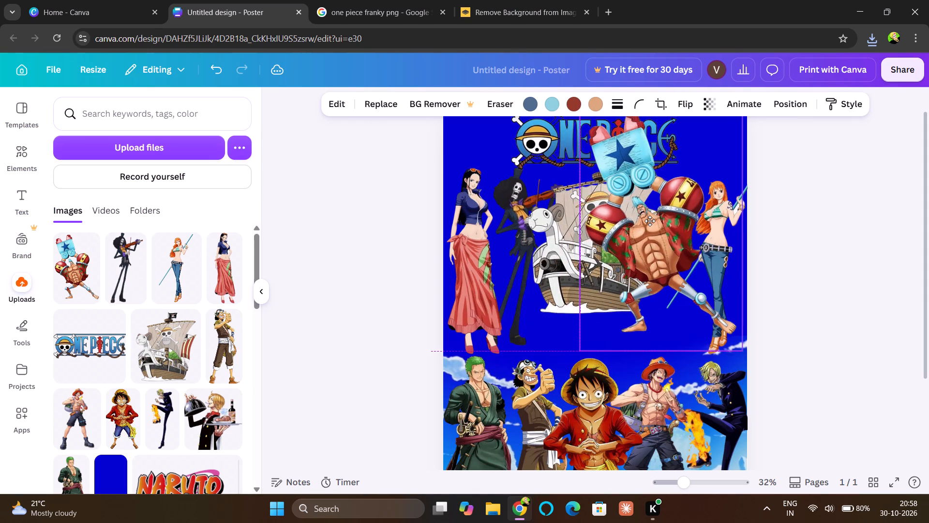
{"action": "left_click_drag", "start_coordinate": [650, 221], "coordinate": [659, 221]}
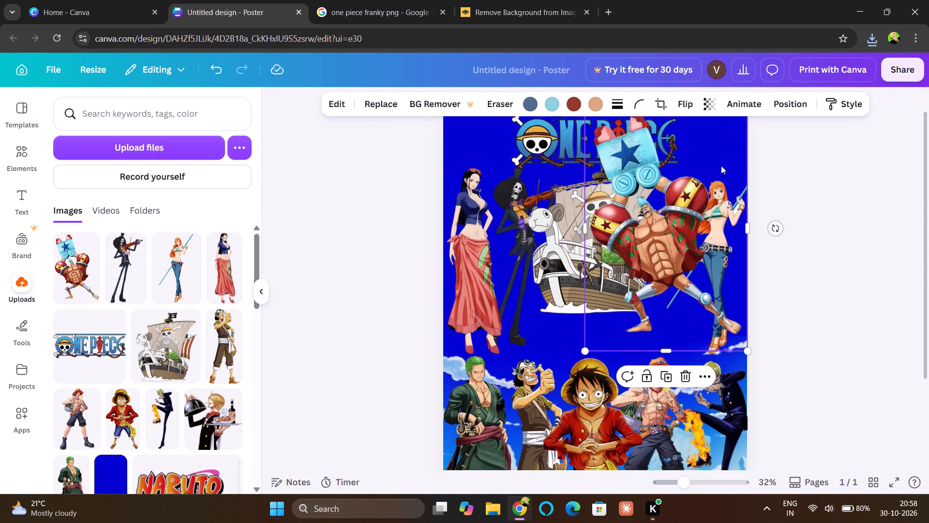
{"action": "scroll", "coordinate": [721, 166], "scroll_direction": "down", "scroll_amount": 1}
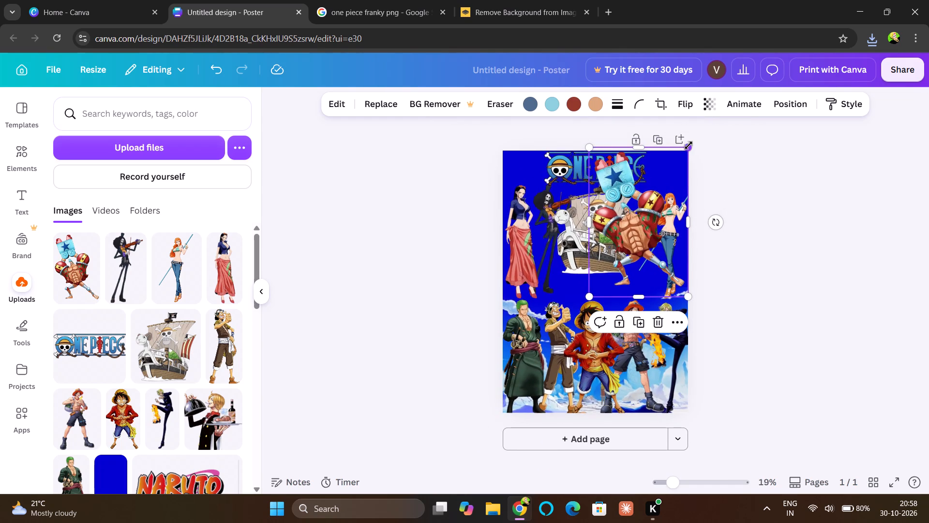
{"action": "left_click_drag", "start_coordinate": [689, 145], "coordinate": [689, 200]}
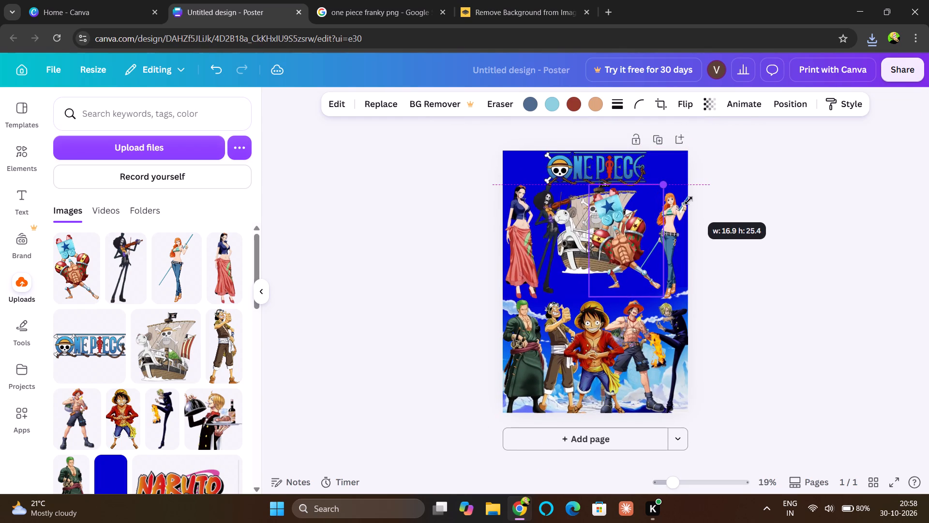
{"action": "left_click_drag", "start_coordinate": [689, 200], "coordinate": [689, 203]}
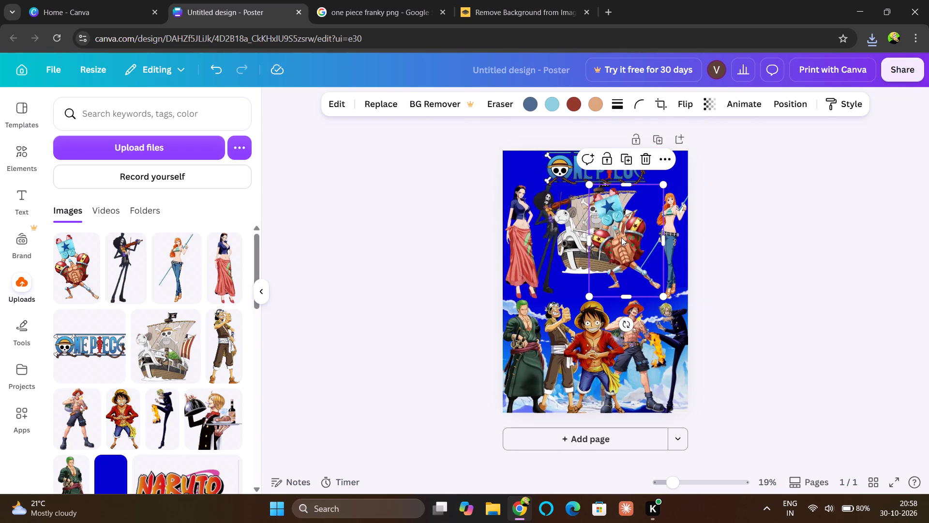
{"action": "left_click_drag", "start_coordinate": [621, 237], "coordinate": [644, 245]}
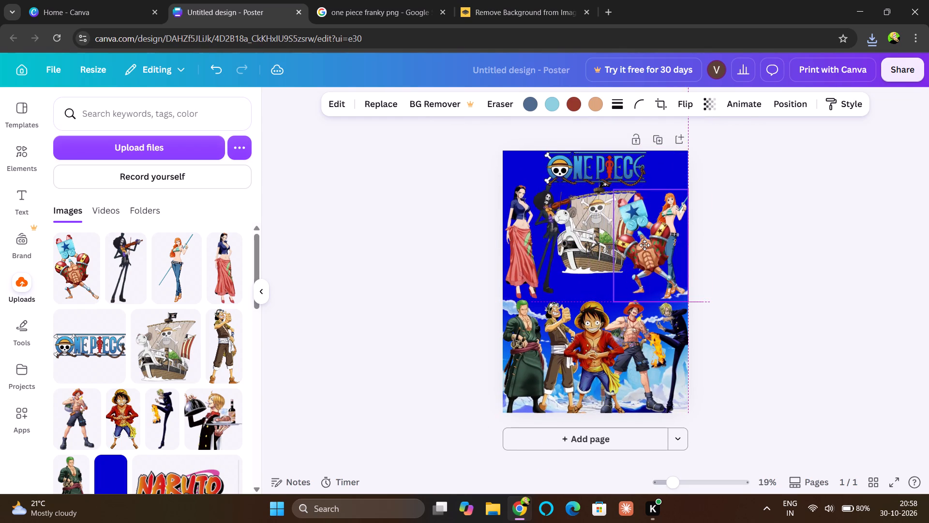
{"action": "left_click_drag", "start_coordinate": [644, 245], "coordinate": [648, 246]}
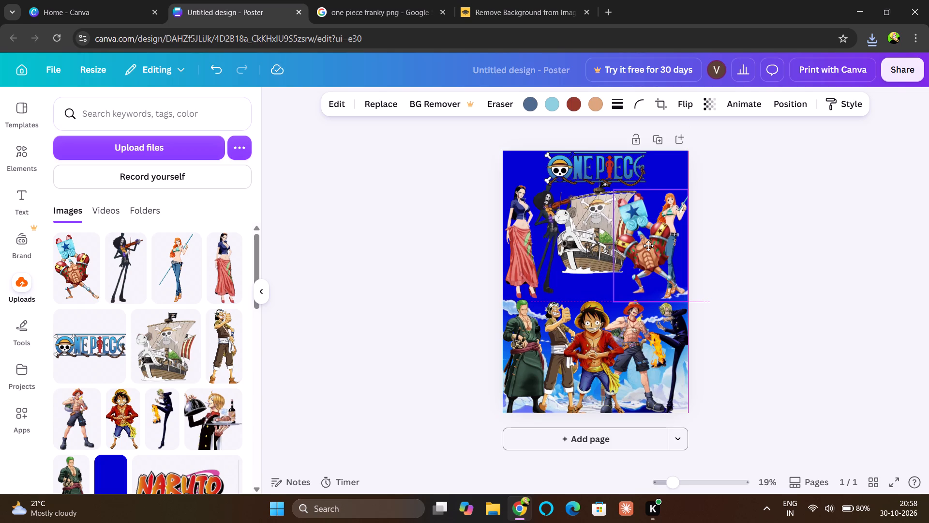
{"action": "left_click_drag", "start_coordinate": [648, 246], "coordinate": [648, 236]}
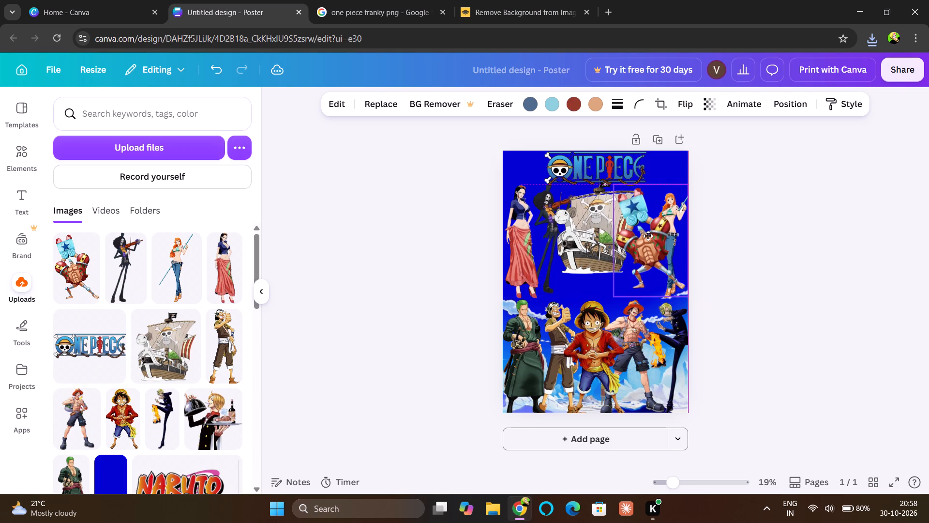
{"action": "left_click_drag", "start_coordinate": [648, 236], "coordinate": [647, 236]}
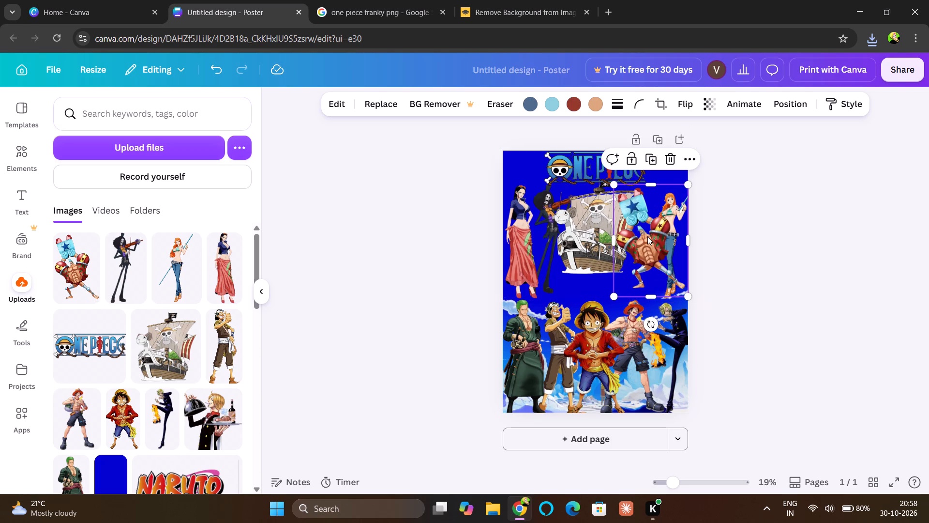
Send Franky to the back and bring him forward one layer, behind Nami and the pirate ship but above the background.
{"action": "left_click", "coordinate": [685, 156]}
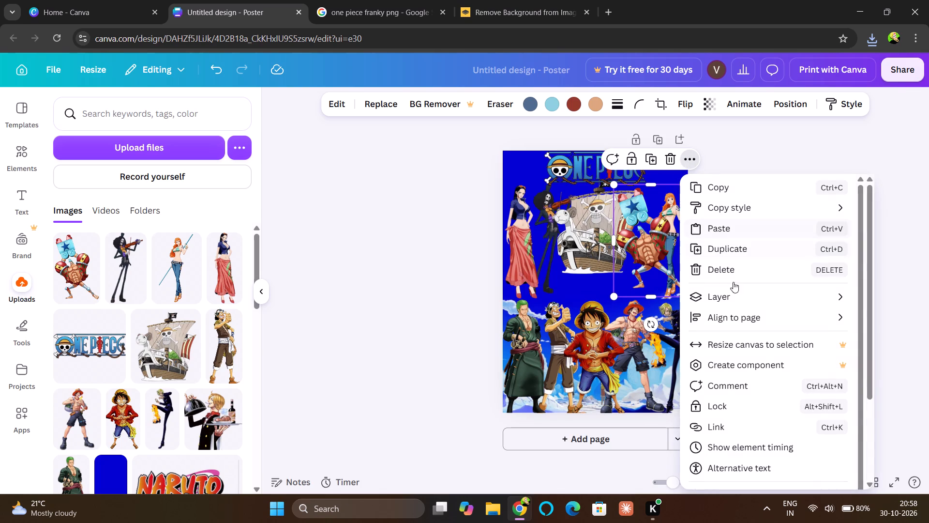
{"action": "left_click", "coordinate": [748, 296]}
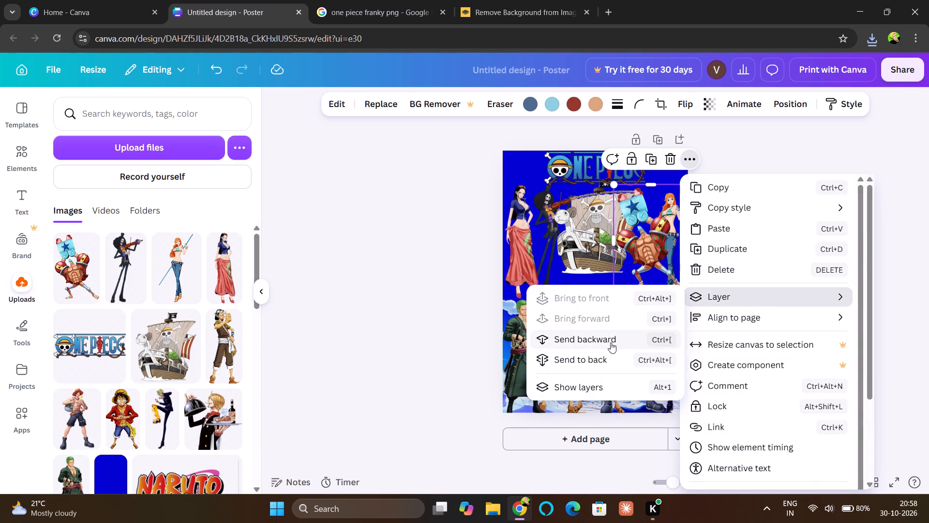
{"action": "left_click", "coordinate": [603, 340]}
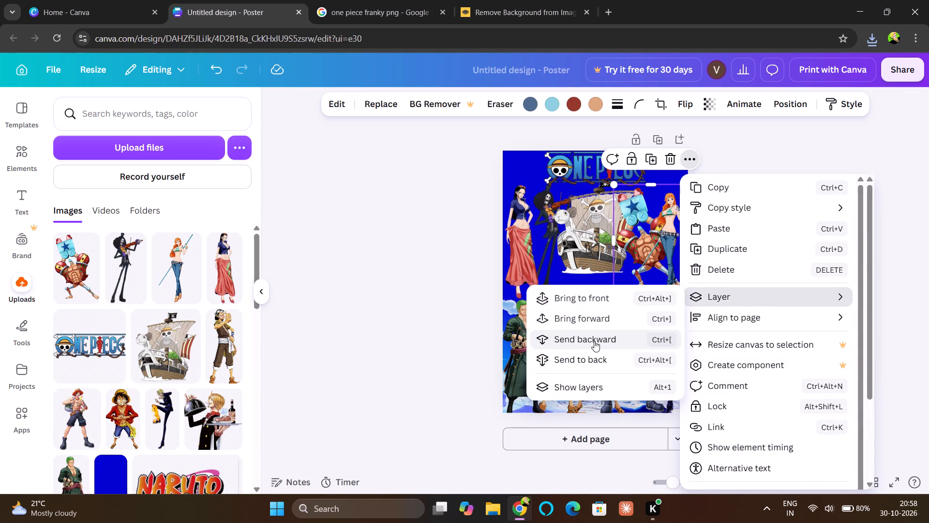
{"action": "left_click", "coordinate": [592, 341]}
{"action": "left_click", "coordinate": [592, 341]}
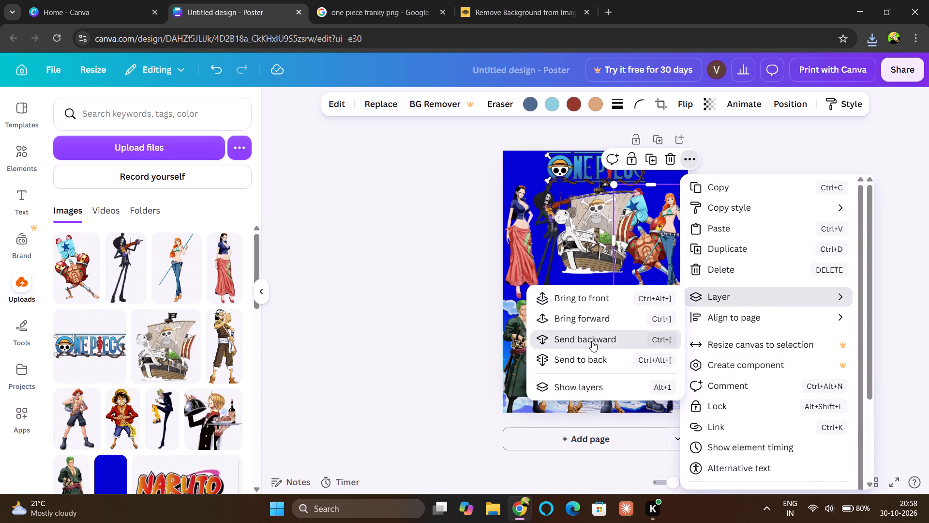
{"action": "left_click", "coordinate": [593, 354]}
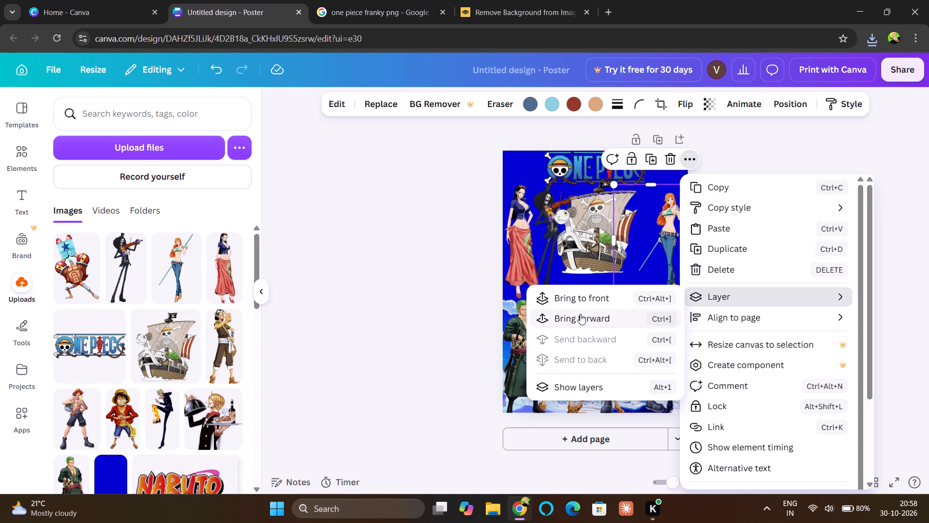
{"action": "left_click", "coordinate": [580, 314]}
{"action": "left_click", "coordinate": [778, 143]}
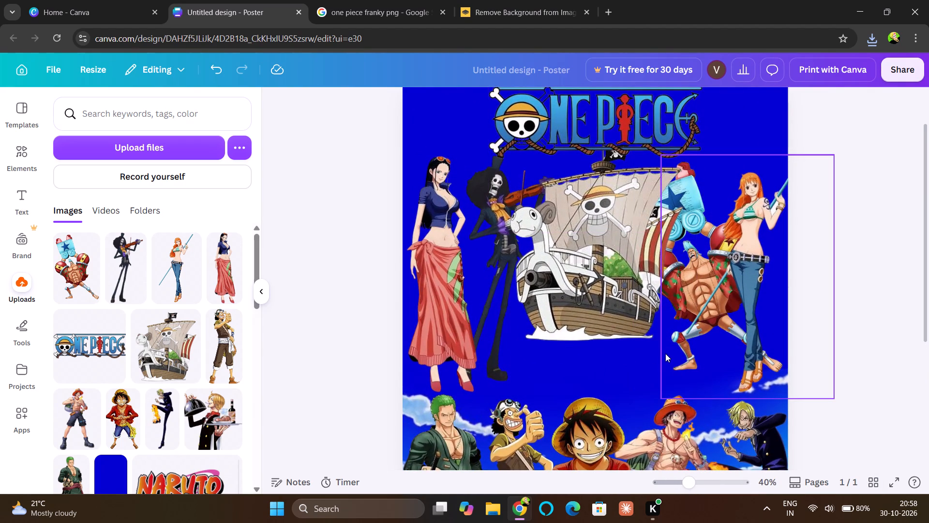
Move the Nami cutout right, partly past the poster's edge, to clear space around Franky.
{"action": "left_click_drag", "start_coordinate": [692, 264], "coordinate": [704, 276]}
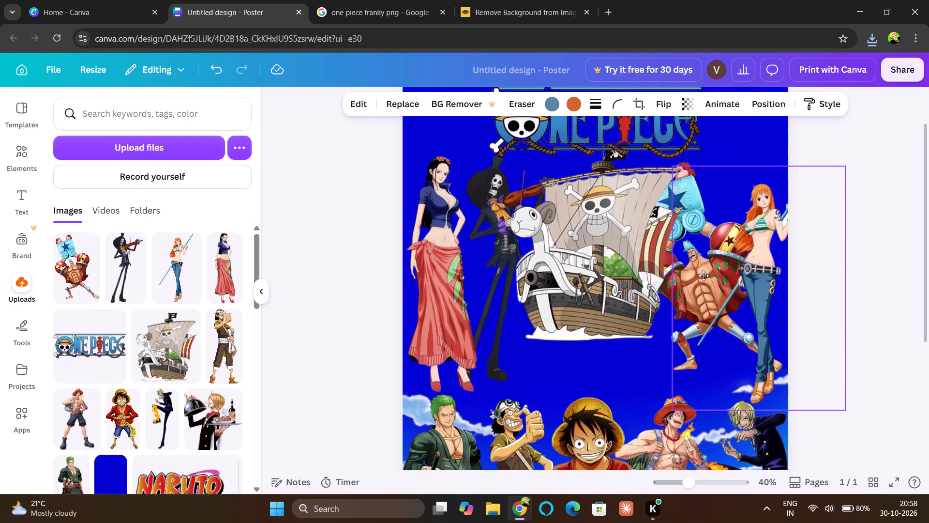
{"action": "left_click_drag", "start_coordinate": [704, 276], "coordinate": [726, 280]}
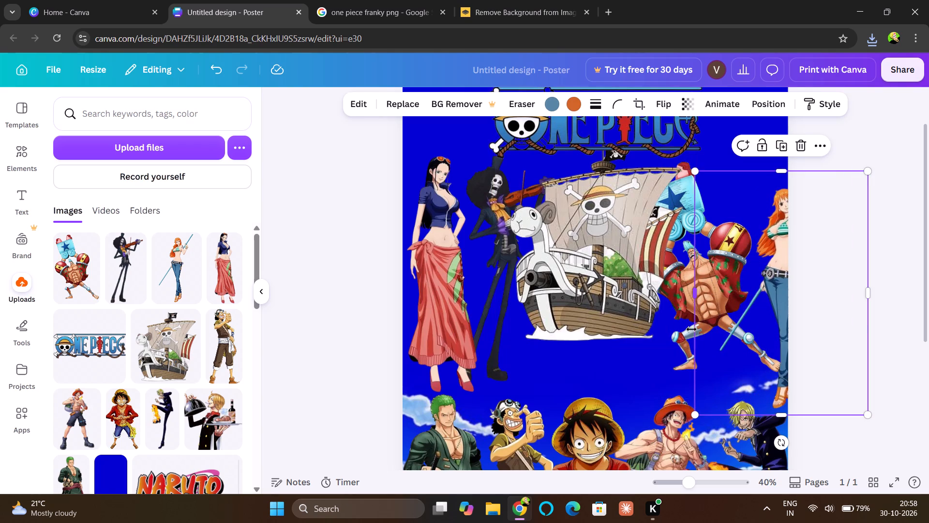
Shift the Franky cutout slightly right so he stands between the pirate ship and Nami.
{"action": "left_click_drag", "start_coordinate": [679, 358], "coordinate": [689, 355]}
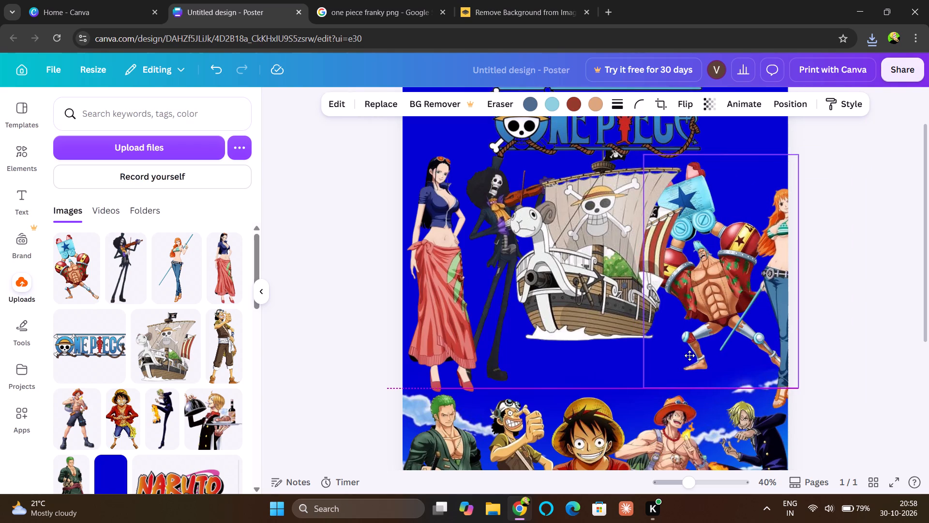
{"action": "left_click_drag", "start_coordinate": [689, 355], "coordinate": [690, 356]}
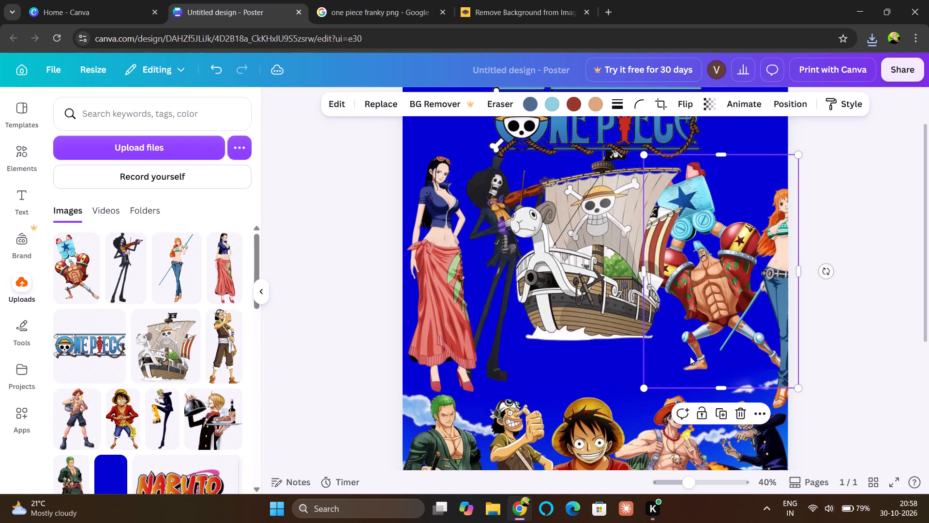
{"action": "scroll", "coordinate": [749, 333], "scroll_direction": "left", "scroll_amount": 1}
{"action": "left_click_drag", "start_coordinate": [779, 293], "coordinate": [775, 289]}
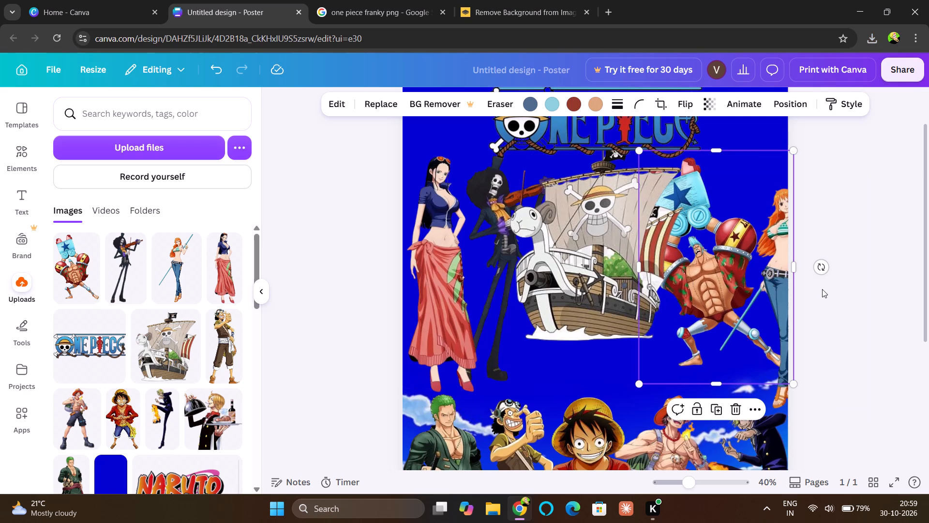
{"action": "left_click", "coordinate": [822, 290]}
Move the Nami cutout back inside the poster's right edge, overlapping Franky's side and level with Robin.
{"action": "left_click_drag", "start_coordinate": [782, 268], "coordinate": [780, 265]}
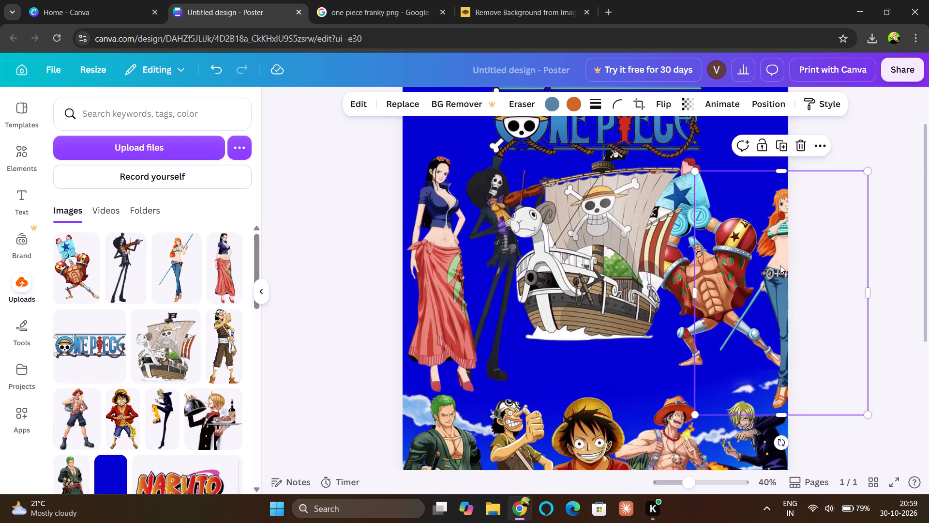
{"action": "left_click_drag", "start_coordinate": [780, 265], "coordinate": [763, 246]}
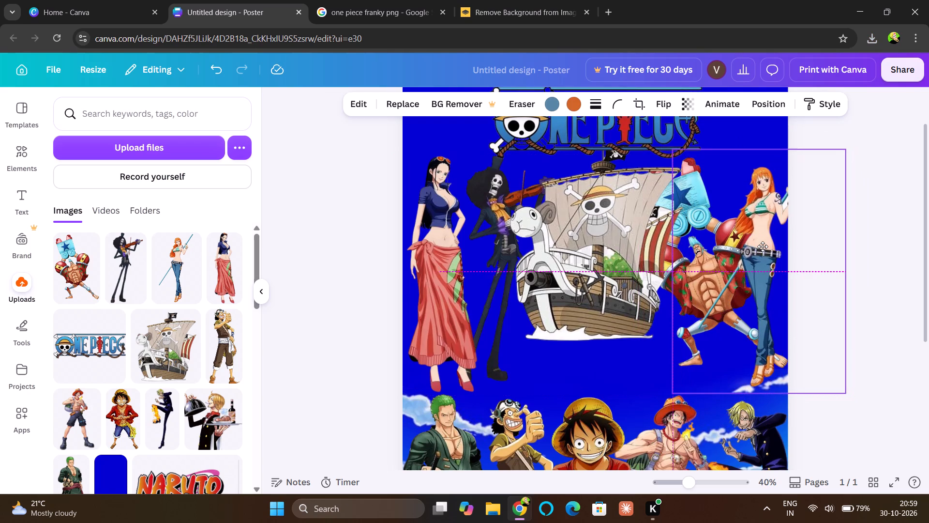
{"action": "left_click_drag", "start_coordinate": [763, 246], "coordinate": [759, 252]}
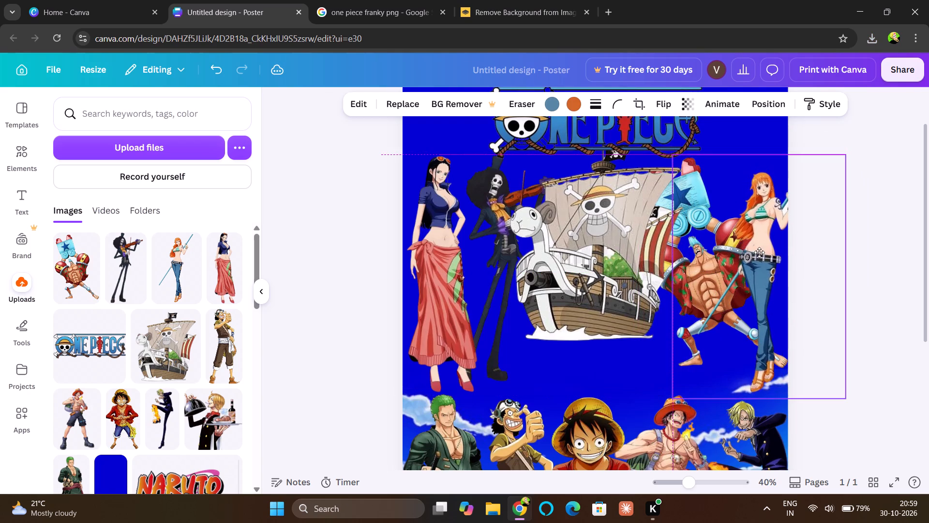
{"action": "left_click_drag", "start_coordinate": [759, 252], "coordinate": [762, 253]}
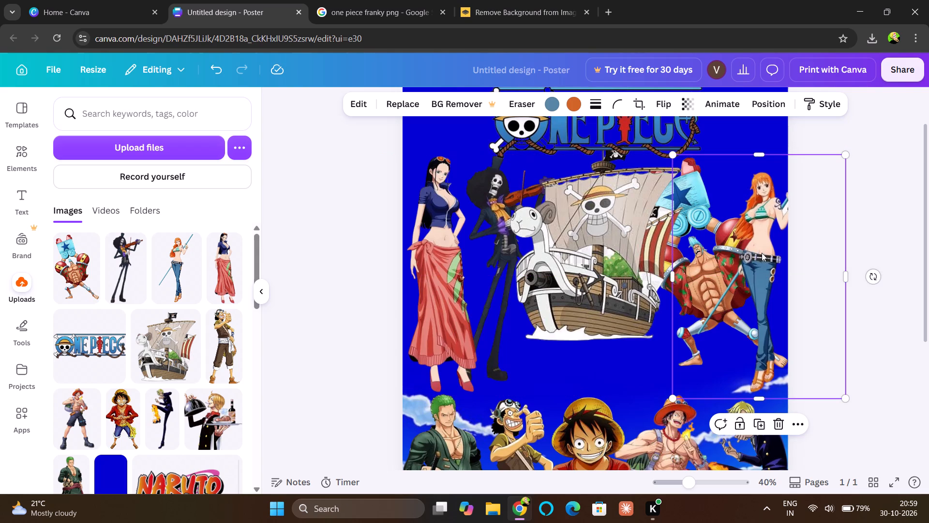
{"action": "left_click", "coordinate": [881, 223]}
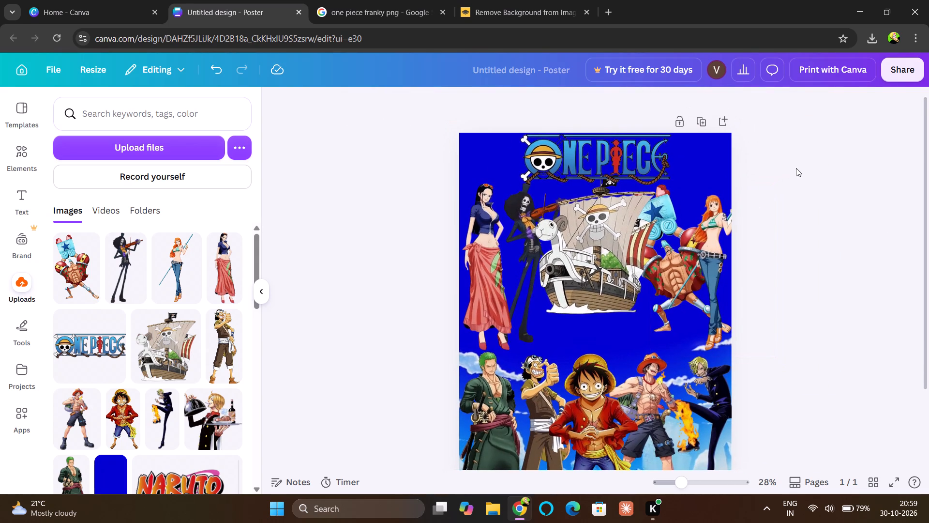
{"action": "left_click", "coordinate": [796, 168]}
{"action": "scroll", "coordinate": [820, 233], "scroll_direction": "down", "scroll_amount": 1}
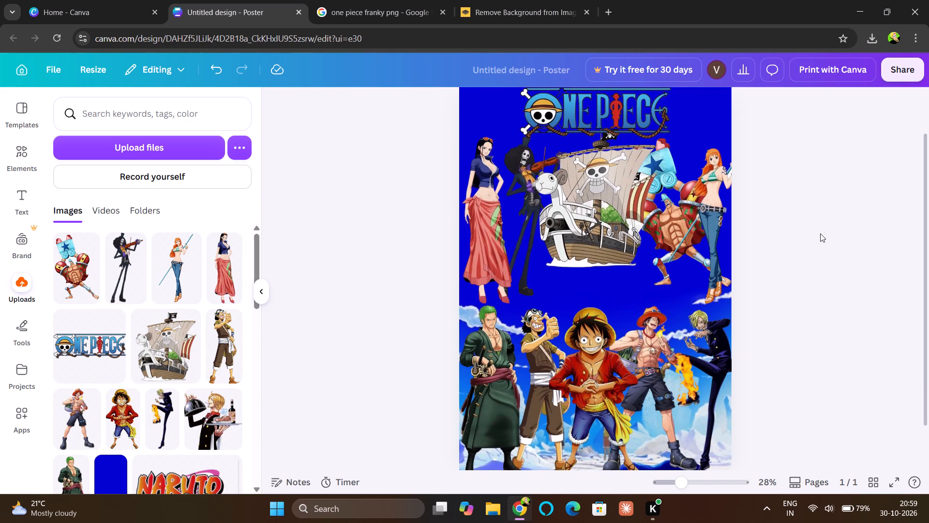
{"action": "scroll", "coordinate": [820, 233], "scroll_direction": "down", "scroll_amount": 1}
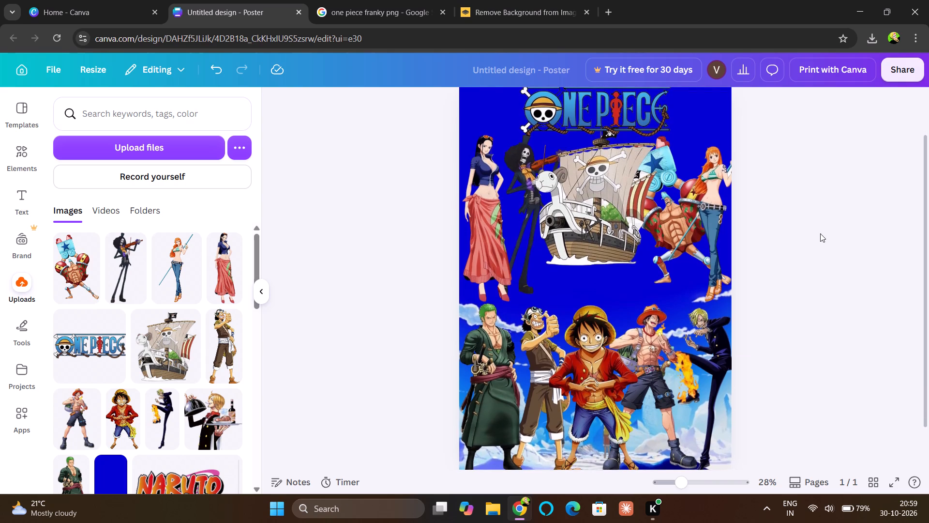
Search Google Images for "one piece chooper png".
{"action": "left_click", "coordinate": [390, 7]}
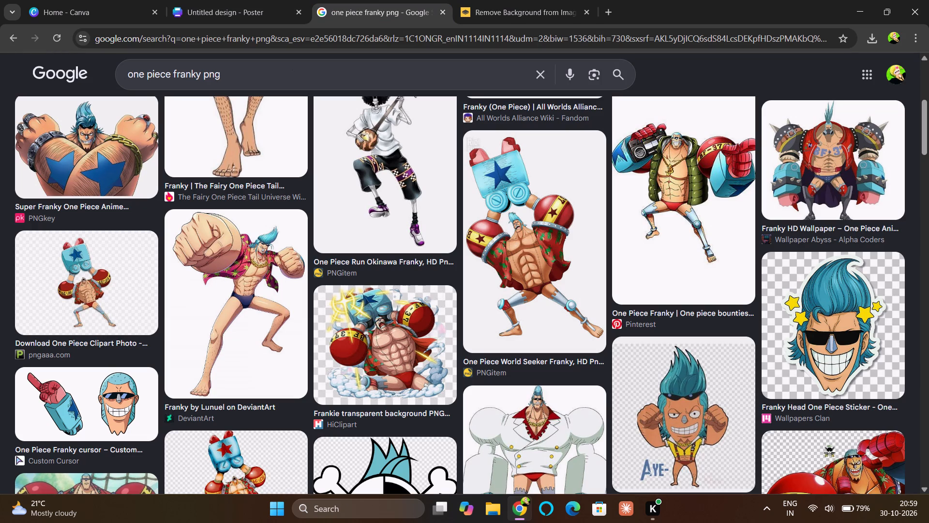
{"action": "left_click", "coordinate": [202, 77]}
{"action": "key", "text": "BackSpace"}
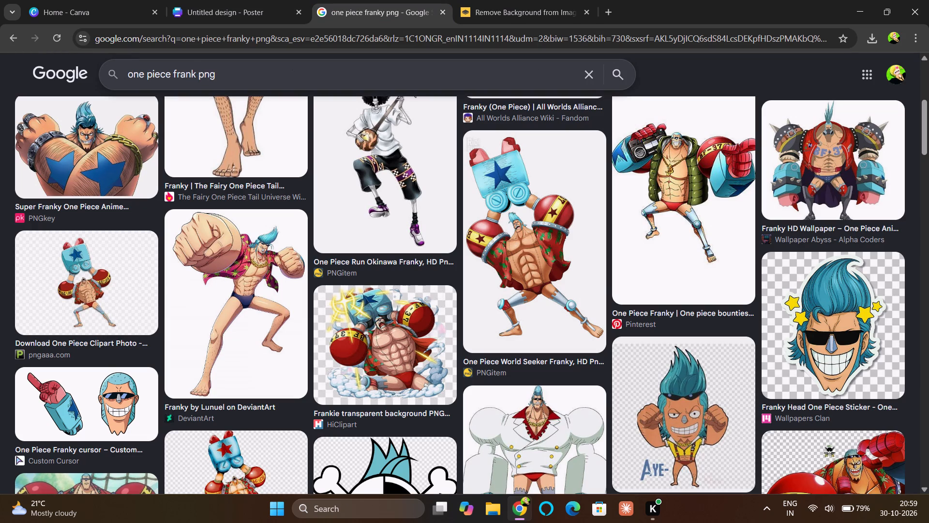
{"action": "key", "text": "BackSpace"}
{"action": "key", "text": "BackSpace"}
{"action": "key", "text": "BackSpace"}
{"action": "key", "text": "BackSpace"}
{"action": "key", "text": "BackSpace"}
{"action": "type", "text": "chooper"}
{"action": "key", "text": "Return"}
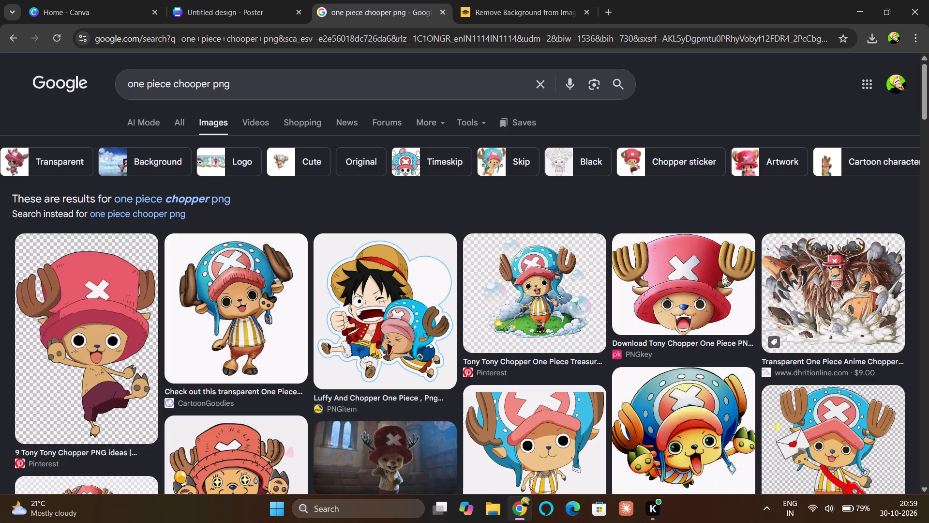
Save the full-body Chopper image with the pink hat and one raised leg to Downloads as images.png.
{"action": "scroll", "coordinate": [117, 324], "scroll_direction": "down", "scroll_amount": 1}
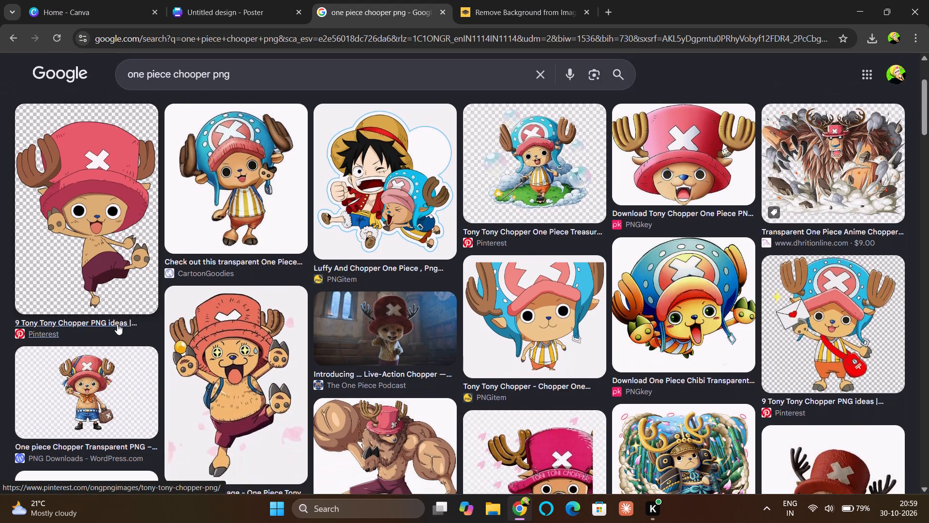
{"action": "scroll", "coordinate": [117, 324], "scroll_direction": "down", "scroll_amount": 1}
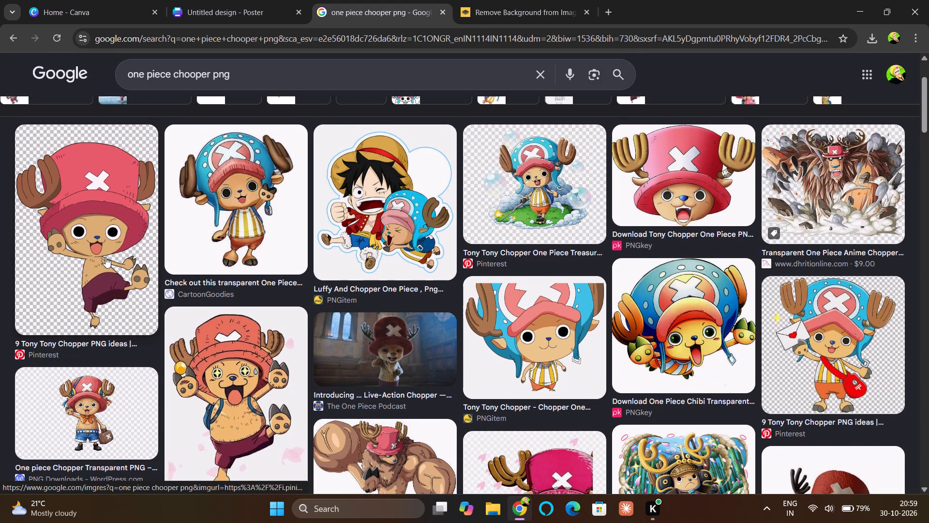
{"action": "right_click", "coordinate": [105, 257]}
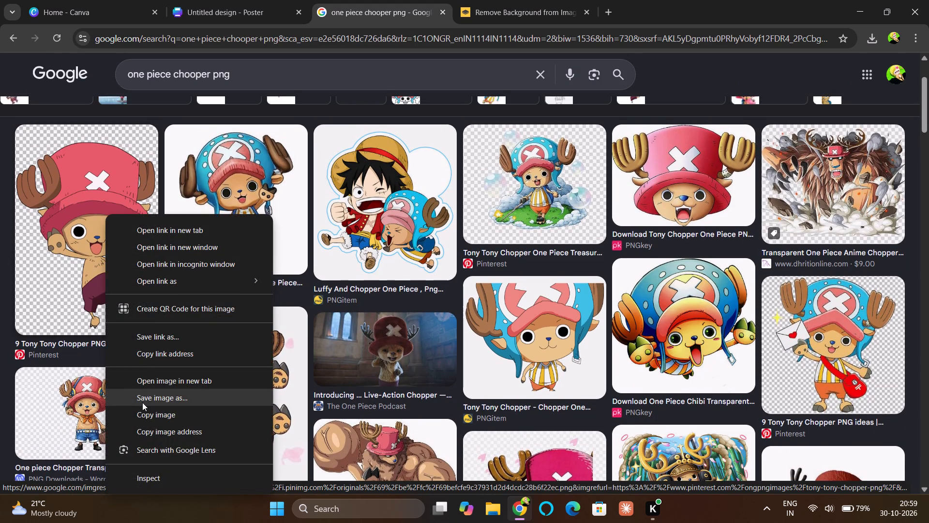
{"action": "left_click", "coordinate": [142, 402]}
{"action": "key", "text": "Return"}
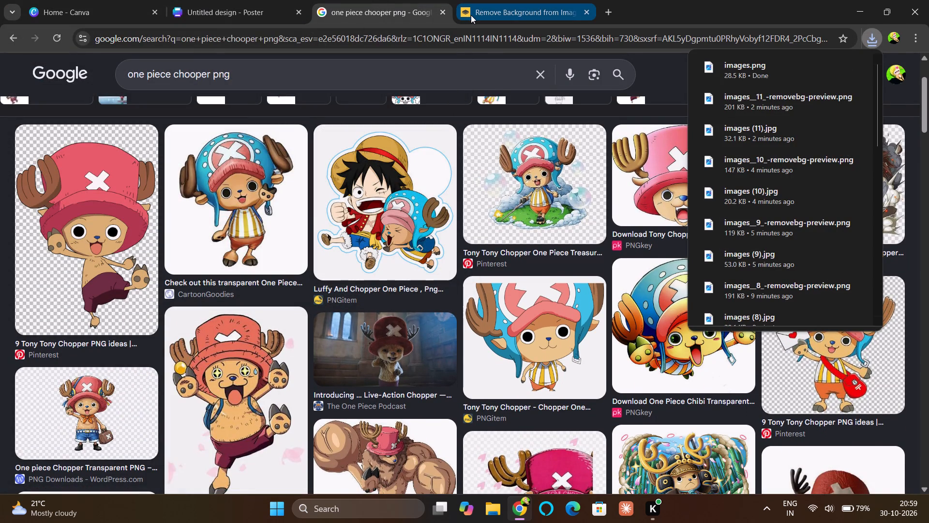
Remove the background from images.png in remove.bg and download the free preview of the Chopper cutout.
{"action": "left_click", "coordinate": [471, 15]}
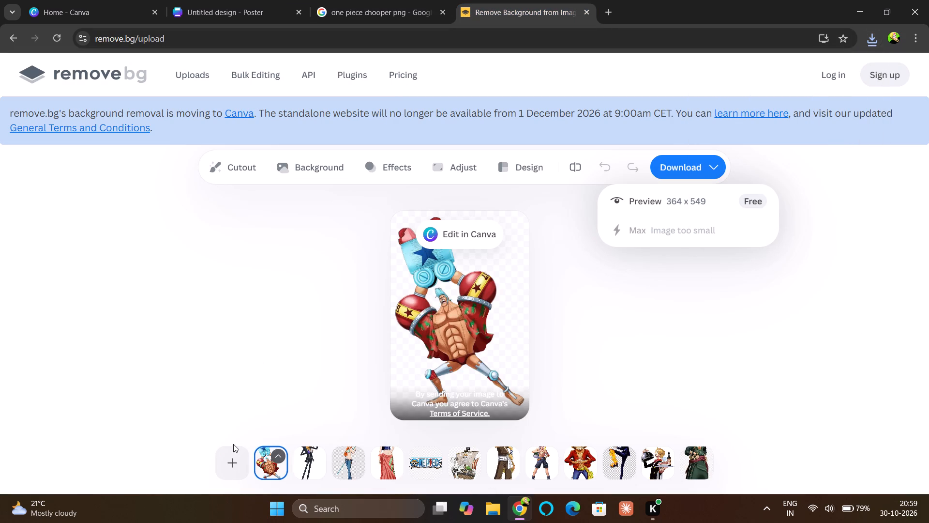
{"action": "left_click", "coordinate": [221, 473]}
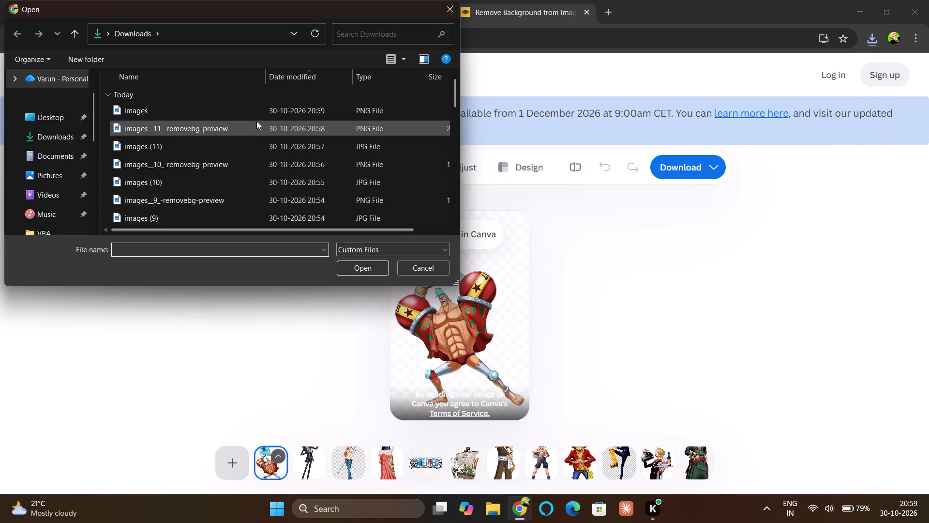
{"action": "left_click", "coordinate": [250, 114]}
{"action": "key", "text": "Return"}
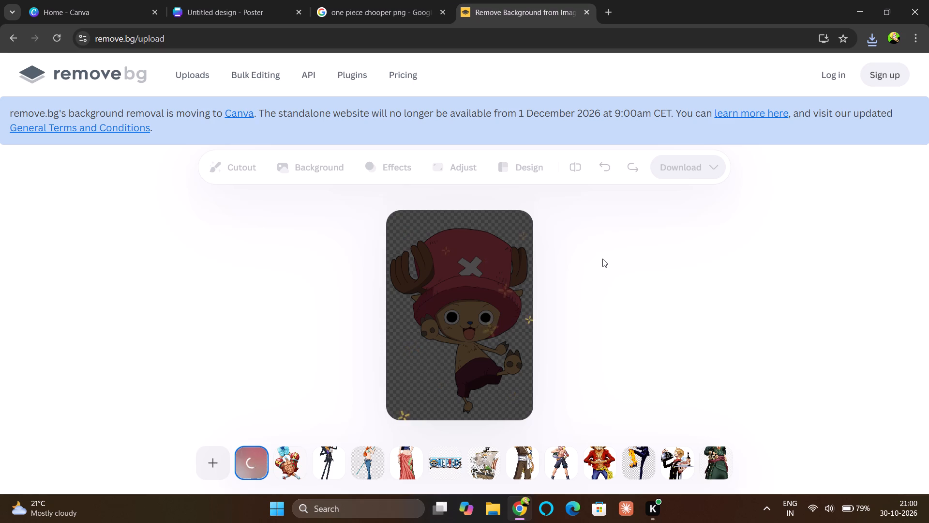
{"action": "scroll", "coordinate": [586, 455], "scroll_direction": "left", "scroll_amount": 2}
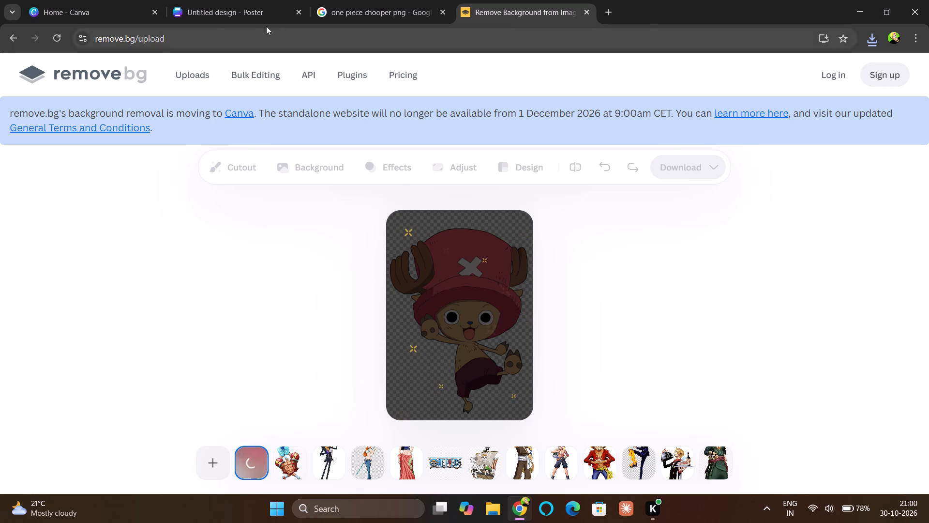
{"action": "left_click", "coordinate": [255, 16]}
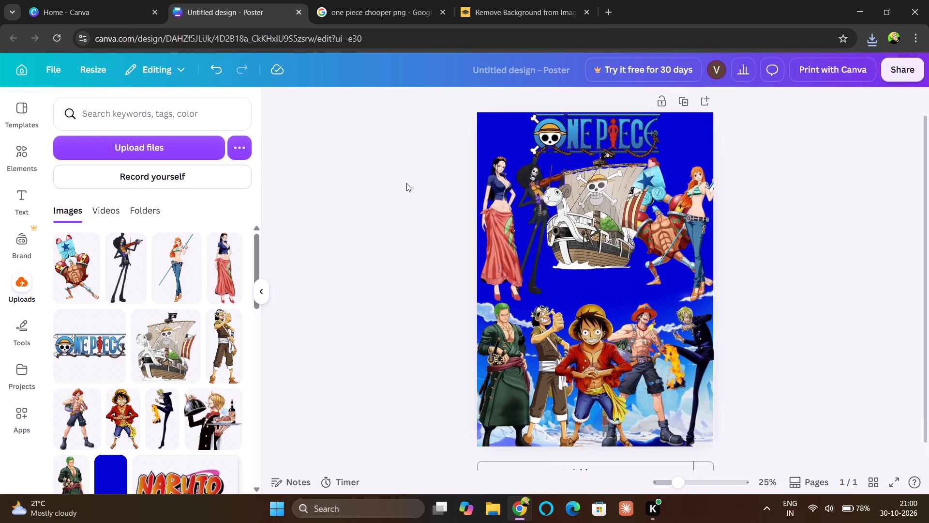
{"action": "left_click", "coordinate": [514, 18]}
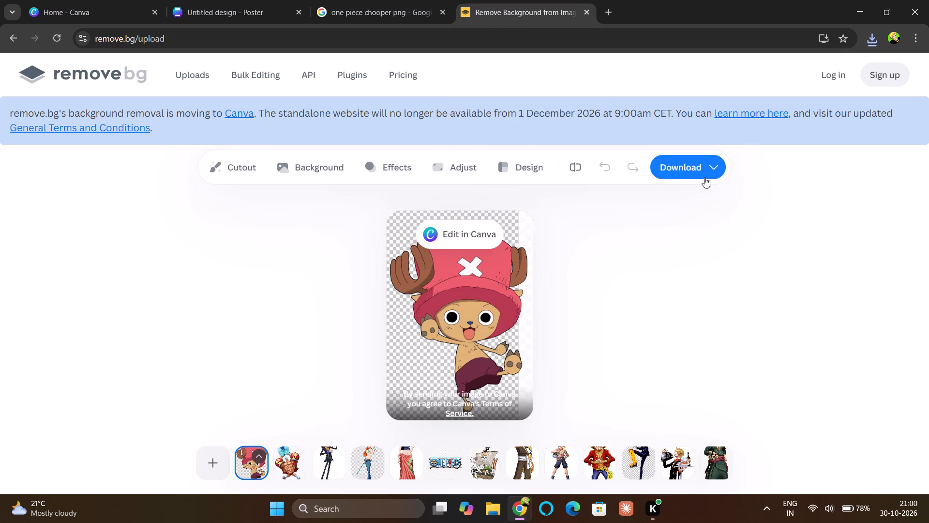
{"action": "left_click", "coordinate": [696, 174]}
{"action": "left_click", "coordinate": [669, 200]}
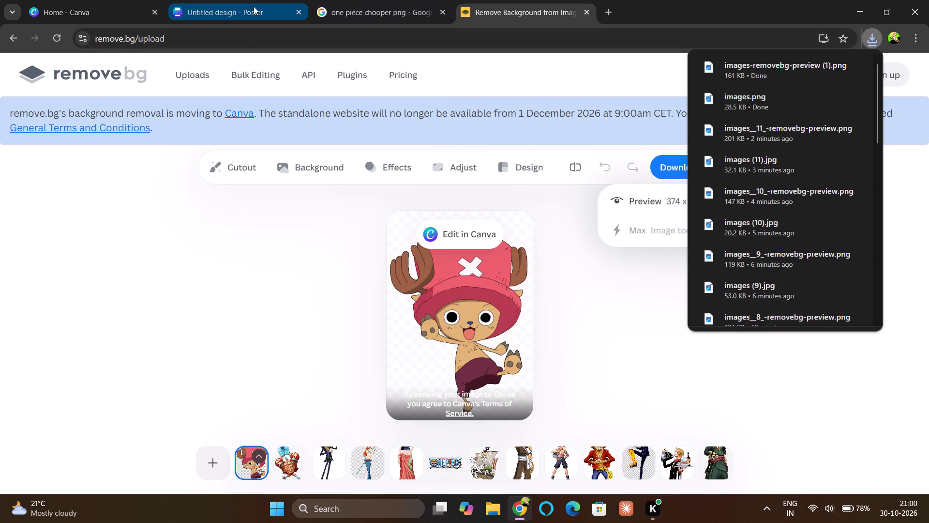
Upload the Chopper cutout images-removebg-preview (1) to the Canva poster's uploads.
{"action": "left_click", "coordinate": [254, 6]}
{"action": "left_click", "coordinate": [168, 149]}
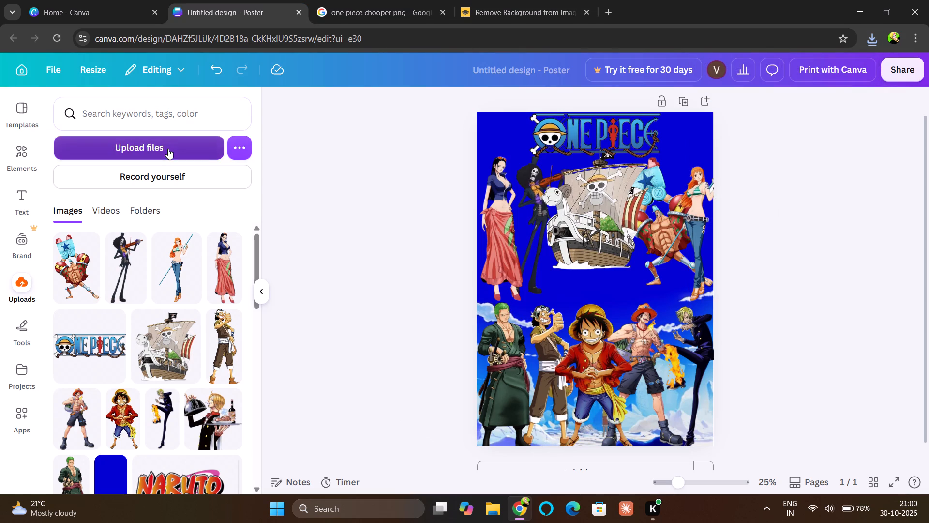
{"action": "left_click", "coordinate": [136, 107]}
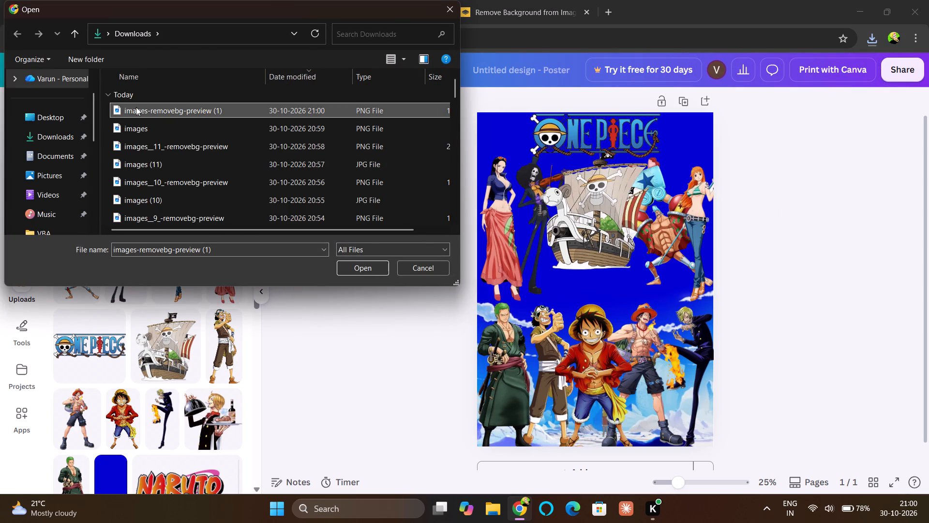
{"action": "key", "text": "Return"}
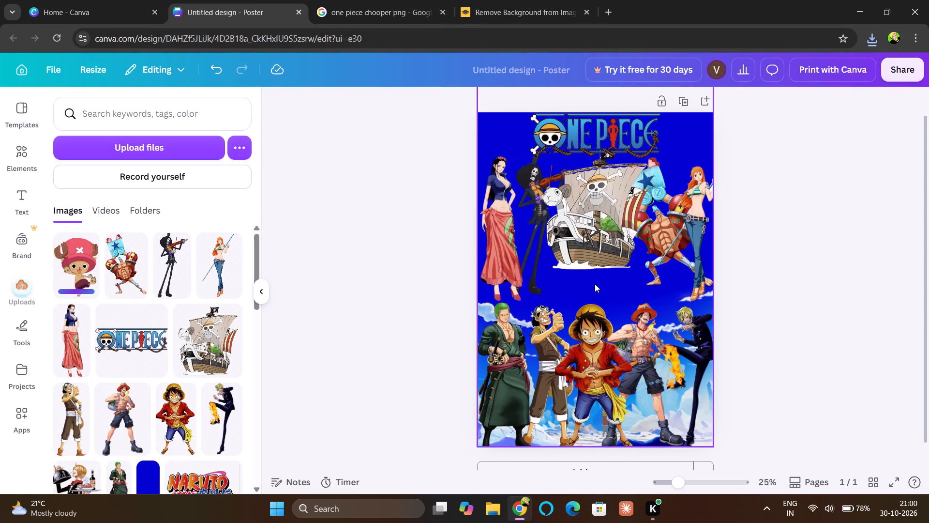
Add the Chopper cutout to the poster, shrink it and place it below the pirate ship, just above Usopp.
{"action": "left_click", "coordinate": [81, 258]}
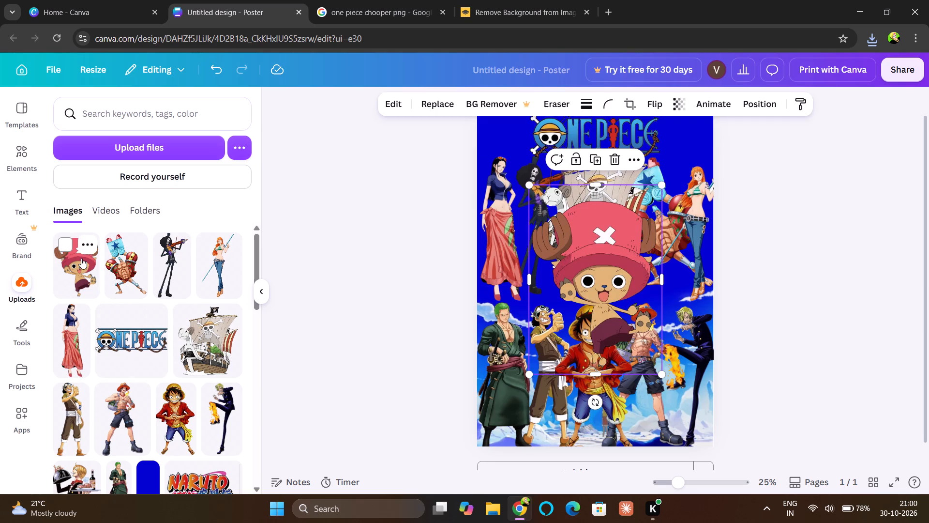
{"action": "left_click_drag", "start_coordinate": [661, 374], "coordinate": [586, 268]}
{"action": "left_click_drag", "start_coordinate": [547, 211], "coordinate": [576, 266]}
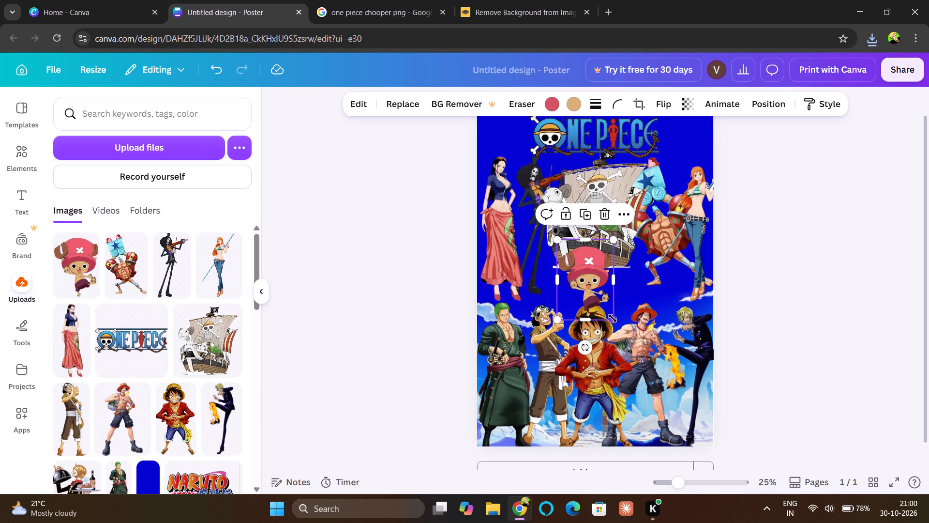
{"action": "left_click_drag", "start_coordinate": [613, 318], "coordinate": [608, 308]}
{"action": "left_click_drag", "start_coordinate": [584, 280], "coordinate": [563, 294]}
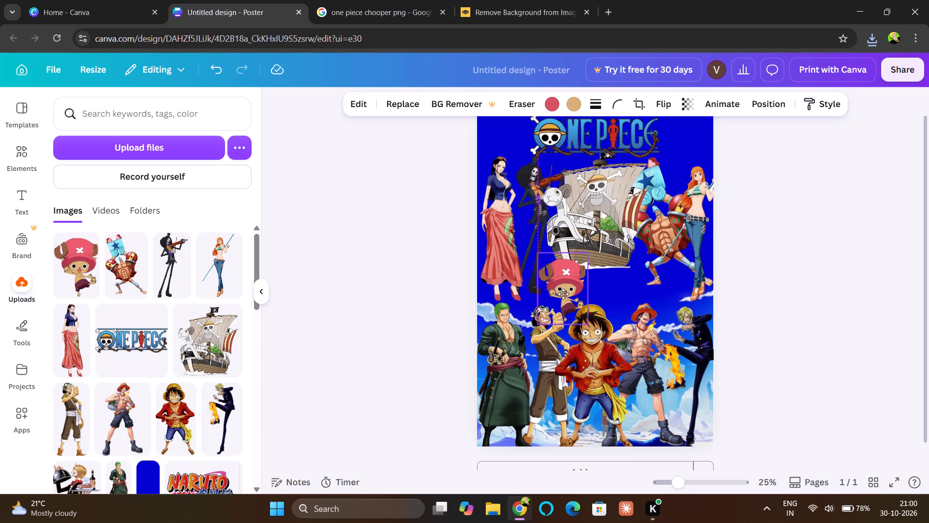
{"action": "left_click_drag", "start_coordinate": [563, 294], "coordinate": [566, 300]}
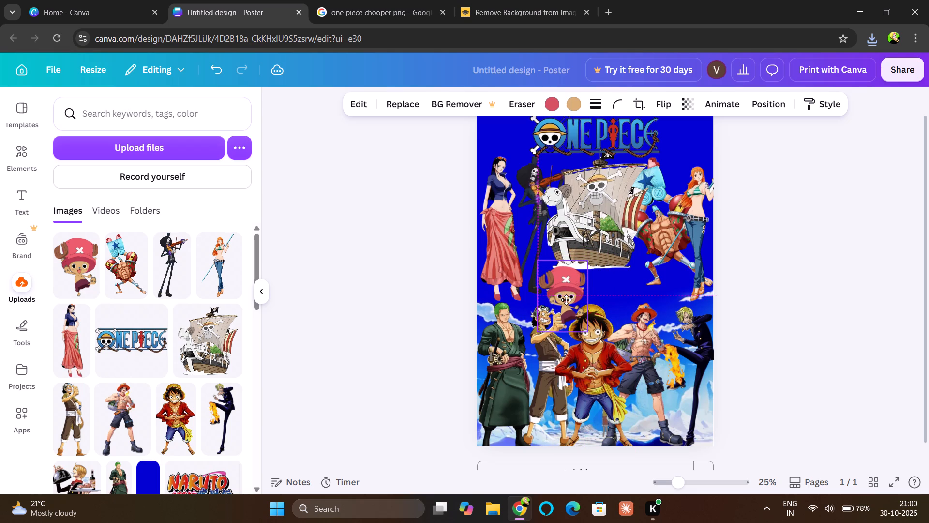
{"action": "left_click_drag", "start_coordinate": [566, 300], "coordinate": [565, 299]}
Send Chopper to the back and bring him forward just above the background, so he stands behind Usopp and Luffy.
{"action": "left_click", "coordinate": [601, 233]}
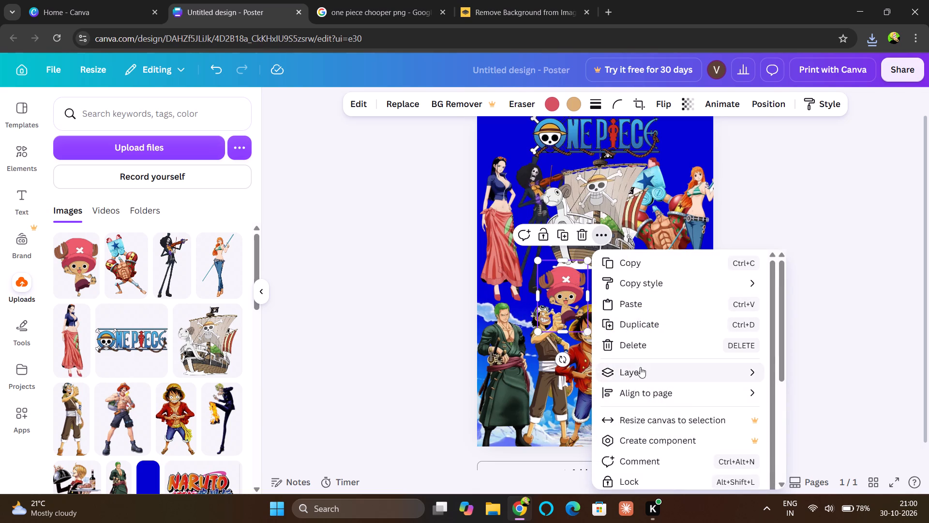
{"action": "left_click", "coordinate": [792, 415]}
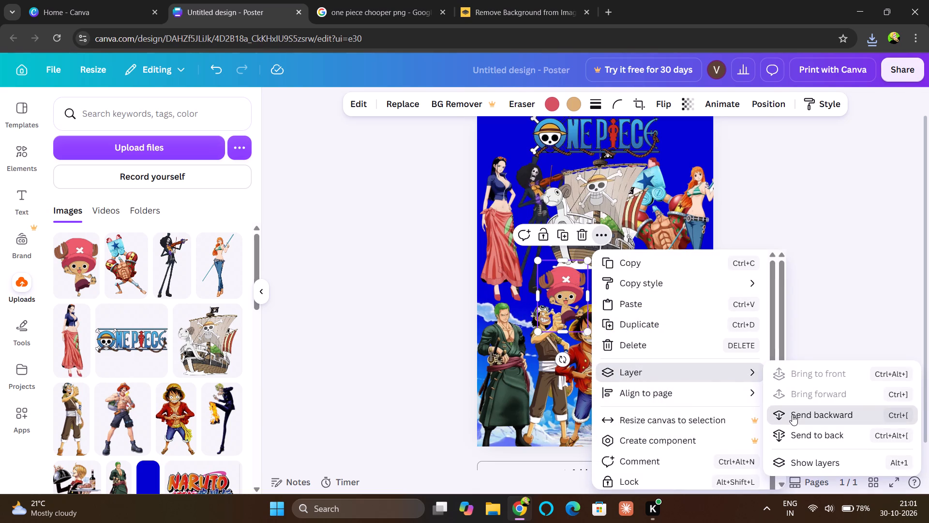
{"action": "left_click", "coordinate": [792, 415]}
{"action": "left_click", "coordinate": [792, 415]}
{"action": "left_click", "coordinate": [792, 415]}
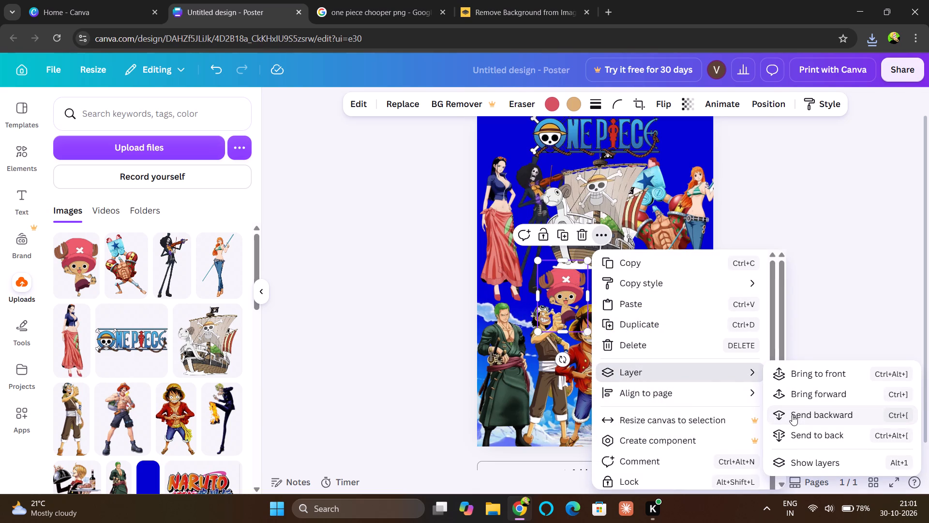
{"action": "left_click", "coordinate": [792, 415]}
{"action": "left_click", "coordinate": [792, 415]}
{"action": "triple_click", "coordinate": [792, 415]}
{"action": "left_click", "coordinate": [792, 415]}
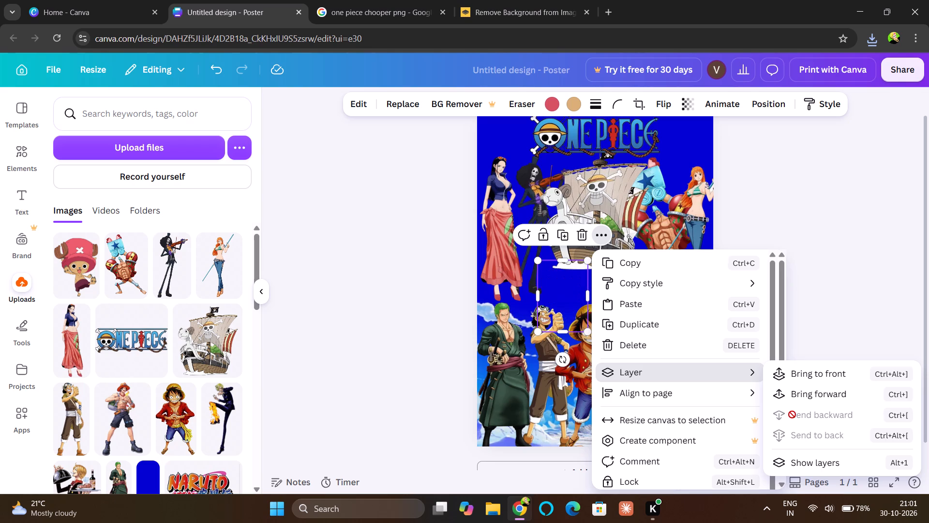
{"action": "left_click", "coordinate": [811, 388]}
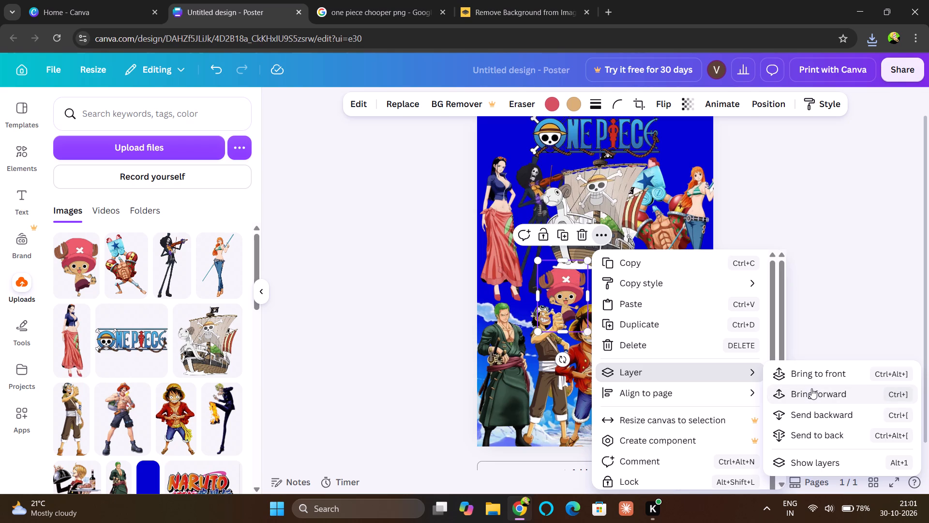
{"action": "left_click", "coordinate": [811, 388]}
{"action": "left_click", "coordinate": [811, 388]}
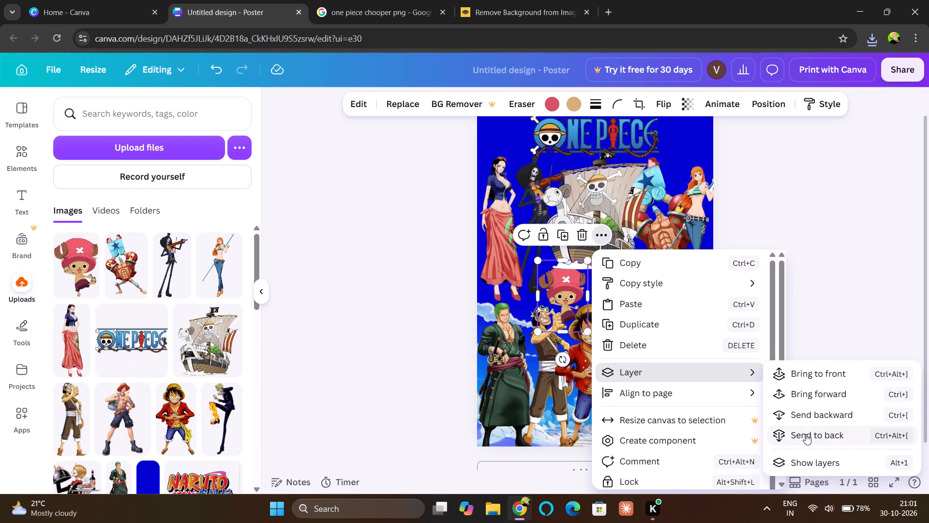
{"action": "left_click", "coordinate": [806, 434]}
{"action": "left_click", "coordinate": [818, 399]}
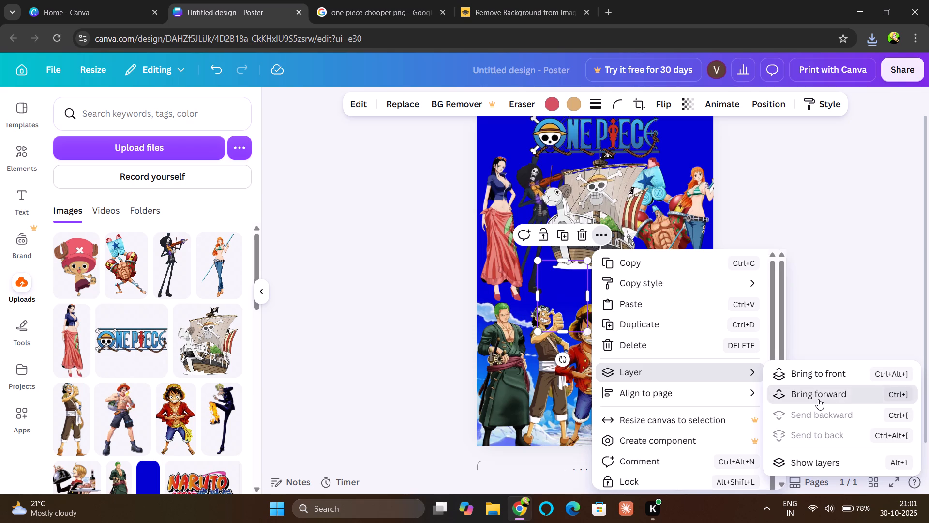
{"action": "left_click", "coordinate": [796, 398]}
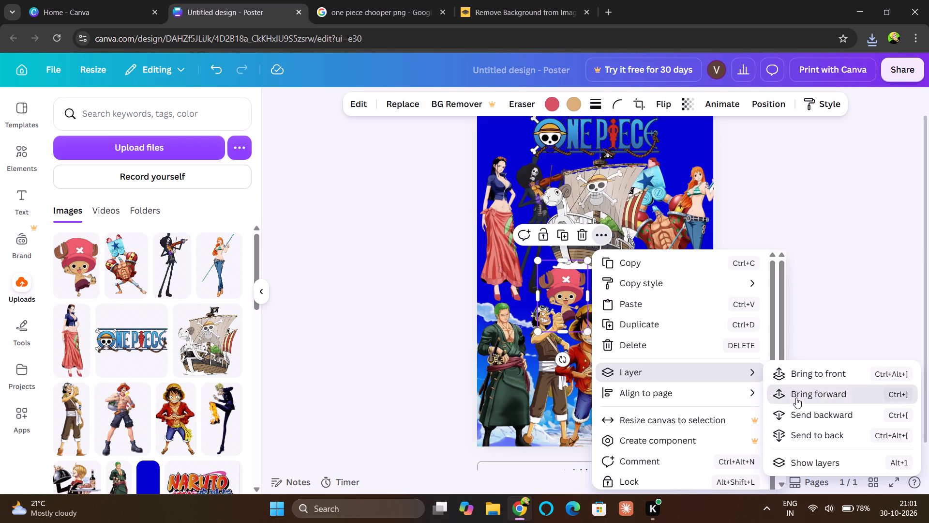
{"action": "left_click", "coordinate": [801, 336]}
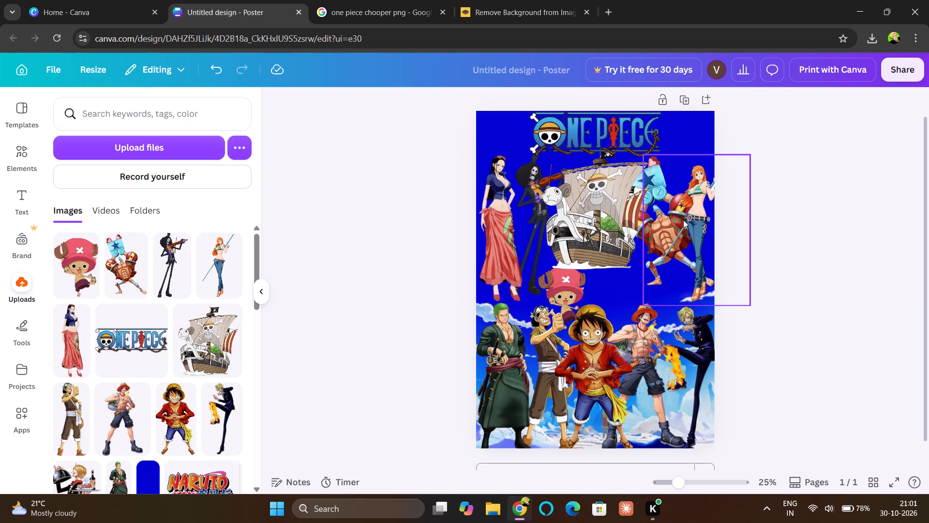
Search Google Images for "one piece 1000 sunny images png".
{"action": "left_click", "coordinate": [371, 8]}
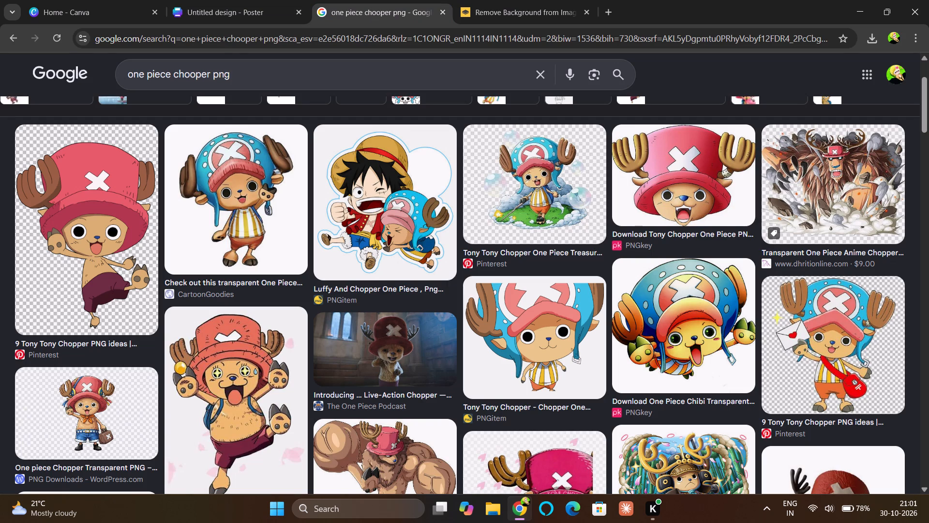
{"action": "left_click", "coordinate": [367, 74]}
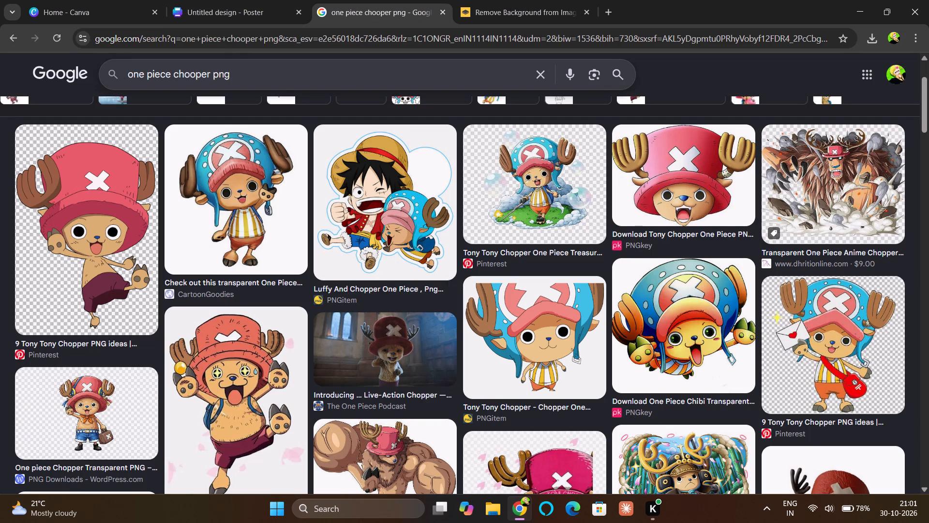
{"action": "key", "text": "BackSpace"}
{"action": "key", "text": "BackSpace"}
{"action": "key", "text": "BackSpace"}
{"action": "key", "text": "BackSpace"}
{"action": "key", "text": "BackSpace"}
{"action": "key", "text": "BackSpace"}
{"action": "key", "text": "BackSpace"}
{"action": "key", "text": "BackSpace"}
{"action": "key", "text": "BackSpace"}
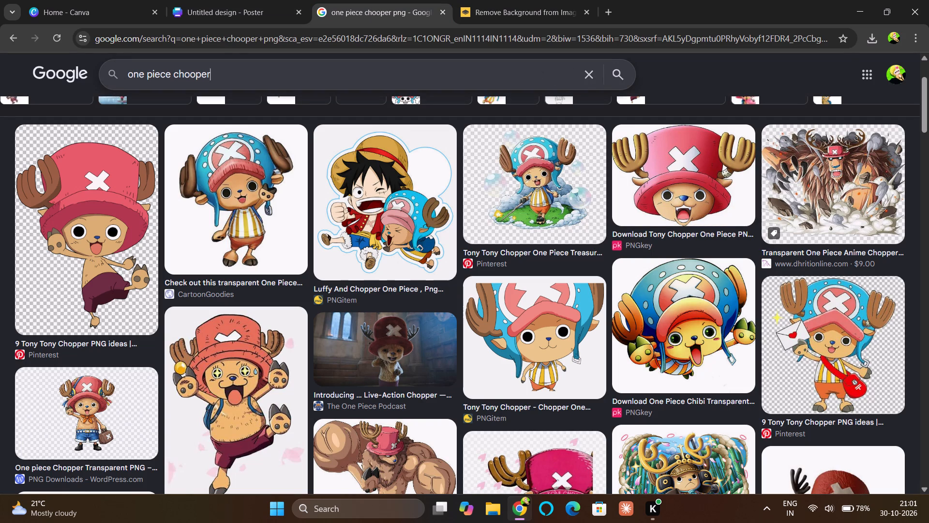
{"action": "key", "text": "BackSpace"}
{"action": "key", "text": "BackSpace"}
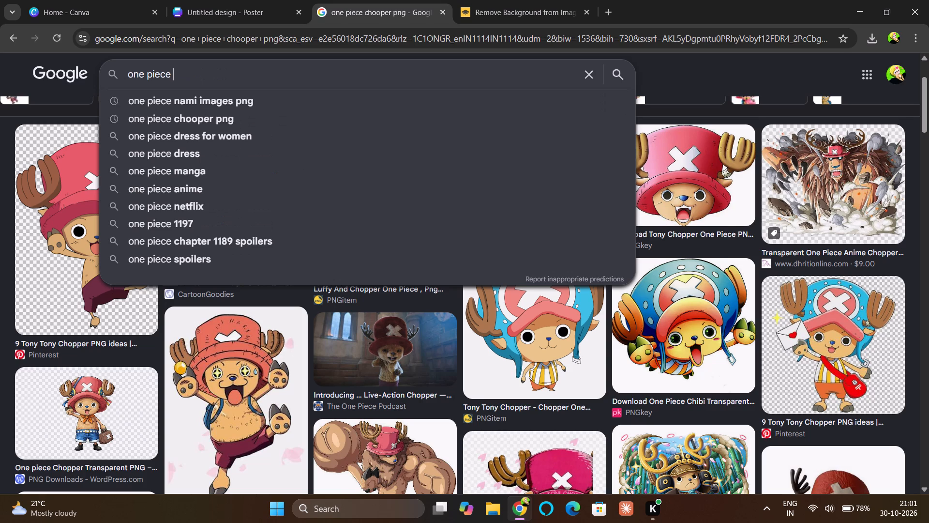
{"action": "type", "text": "100"}
{"action": "key", "text": "Down"}
{"action": "key", "text": "Return"}
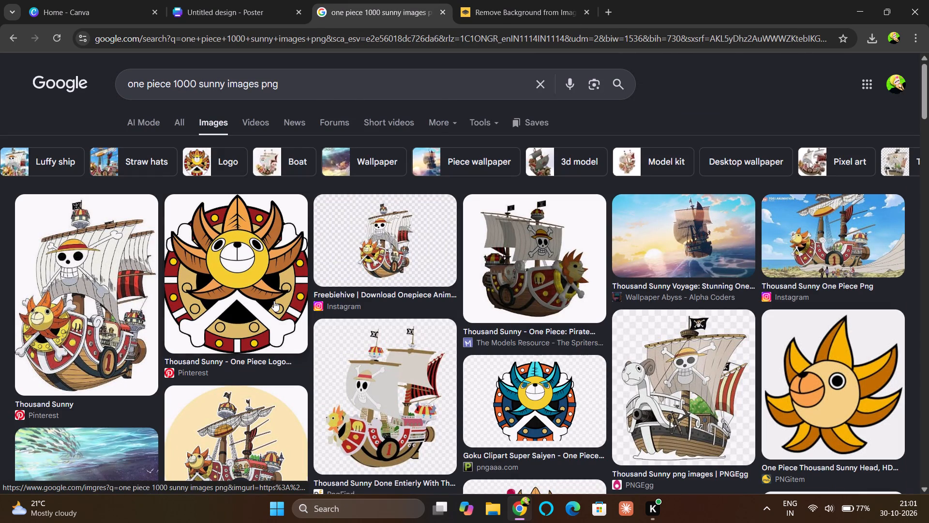
Save the round Thousand Sunny lion-and-crossbones emblem from the image results as images (12).
{"action": "right_click", "coordinate": [274, 301]}
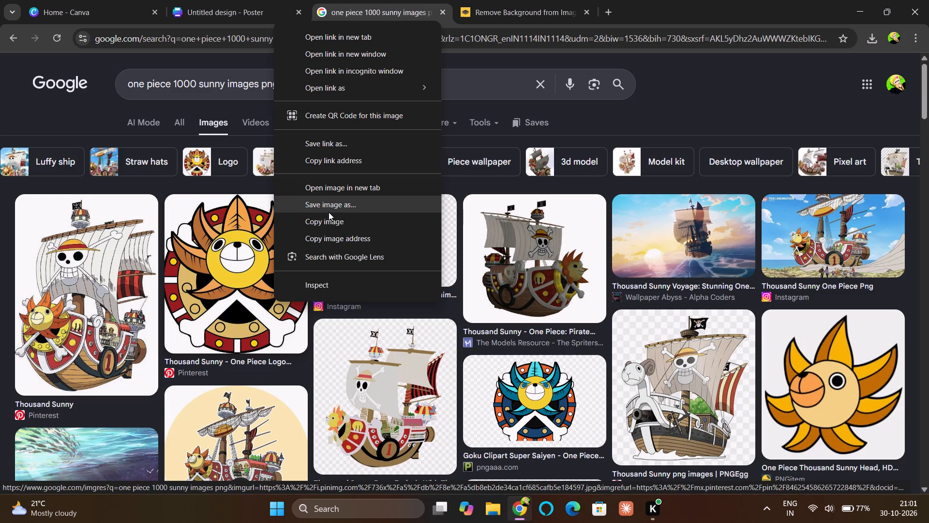
{"action": "left_click", "coordinate": [329, 211]}
{"action": "key", "text": "Return"}
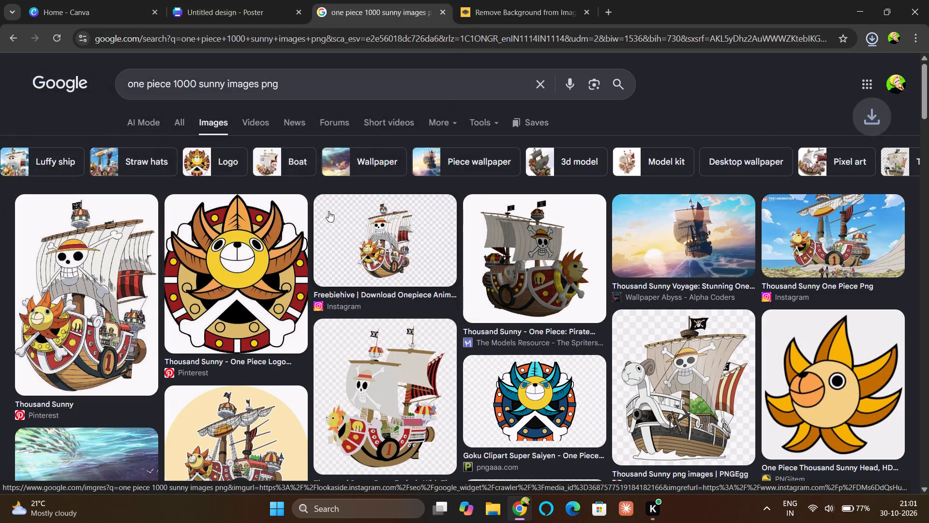
Remove the background from images (12) in remove.bg and download the free preview of the Sunny emblem cutout.
{"action": "left_click", "coordinate": [543, 10]}
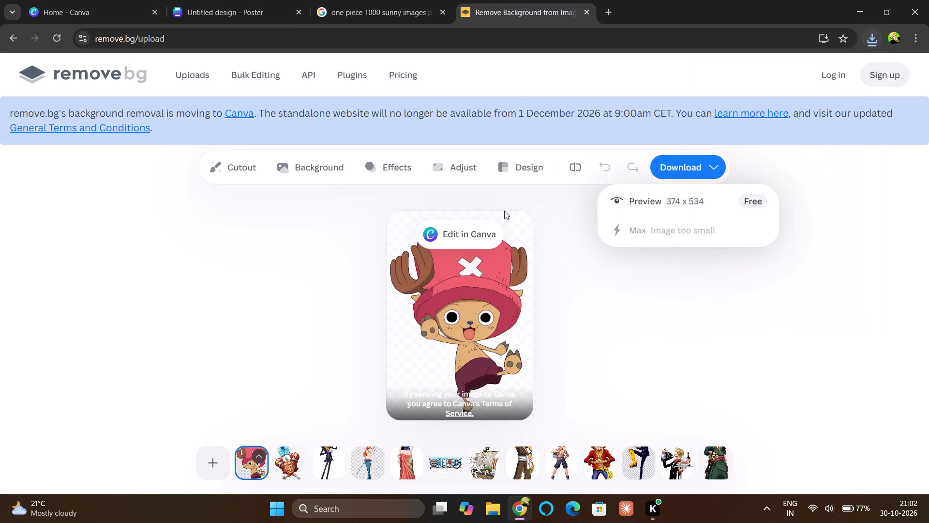
{"action": "left_click", "coordinate": [223, 457]}
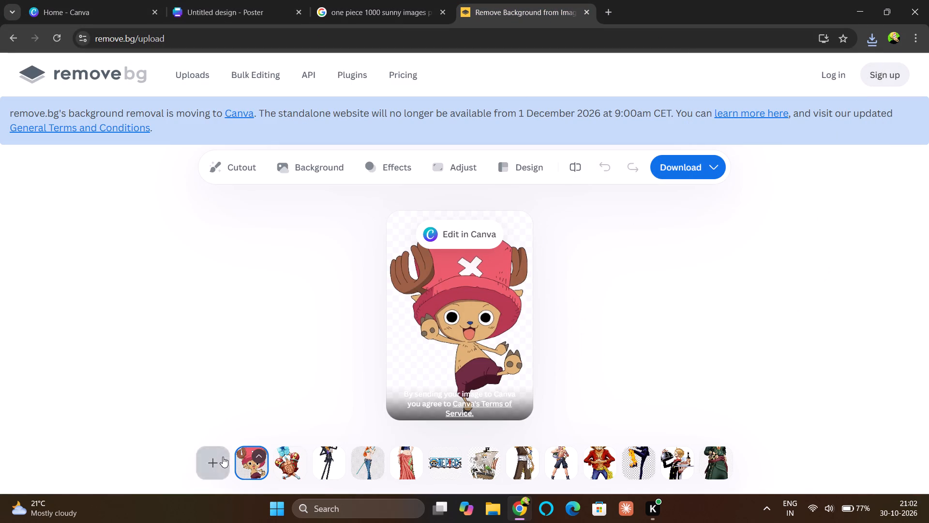
{"action": "left_click", "coordinate": [237, 113]}
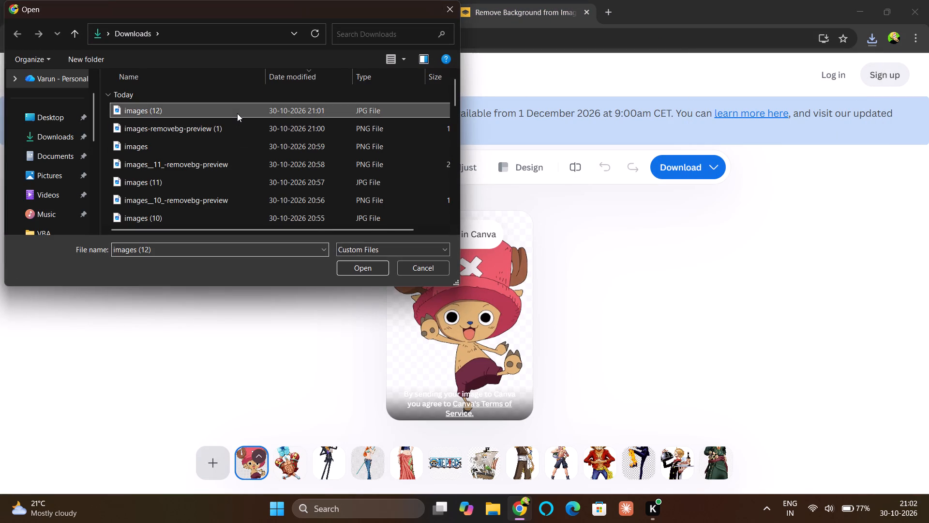
{"action": "key", "text": "Return"}
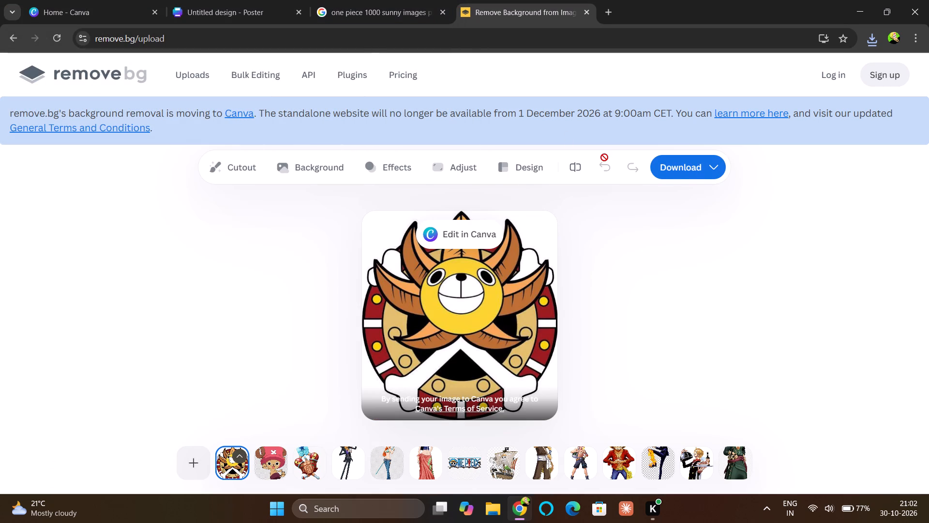
{"action": "left_click", "coordinate": [695, 173]}
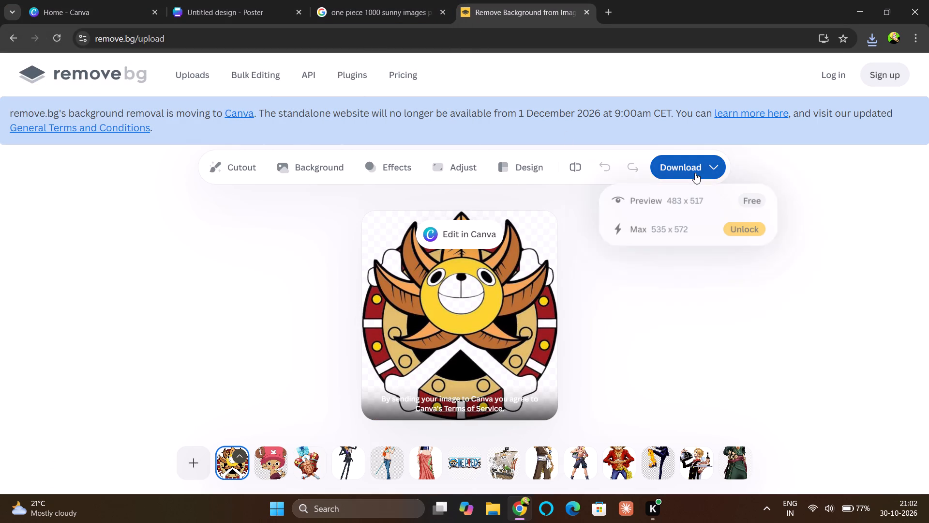
{"action": "left_click", "coordinate": [684, 193]}
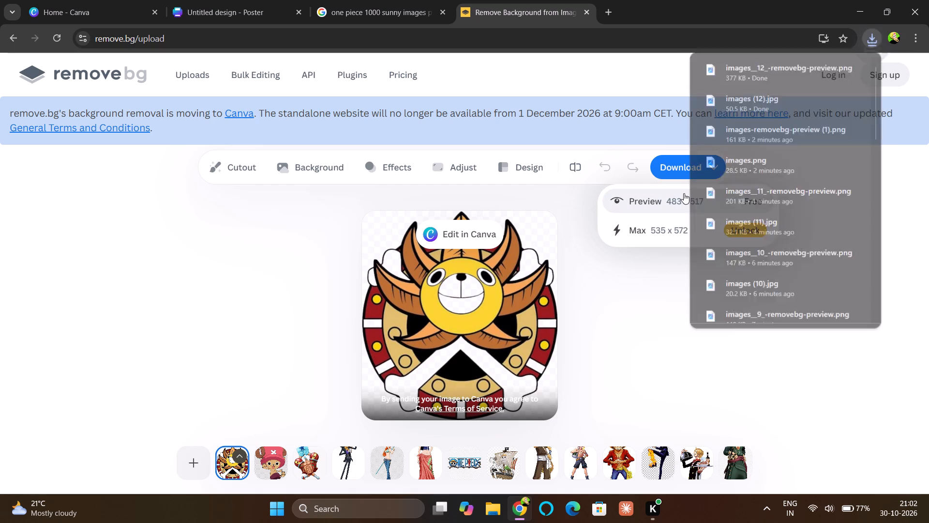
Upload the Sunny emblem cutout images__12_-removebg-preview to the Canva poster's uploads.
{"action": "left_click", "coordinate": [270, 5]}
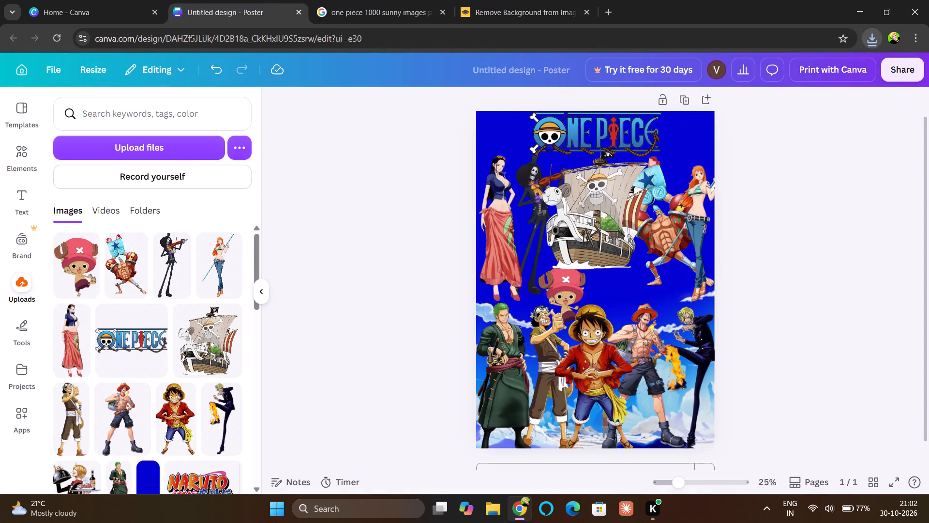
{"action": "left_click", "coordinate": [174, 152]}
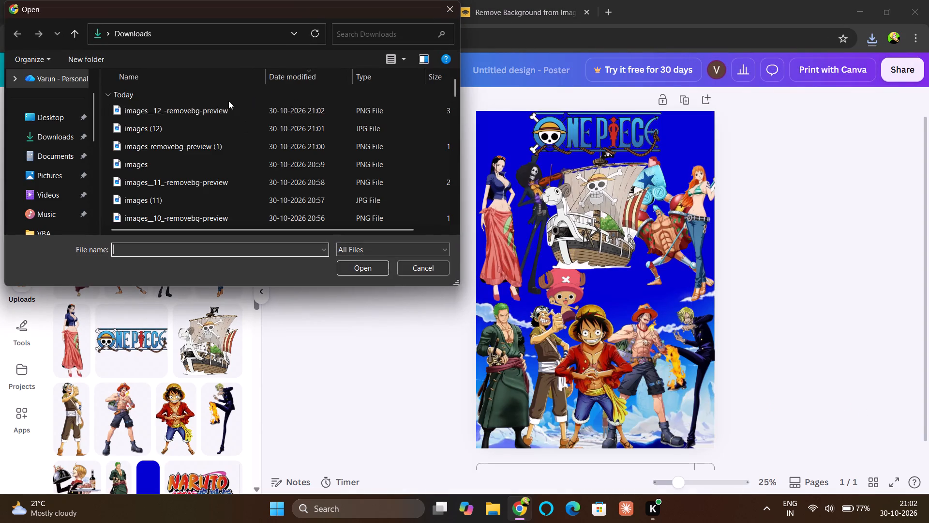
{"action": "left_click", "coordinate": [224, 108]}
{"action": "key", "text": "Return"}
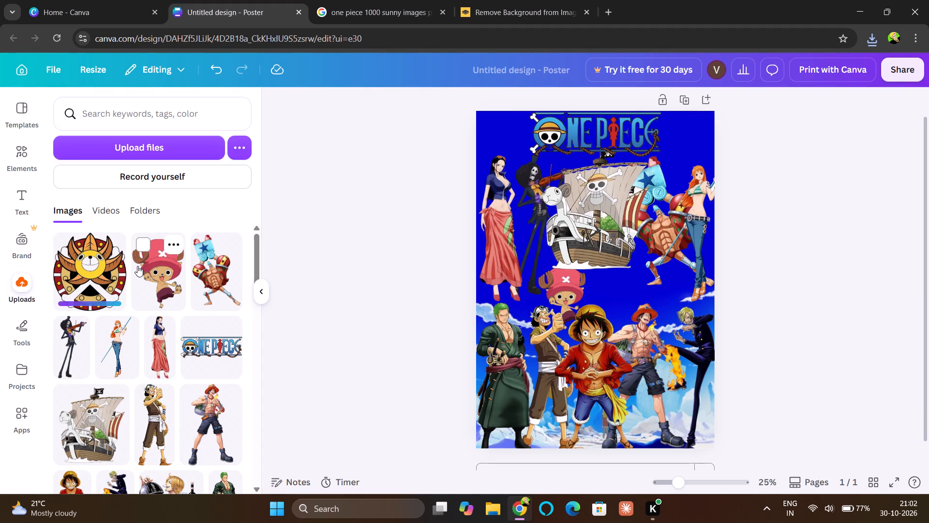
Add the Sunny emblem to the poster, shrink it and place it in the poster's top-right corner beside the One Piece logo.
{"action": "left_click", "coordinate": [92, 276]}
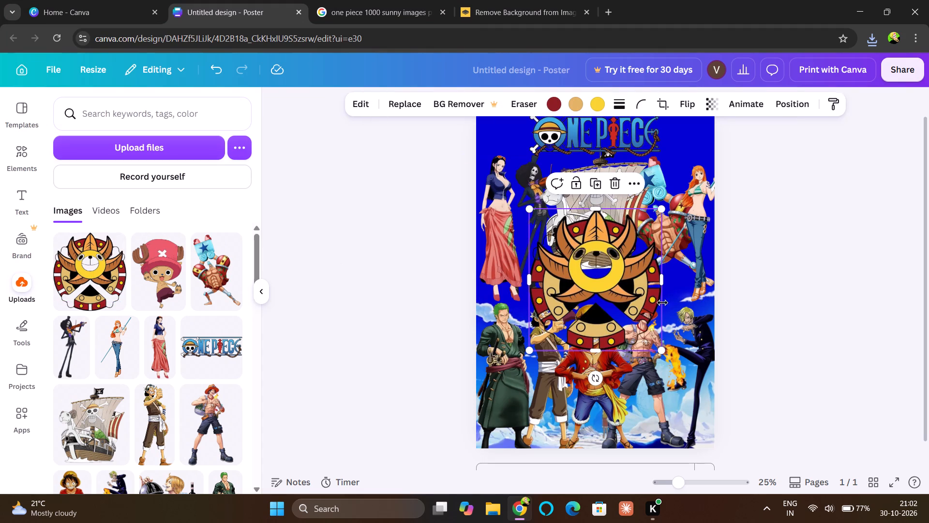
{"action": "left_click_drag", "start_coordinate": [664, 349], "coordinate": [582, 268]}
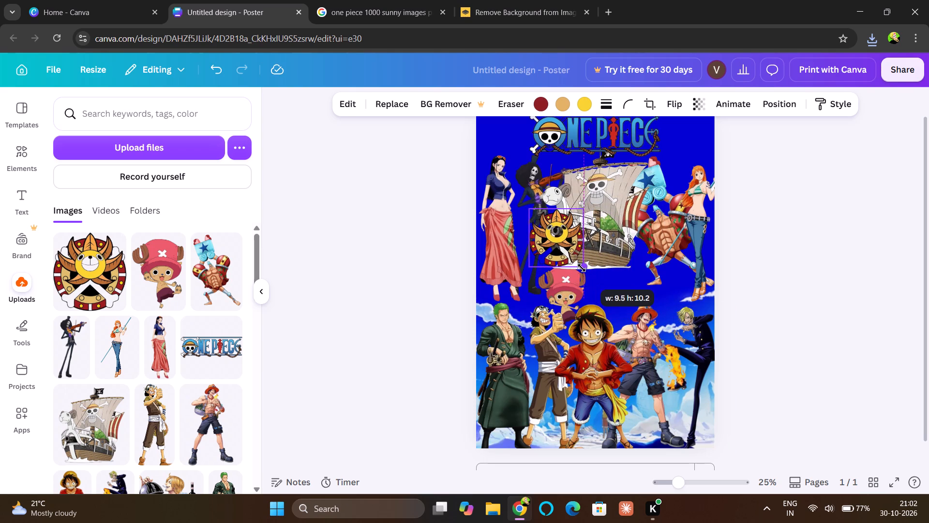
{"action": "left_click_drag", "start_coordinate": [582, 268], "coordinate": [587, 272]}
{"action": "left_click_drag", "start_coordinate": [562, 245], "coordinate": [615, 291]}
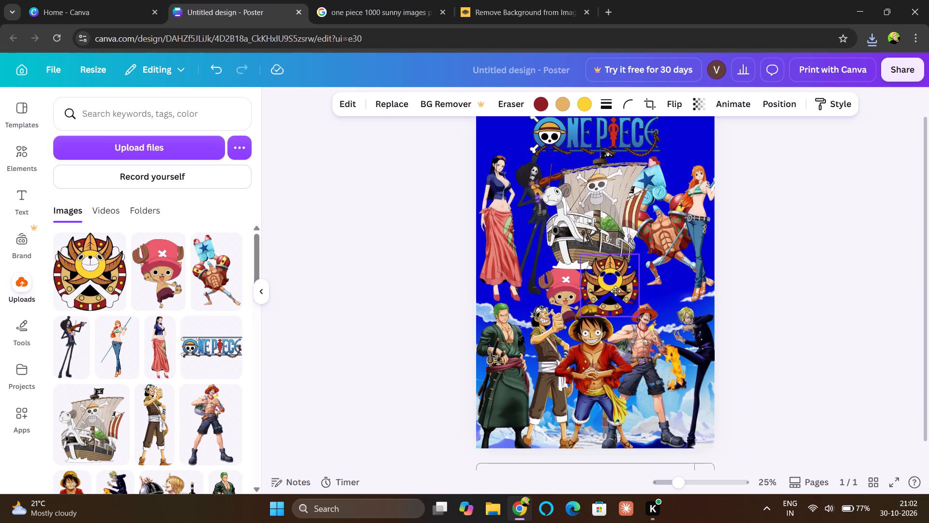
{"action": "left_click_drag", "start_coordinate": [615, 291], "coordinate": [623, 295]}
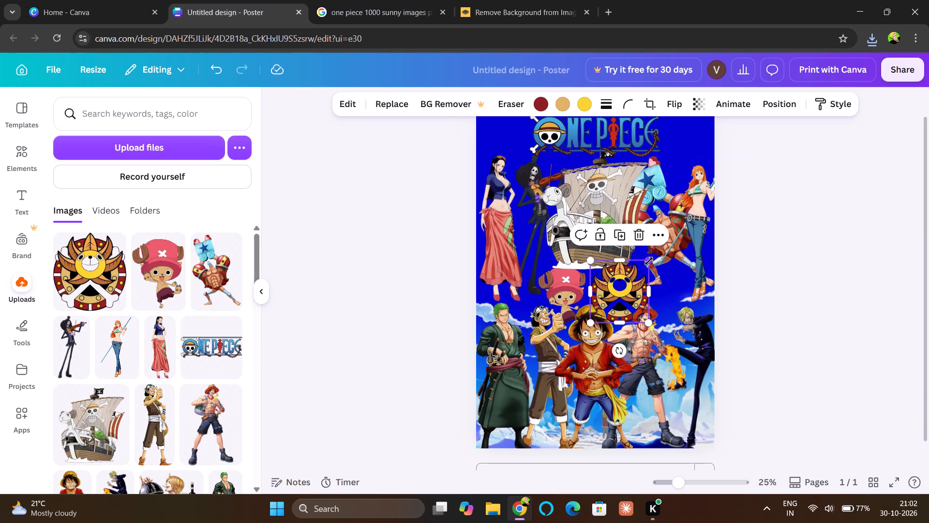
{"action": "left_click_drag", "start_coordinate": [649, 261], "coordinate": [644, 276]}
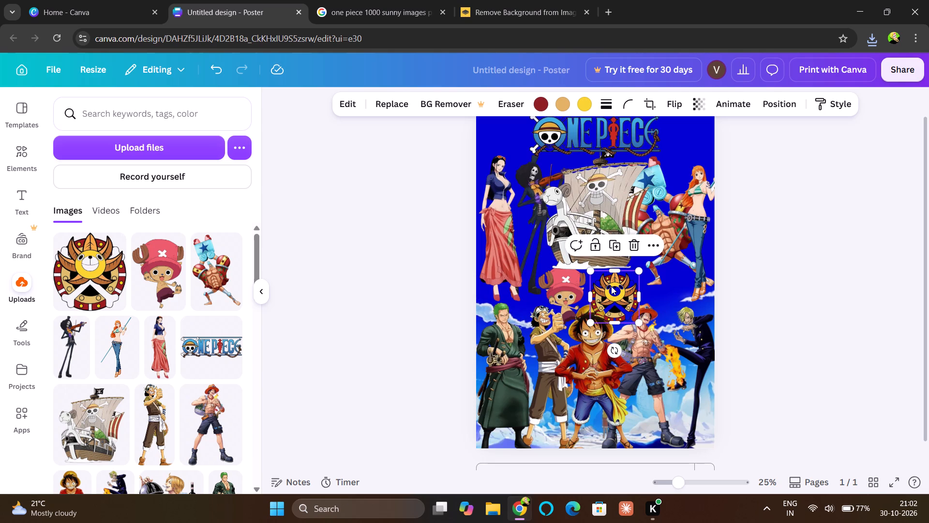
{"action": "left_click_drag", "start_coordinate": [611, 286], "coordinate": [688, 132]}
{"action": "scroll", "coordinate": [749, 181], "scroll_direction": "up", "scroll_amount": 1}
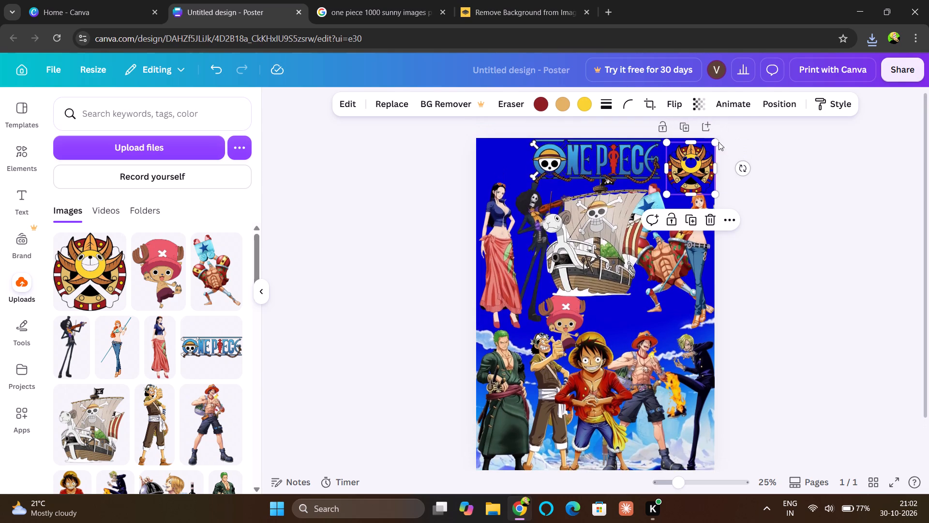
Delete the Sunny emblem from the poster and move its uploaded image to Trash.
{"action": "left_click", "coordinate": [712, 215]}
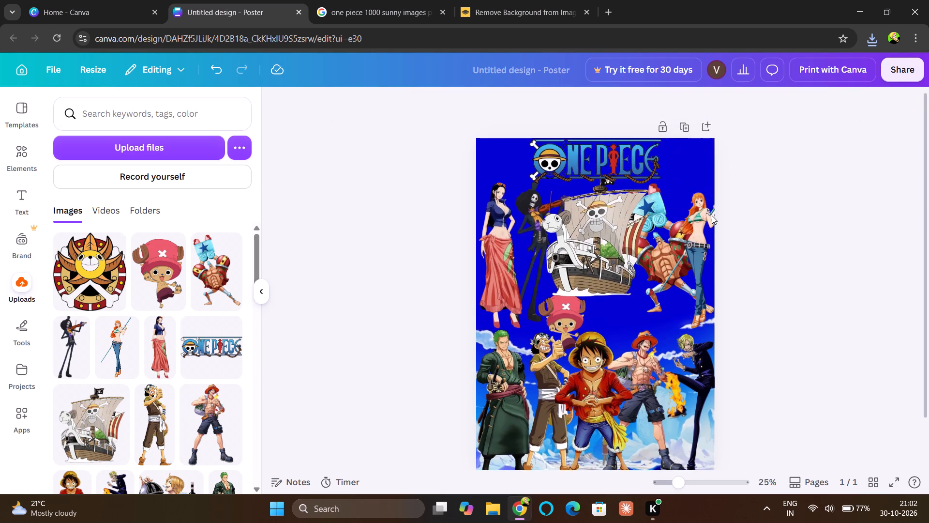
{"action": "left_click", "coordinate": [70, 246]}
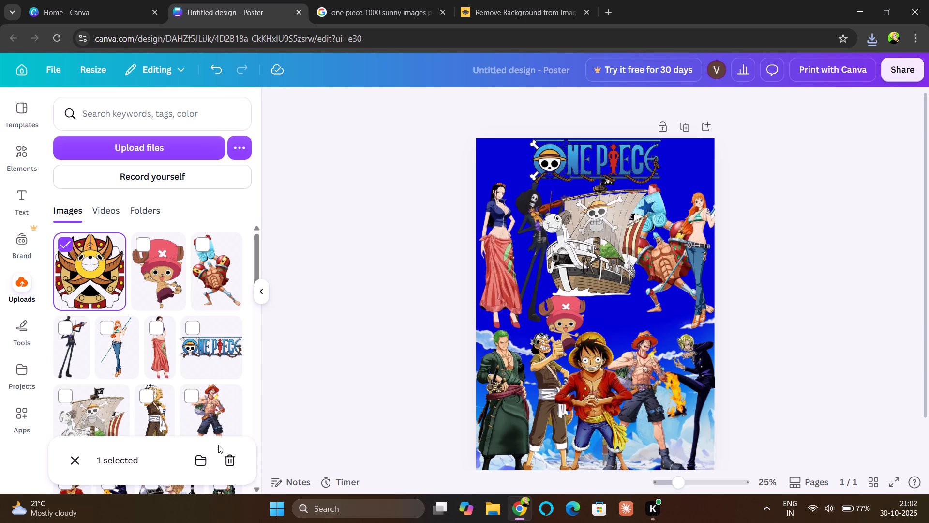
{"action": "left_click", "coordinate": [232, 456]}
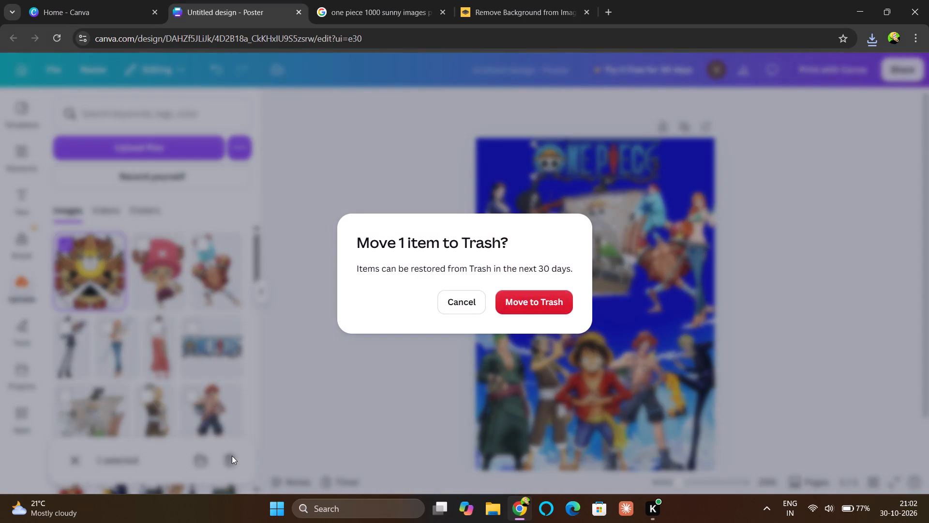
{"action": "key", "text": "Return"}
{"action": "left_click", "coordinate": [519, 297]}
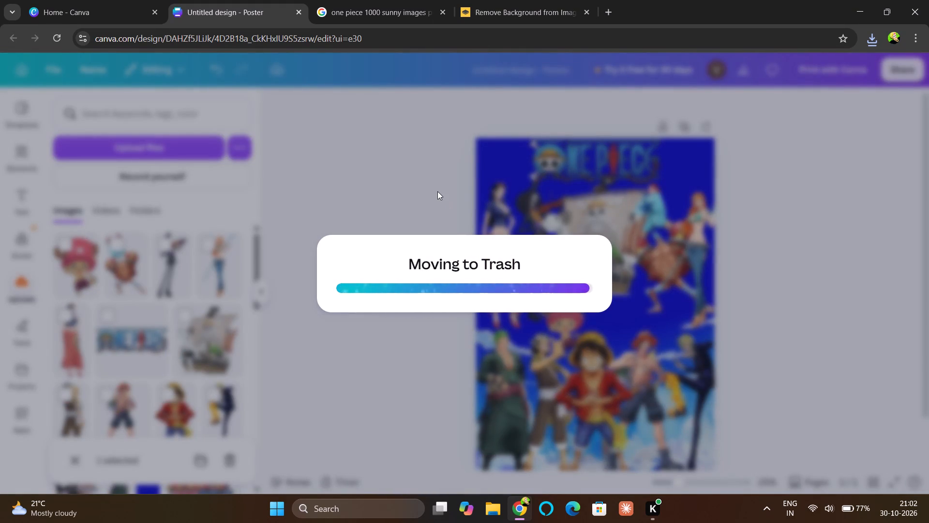
Look through the Thousand Sunny image results in Google for another emblem or ship, and preview the round PNGEgg emblem.
{"action": "left_click", "coordinate": [372, 9]}
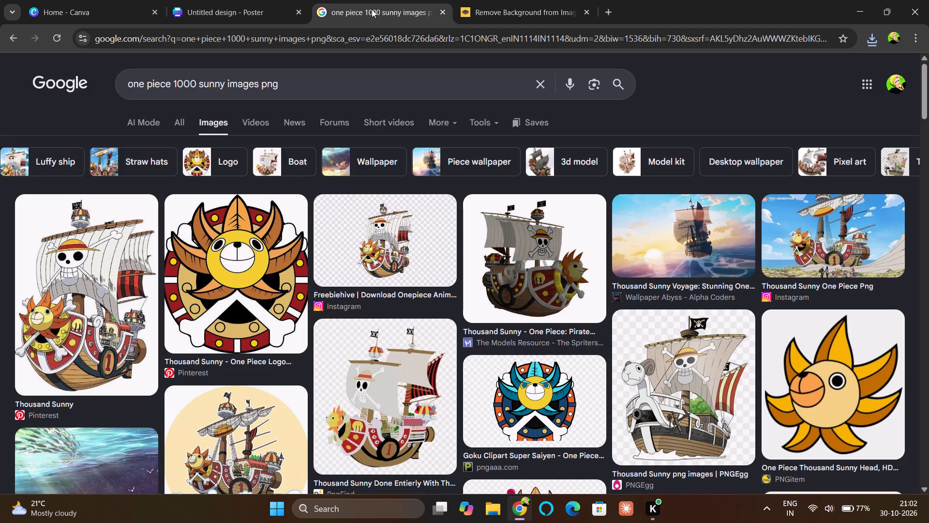
{"action": "scroll", "coordinate": [442, 254], "scroll_direction": "down", "scroll_amount": 2}
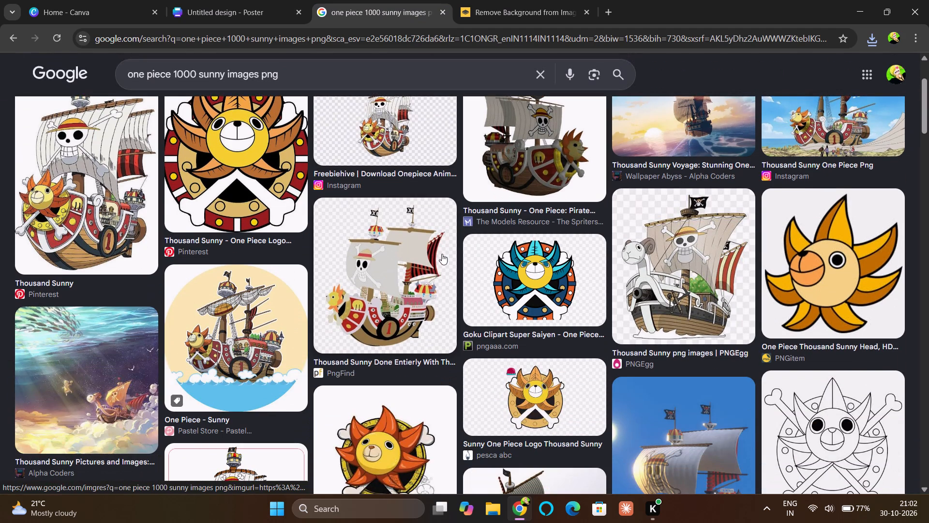
{"action": "scroll", "coordinate": [442, 254], "scroll_direction": "down", "scroll_amount": 2}
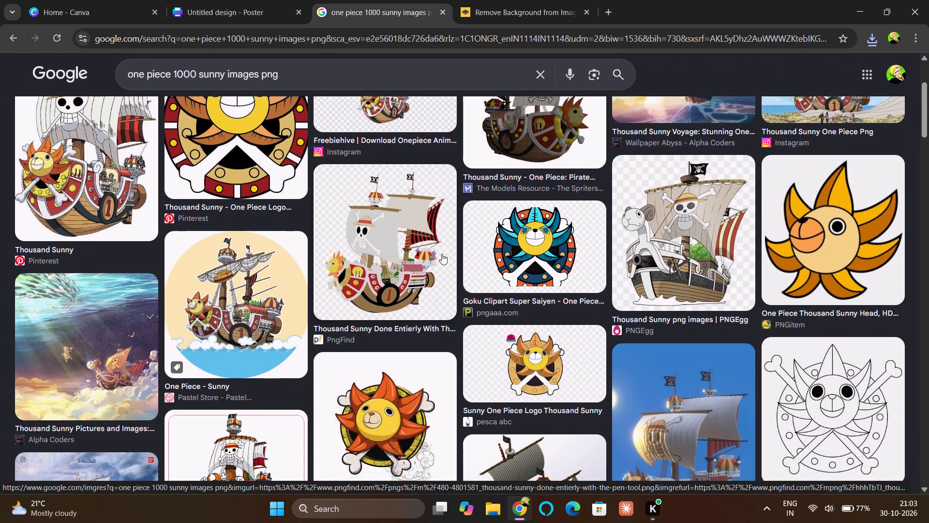
{"action": "scroll", "coordinate": [442, 254], "scroll_direction": "down", "scroll_amount": 2}
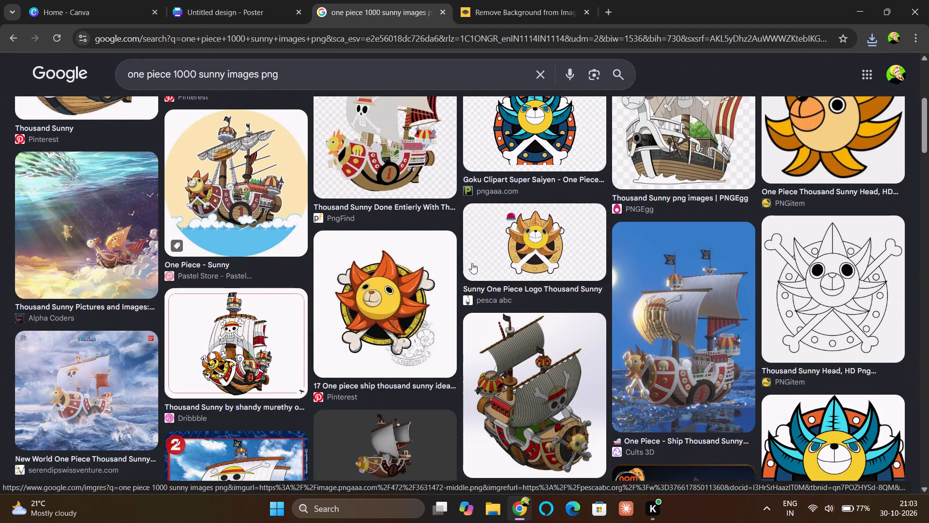
{"action": "scroll", "coordinate": [431, 312], "scroll_direction": "down", "scroll_amount": 1}
{"action": "scroll", "coordinate": [431, 312], "scroll_direction": "up", "scroll_amount": 1}
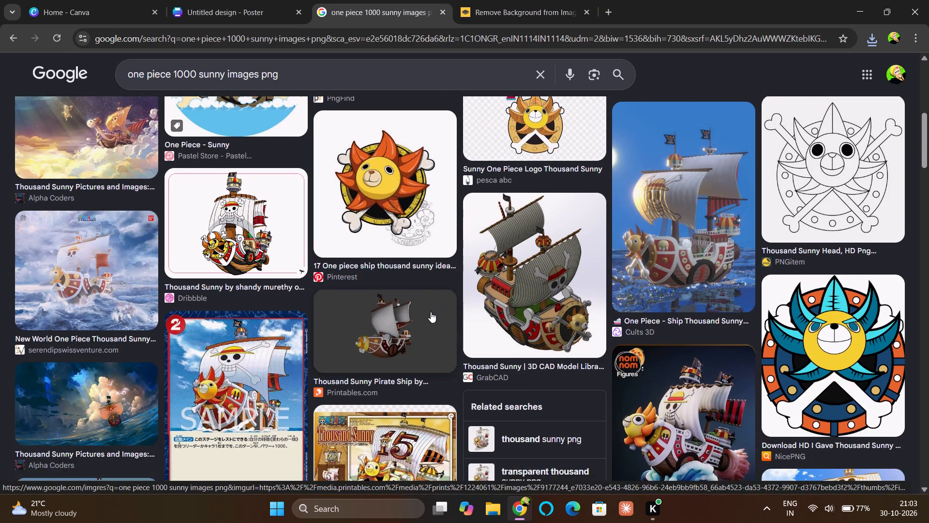
{"action": "scroll", "coordinate": [431, 312], "scroll_direction": "up", "scroll_amount": 1}
{"action": "scroll", "coordinate": [431, 312], "scroll_direction": "down", "scroll_amount": 4}
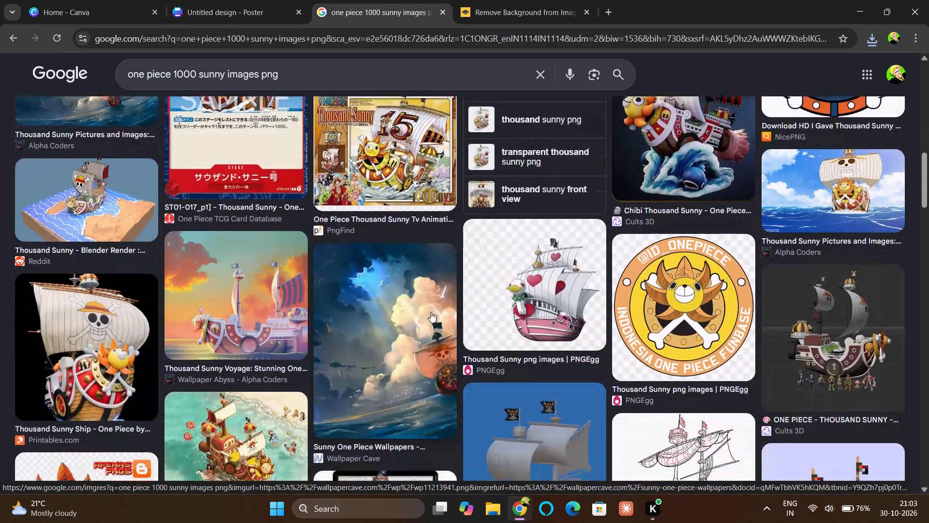
{"action": "scroll", "coordinate": [431, 312], "scroll_direction": "down", "scroll_amount": 4}
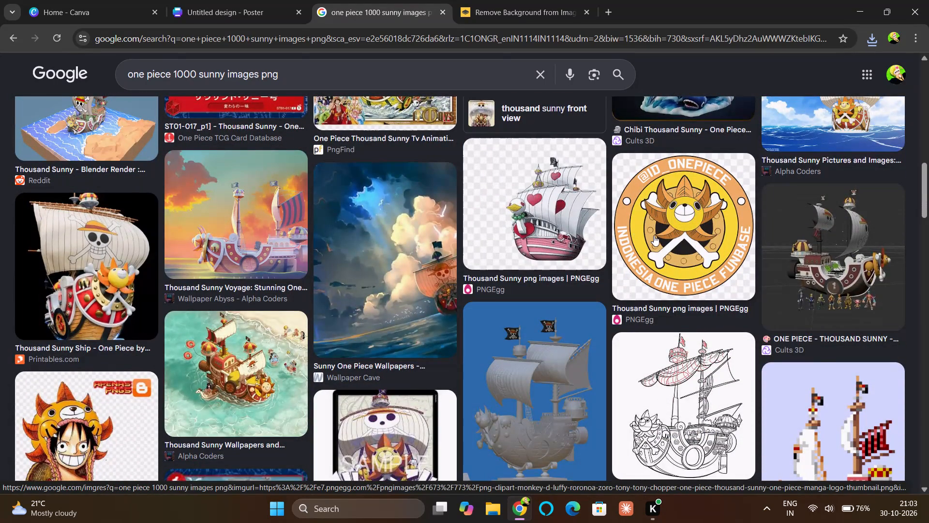
{"action": "right_click", "coordinate": [654, 235]}
{"action": "left_click", "coordinate": [626, 234]}
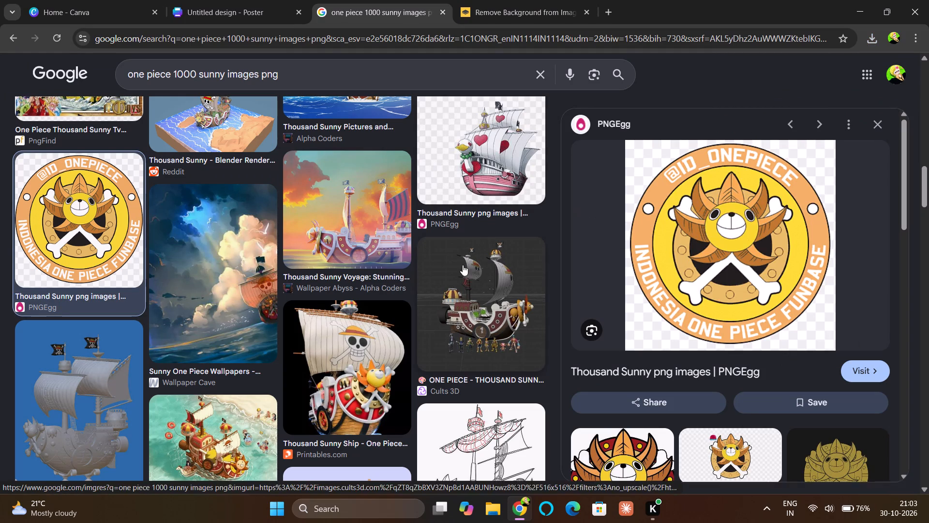
{"action": "left_click", "coordinate": [869, 126]}
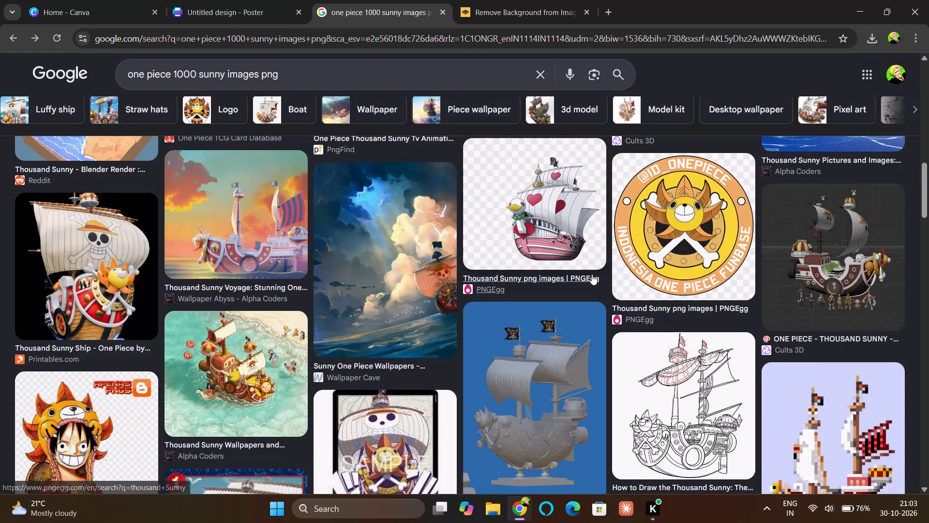
Look through the Thousand Sunny image results in Google for artwork that suits the poster, checking against the Canva design.
{"action": "scroll", "coordinate": [592, 274], "scroll_direction": "up", "scroll_amount": 3}
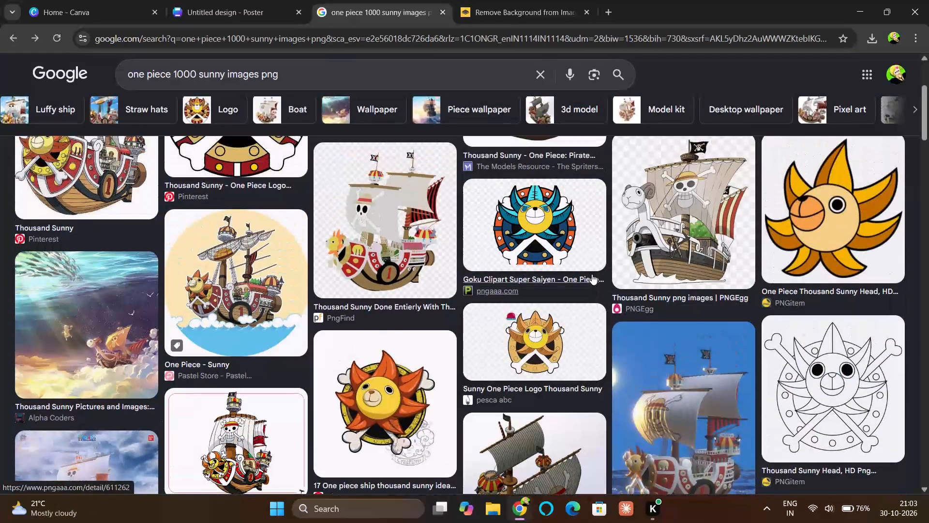
{"action": "scroll", "coordinate": [558, 286], "scroll_direction": "down", "scroll_amount": 3}
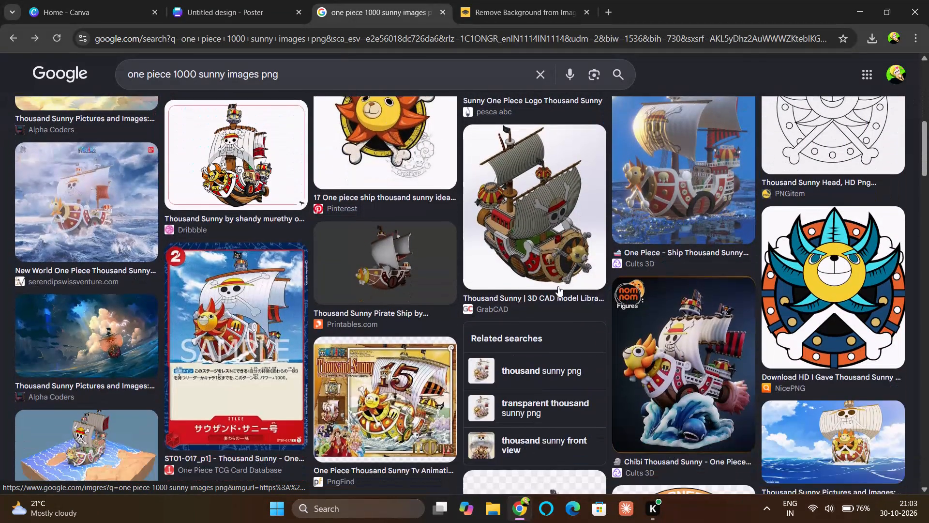
{"action": "scroll", "coordinate": [558, 286], "scroll_direction": "down", "scroll_amount": 2}
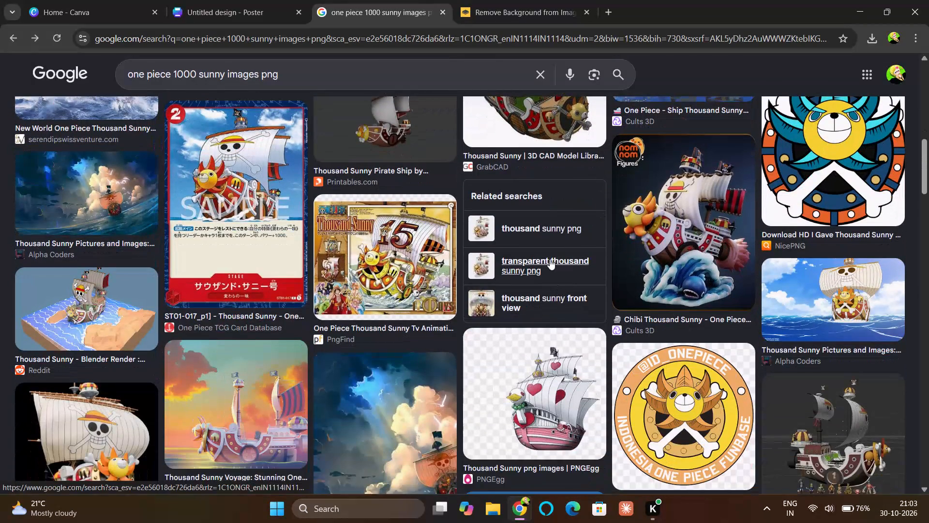
{"action": "scroll", "coordinate": [598, 299], "scroll_direction": "down", "scroll_amount": 6}
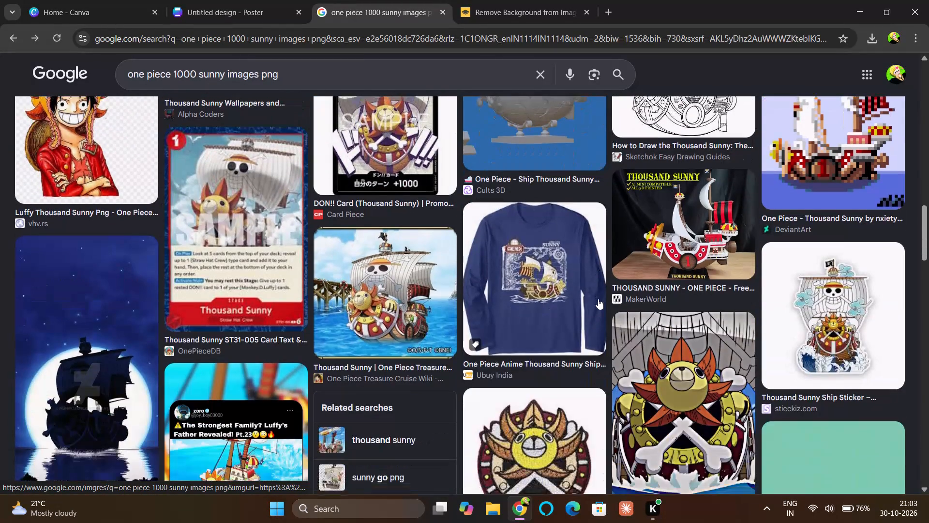
{"action": "scroll", "coordinate": [598, 299], "scroll_direction": "down", "scroll_amount": 2}
{"action": "scroll", "coordinate": [538, 253], "scroll_direction": "down", "scroll_amount": 1}
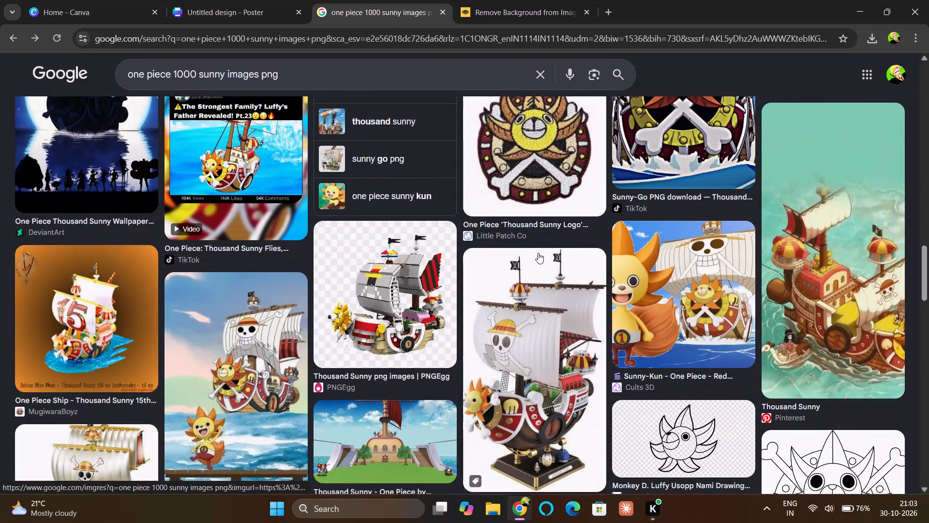
{"action": "scroll", "coordinate": [538, 253], "scroll_direction": "down", "scroll_amount": 5}
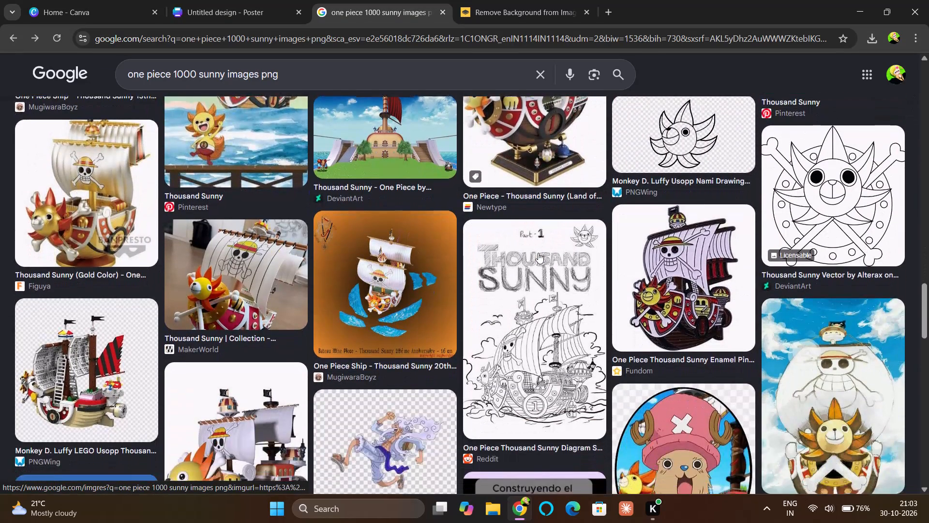
{"action": "scroll", "coordinate": [538, 253], "scroll_direction": "down", "scroll_amount": 3}
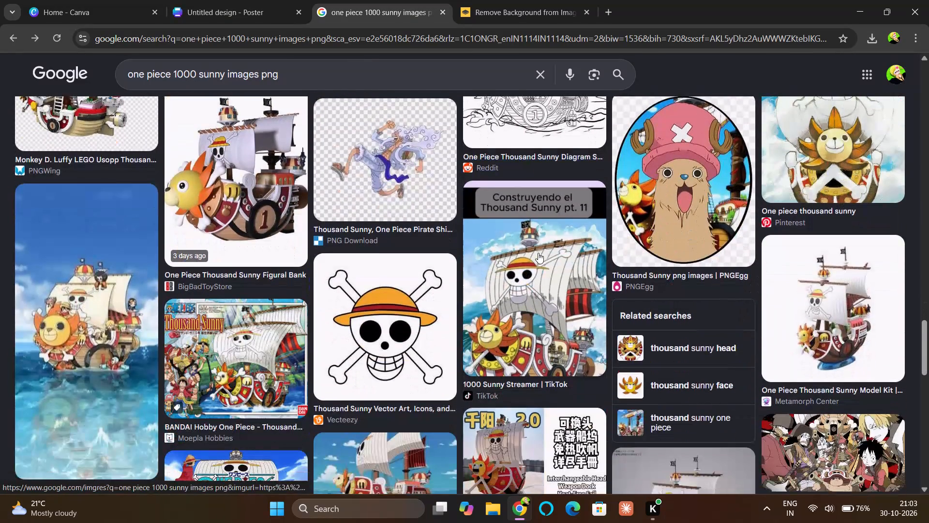
{"action": "scroll", "coordinate": [538, 253], "scroll_direction": "down", "scroll_amount": 1}
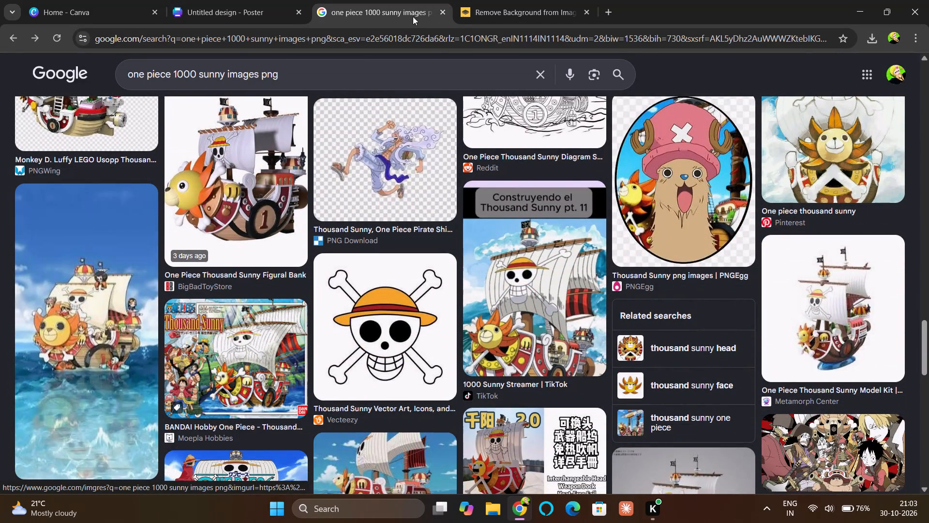
{"action": "left_click", "coordinate": [251, 5]}
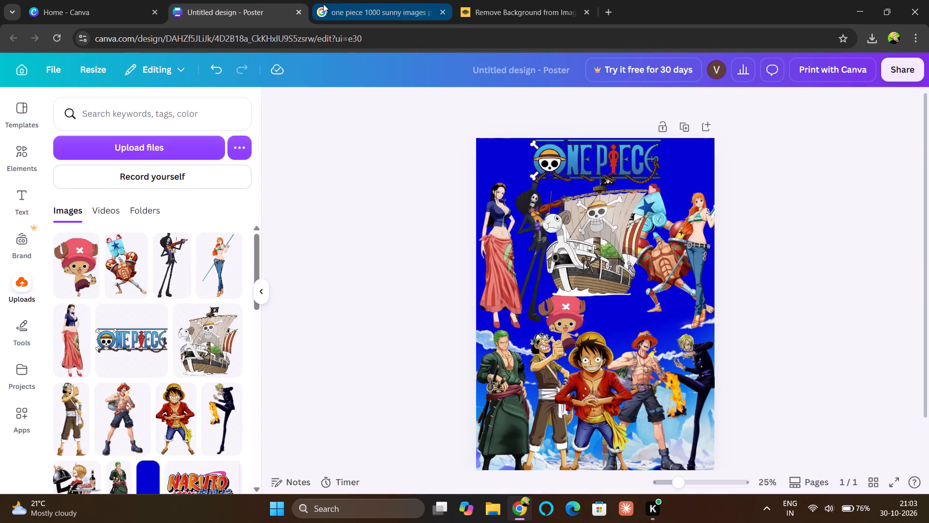
{"action": "left_click", "coordinate": [337, 5]}
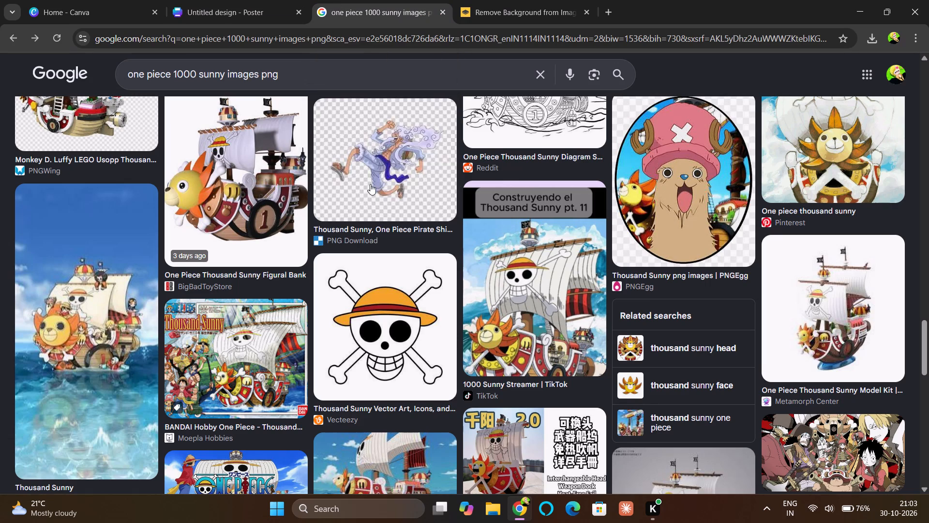
{"action": "scroll", "coordinate": [375, 277], "scroll_direction": "down", "scroll_amount": 6}
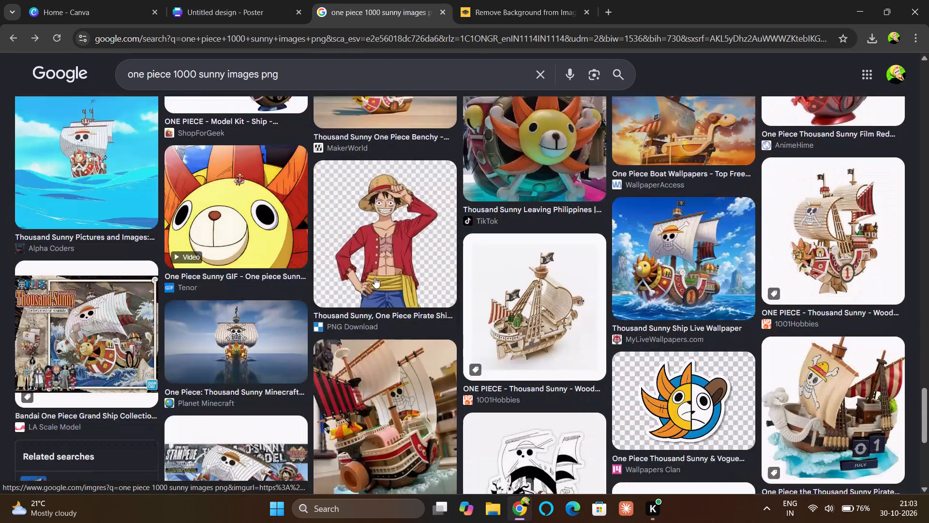
{"action": "scroll", "coordinate": [375, 277], "scroll_direction": "down", "scroll_amount": 4}
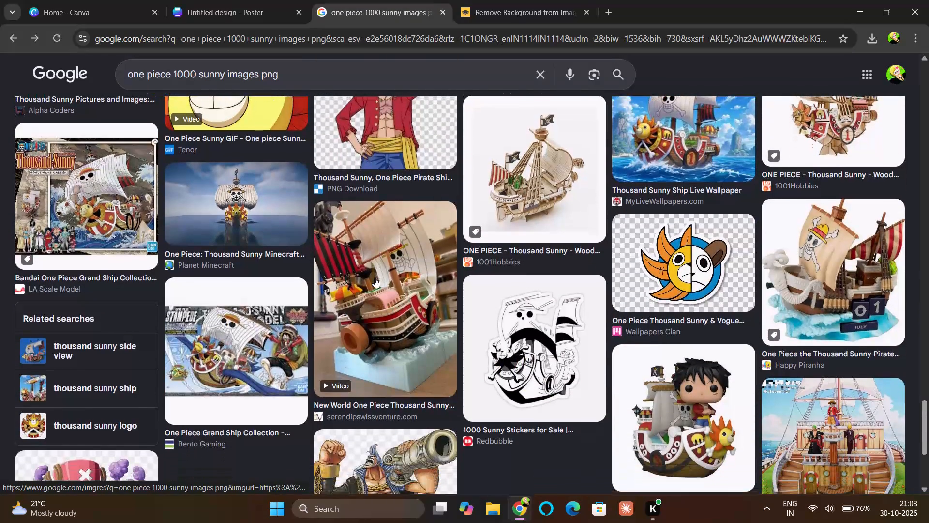
{"action": "scroll", "coordinate": [375, 277], "scroll_direction": "down", "scroll_amount": 2}
{"action": "scroll", "coordinate": [375, 277], "scroll_direction": "up", "scroll_amount": 2}
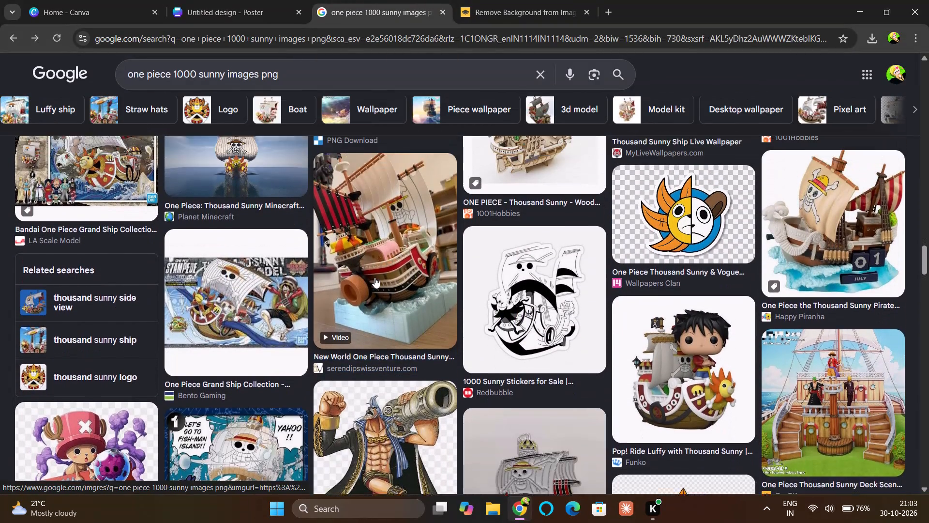
{"action": "scroll", "coordinate": [375, 277], "scroll_direction": "up", "scroll_amount": 12}
Save the Pinterest image of the orange-maned Sunny emblem with crossed bones from the Google results.
{"action": "scroll", "coordinate": [375, 277], "scroll_direction": "down", "scroll_amount": 3}
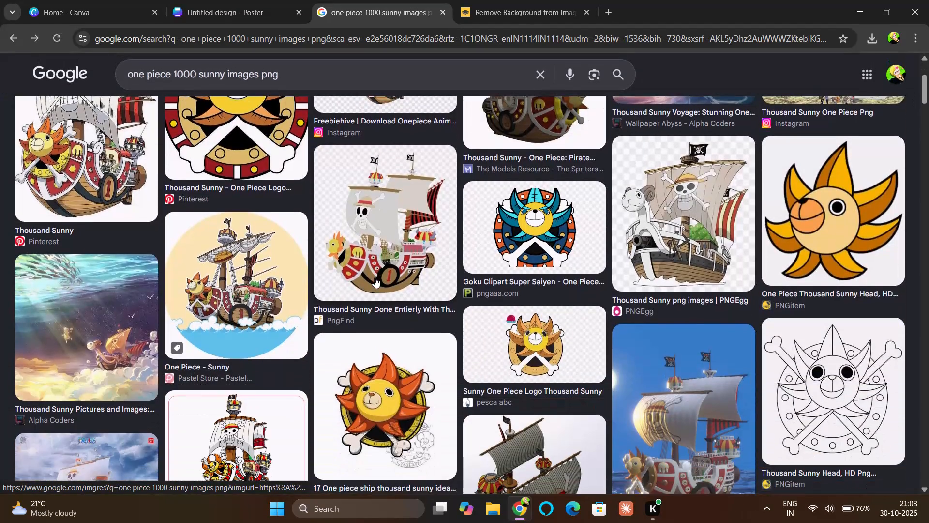
{"action": "scroll", "coordinate": [375, 277], "scroll_direction": "down", "scroll_amount": 2}
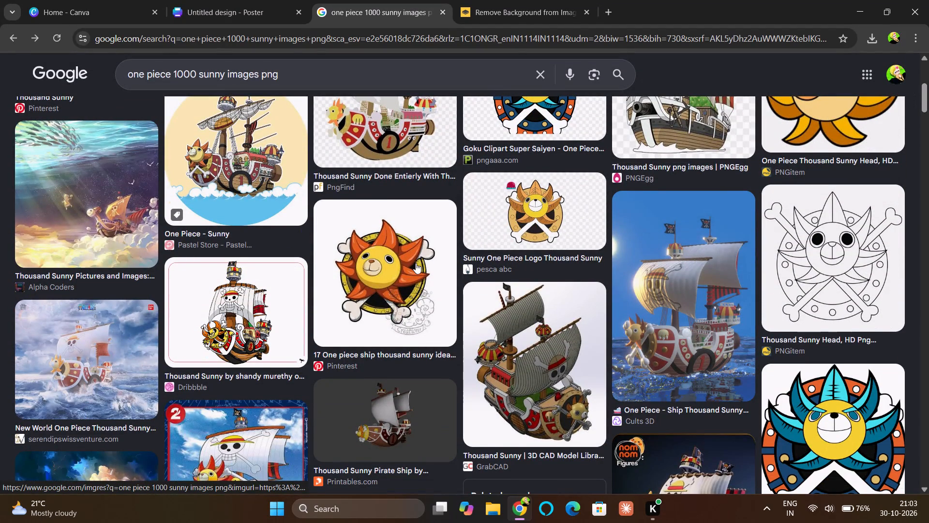
{"action": "right_click", "coordinate": [416, 263]}
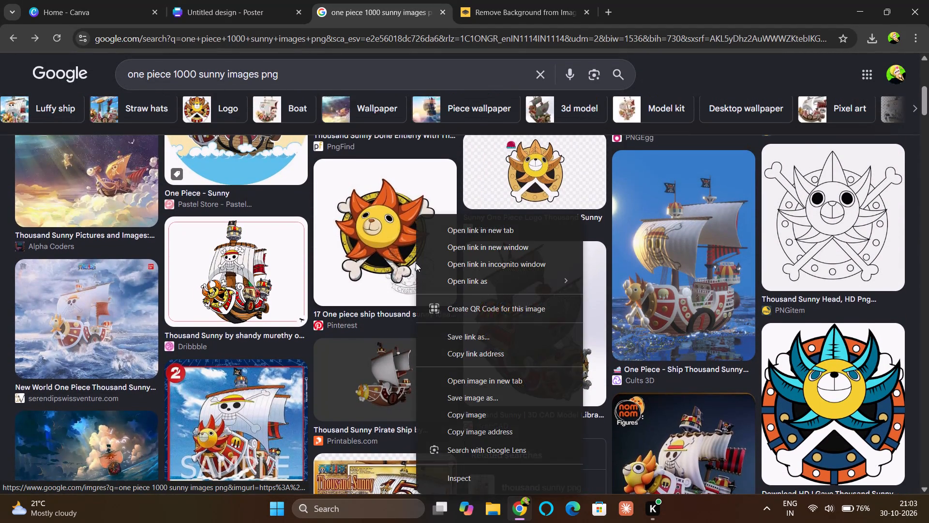
{"action": "left_click", "coordinate": [465, 395]}
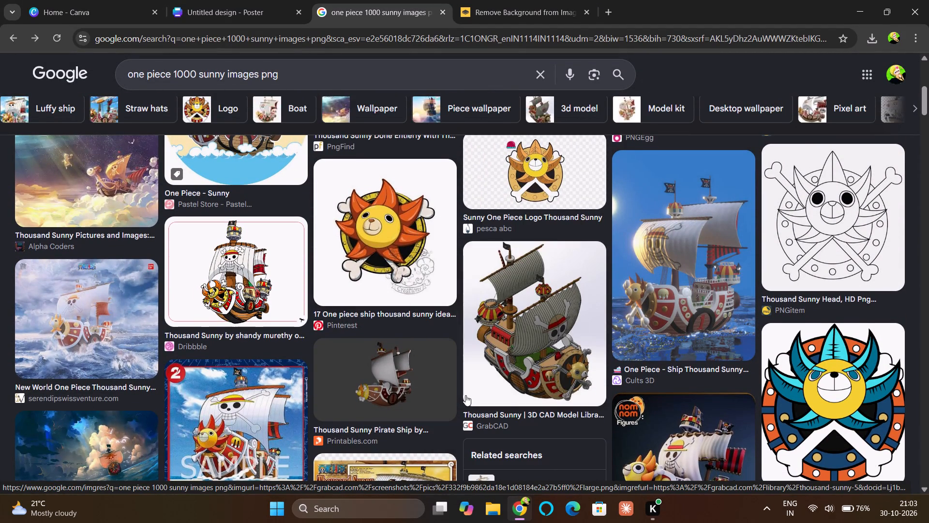
{"action": "key", "text": "Return"}
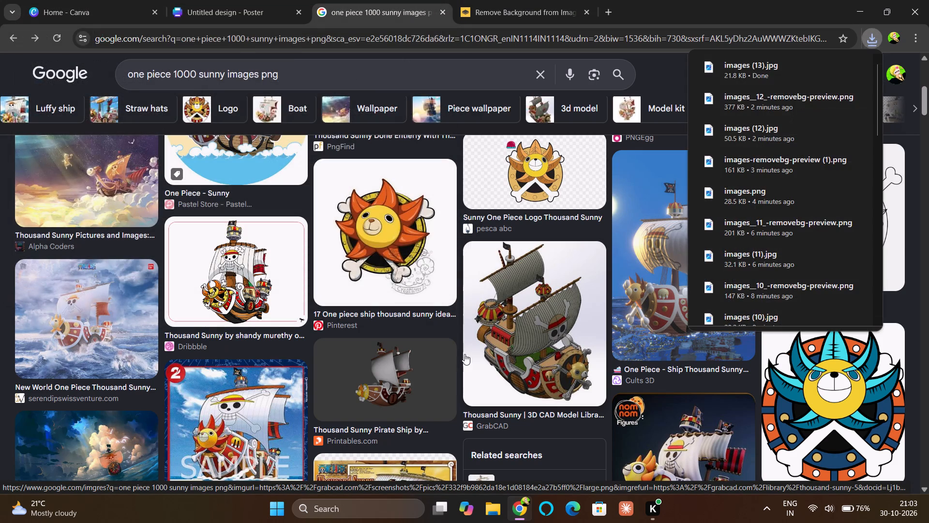
Remove the background from images (13) in remove.bg and download the free preview cutout.
{"action": "left_click", "coordinate": [524, 2]}
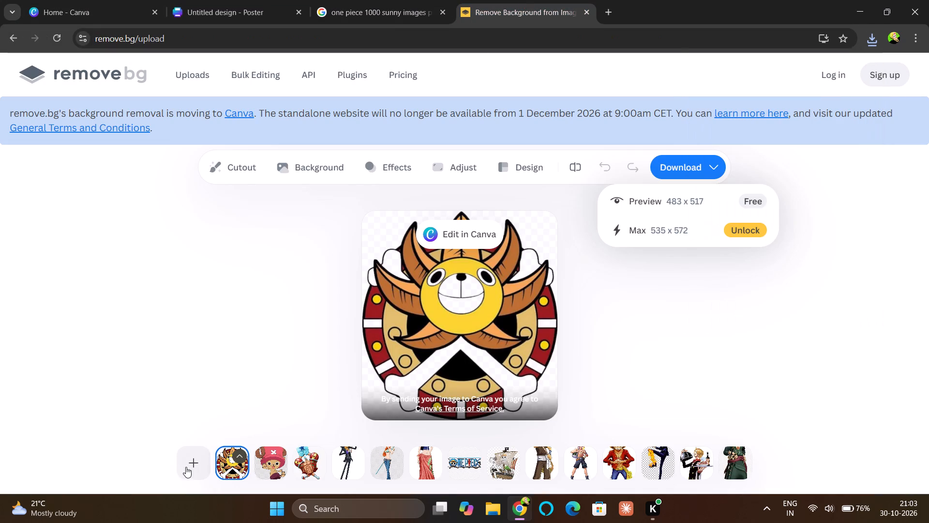
{"action": "left_click", "coordinate": [195, 475]}
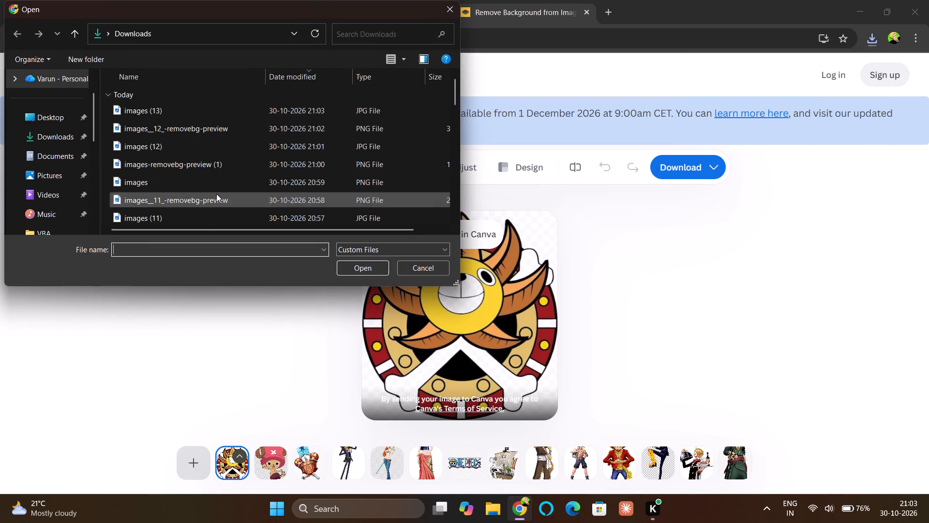
{"action": "left_click", "coordinate": [191, 109]}
{"action": "key", "text": "Return"}
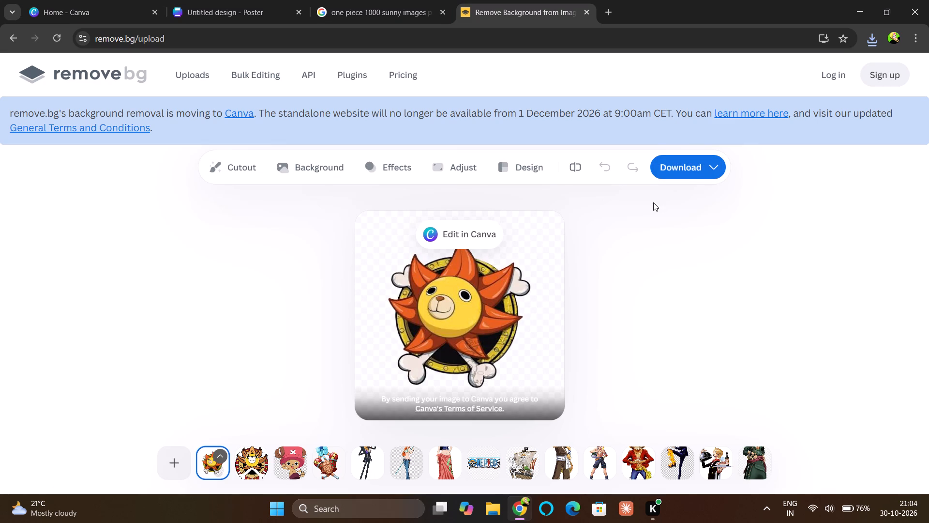
{"action": "left_click", "coordinate": [696, 174]}
{"action": "left_click", "coordinate": [676, 197]}
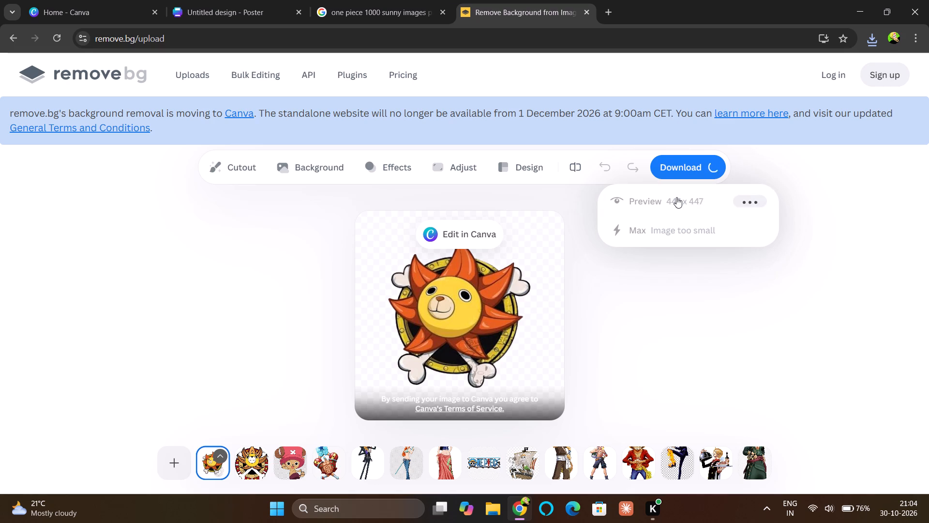
Upload the emblem cutout images__13_-removebg-preview to the Canva poster's uploads.
{"action": "left_click", "coordinate": [256, 15]}
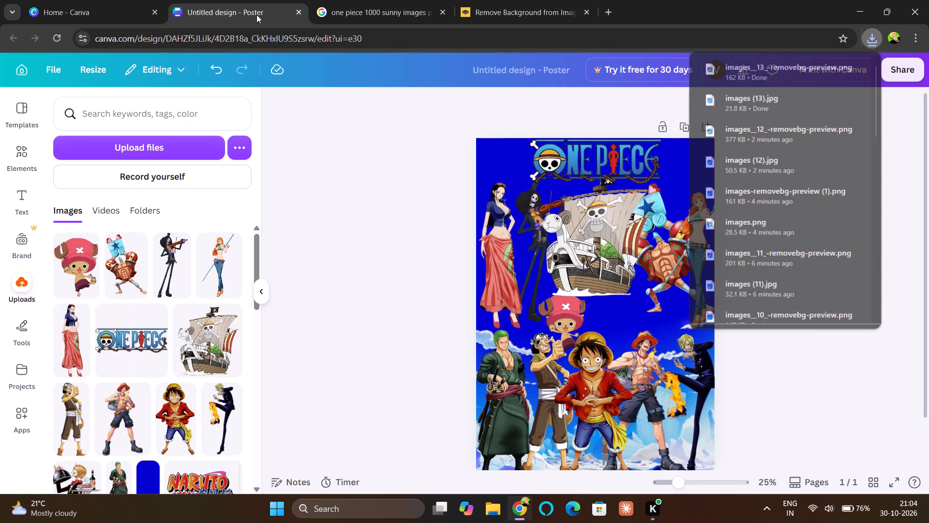
{"action": "left_click", "coordinate": [147, 152]}
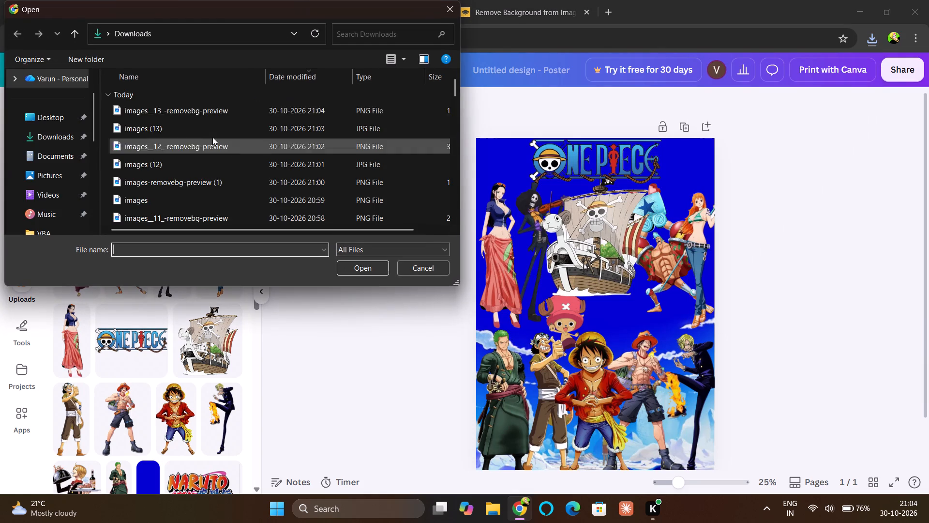
{"action": "left_click", "coordinate": [168, 106]}
{"action": "key", "text": "Return"}
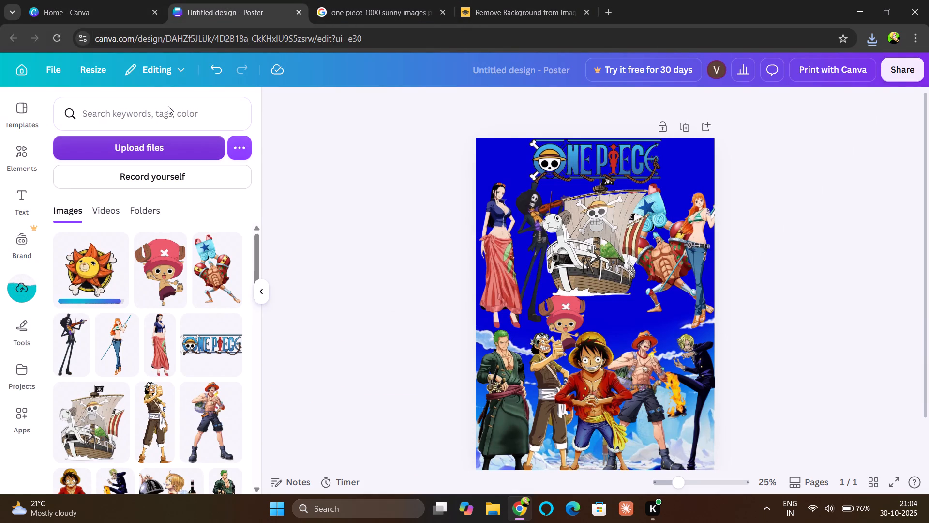
Add the orange-maned Sunny emblem to the poster, shrink it and place it beside Chopper, below the ship and above Luffy and Ace.
{"action": "left_click", "coordinate": [107, 273]}
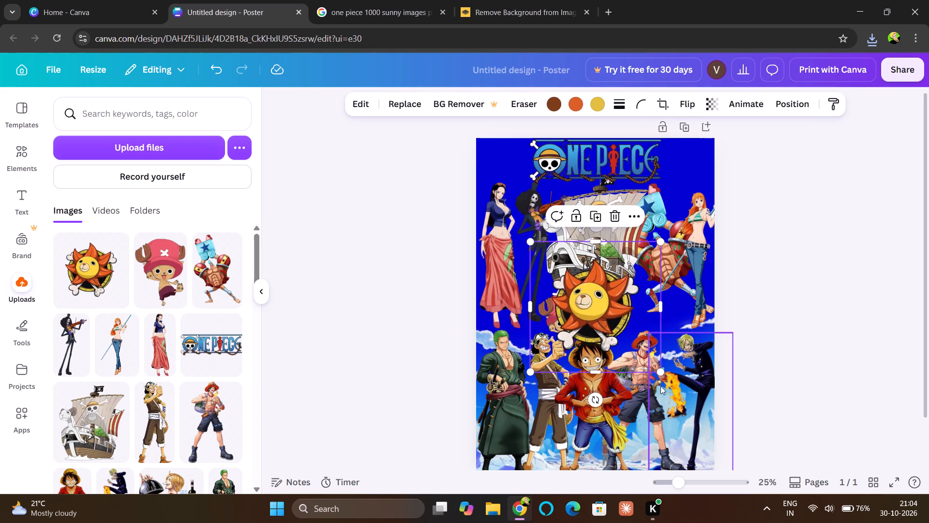
{"action": "left_click_drag", "start_coordinate": [659, 372], "coordinate": [614, 326]}
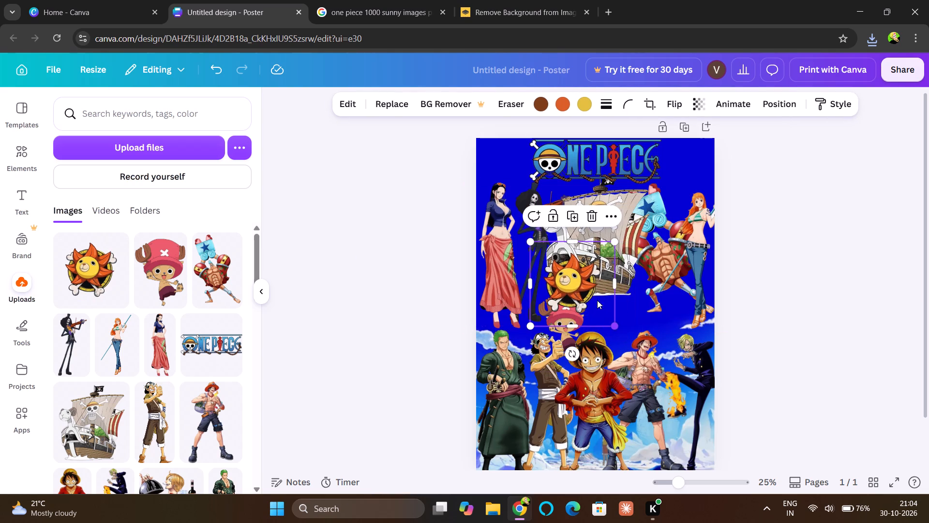
{"action": "left_click_drag", "start_coordinate": [571, 276], "coordinate": [621, 315]}
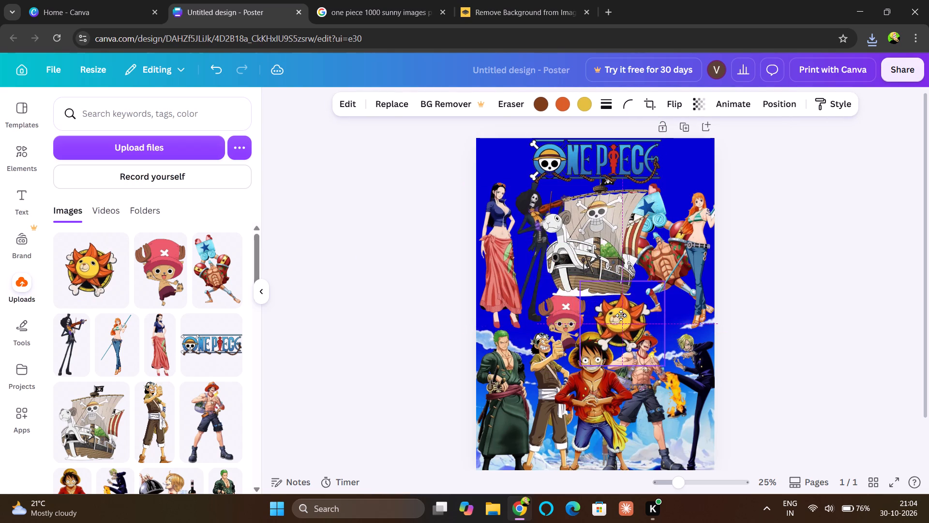
{"action": "left_click_drag", "start_coordinate": [621, 315], "coordinate": [592, 354]}
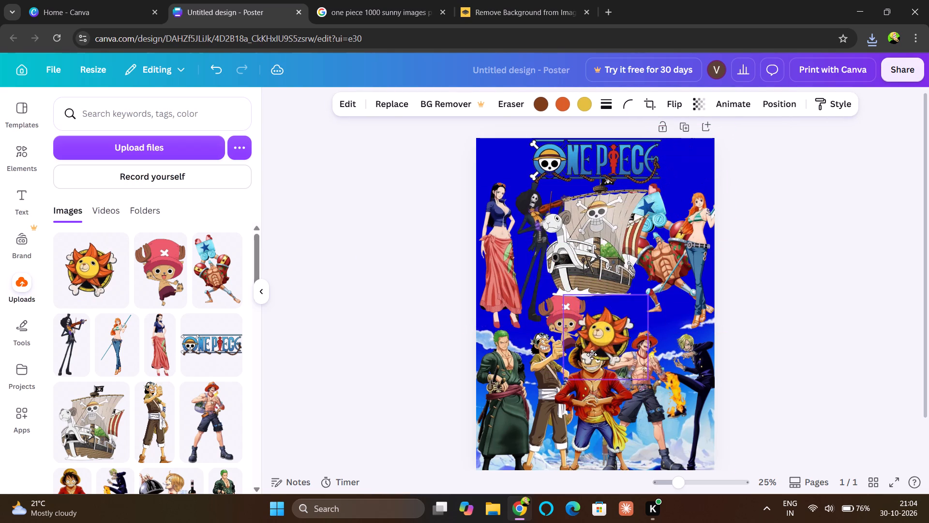
{"action": "left_click_drag", "start_coordinate": [592, 354], "coordinate": [614, 314]}
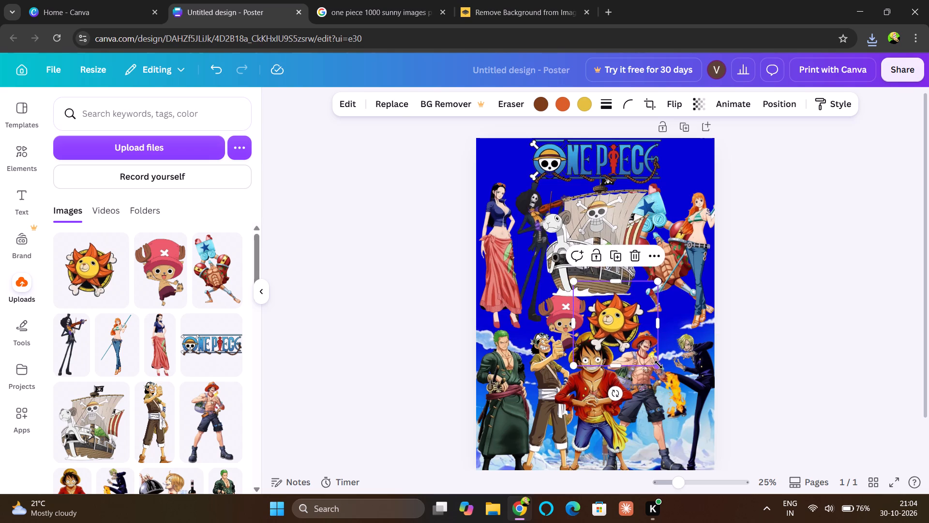
{"action": "left_click_drag", "start_coordinate": [659, 365], "coordinate": [649, 354]}
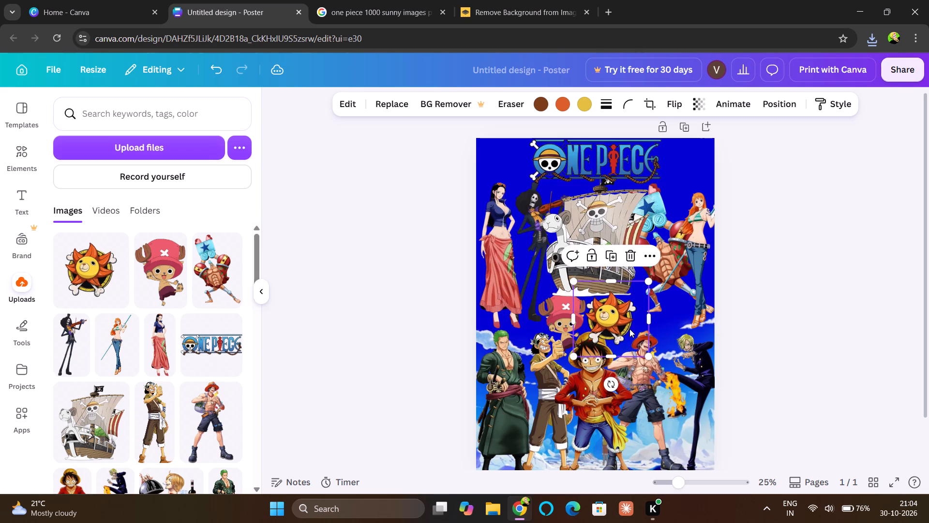
{"action": "left_click_drag", "start_coordinate": [611, 311], "coordinate": [627, 309]}
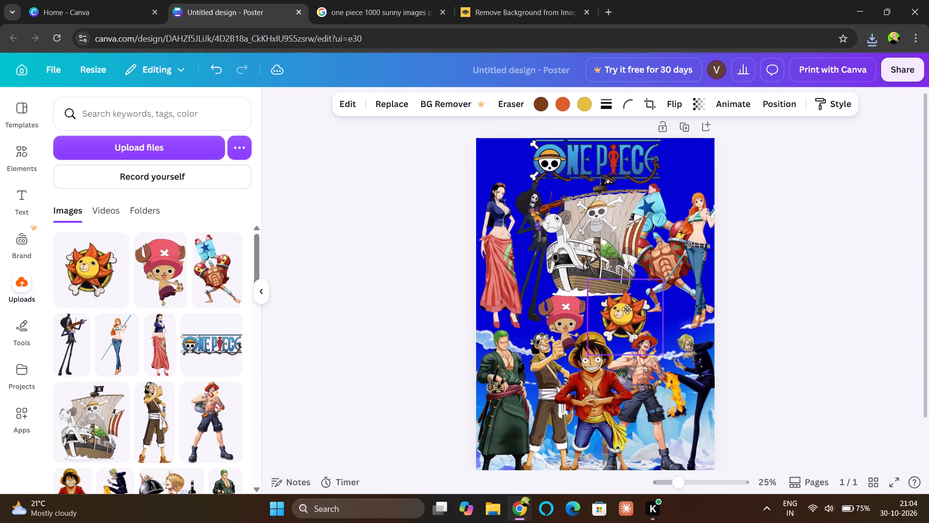
{"action": "left_click_drag", "start_coordinate": [627, 309], "coordinate": [623, 309]}
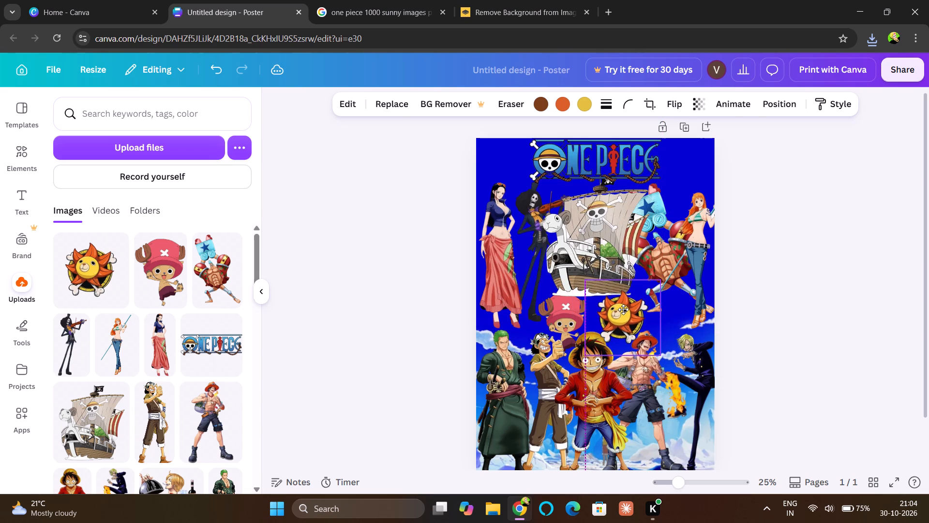
{"action": "left_click_drag", "start_coordinate": [623, 309], "coordinate": [624, 310]}
Send the Sunny emblem to the back of the poster's layers, and bring it forward two levels, behind the characters.
{"action": "left_click", "coordinate": [657, 265]}
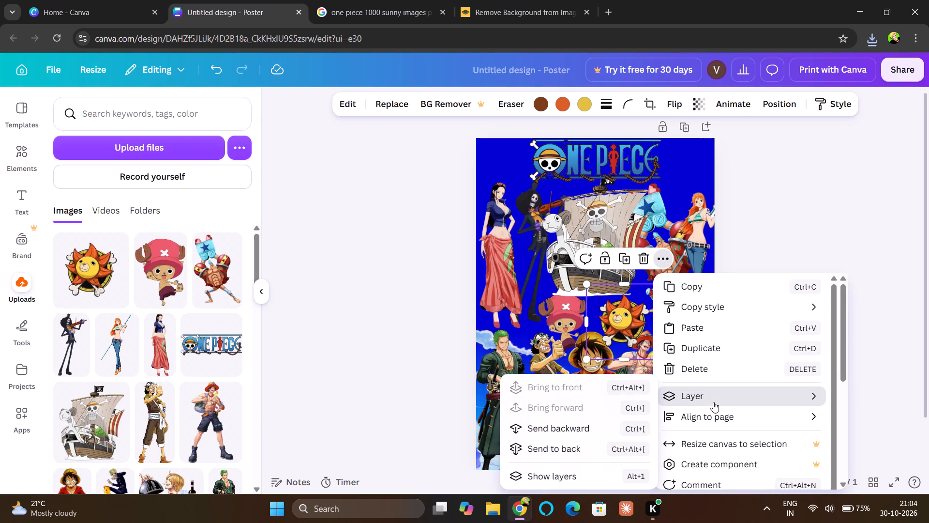
{"action": "left_click", "coordinate": [587, 443]}
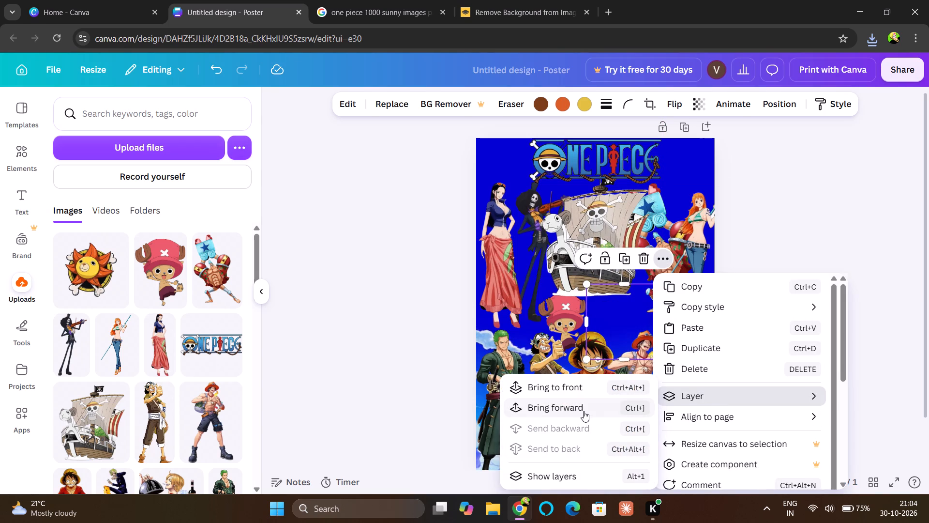
{"action": "double_click", "coordinate": [584, 411]}
{"action": "left_click", "coordinate": [764, 217]}
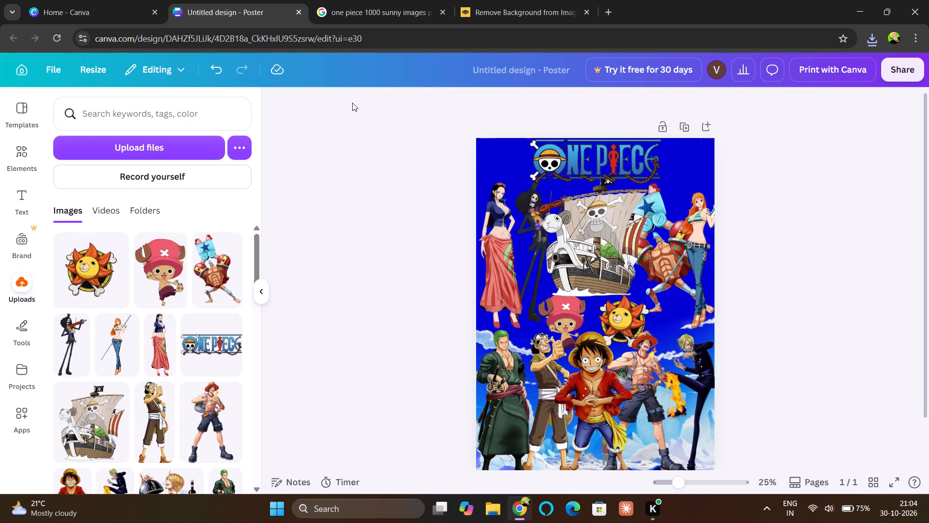
Make the One Piece poster design available offline.
{"action": "left_click", "coordinate": [281, 72]}
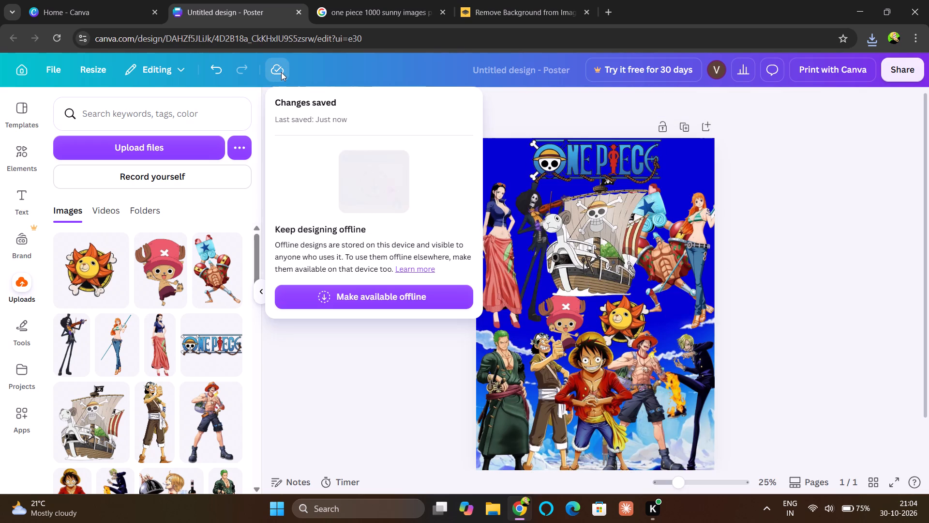
{"action": "left_click", "coordinate": [344, 292]}
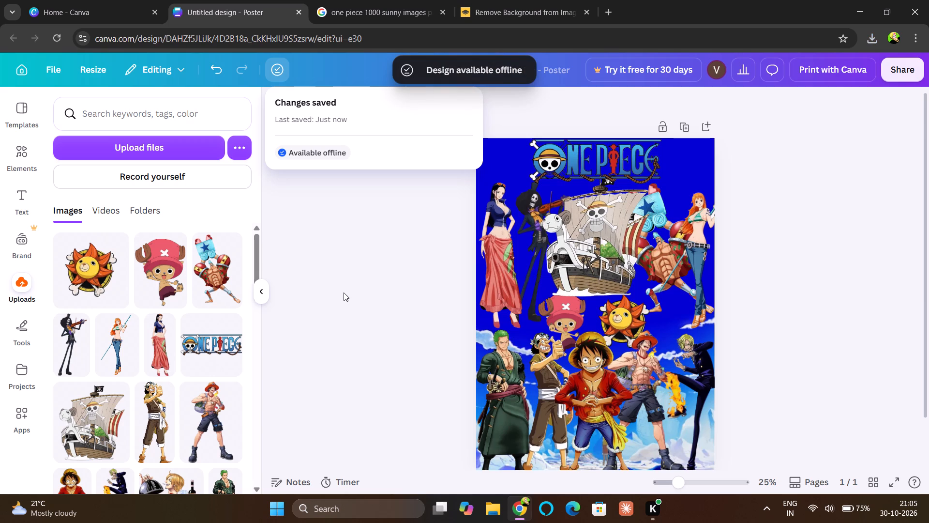
{"action": "left_click", "coordinate": [19, 73]}
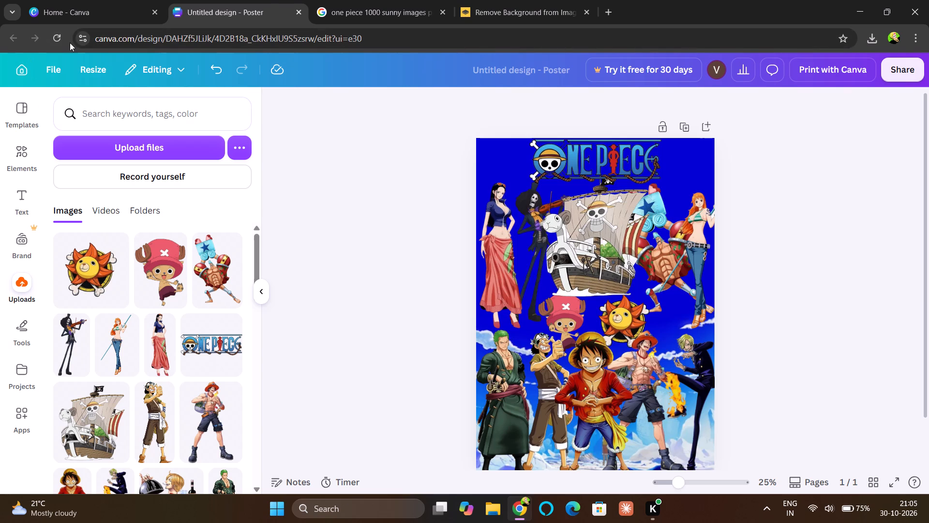
Close the poster editor, the Google image results and the remove.bg page, keeping only the Canva home page open.
{"action": "left_click", "coordinate": [300, 11]}
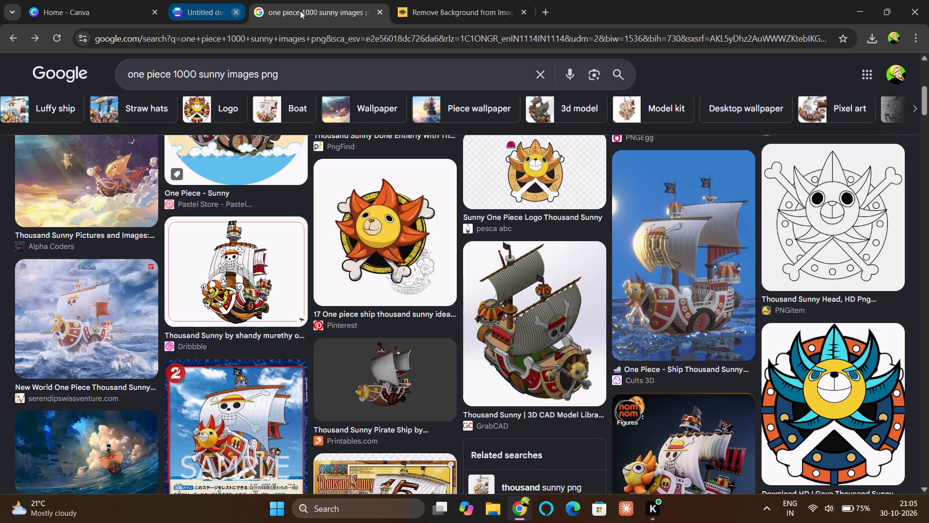
{"action": "left_click", "coordinate": [300, 11]}
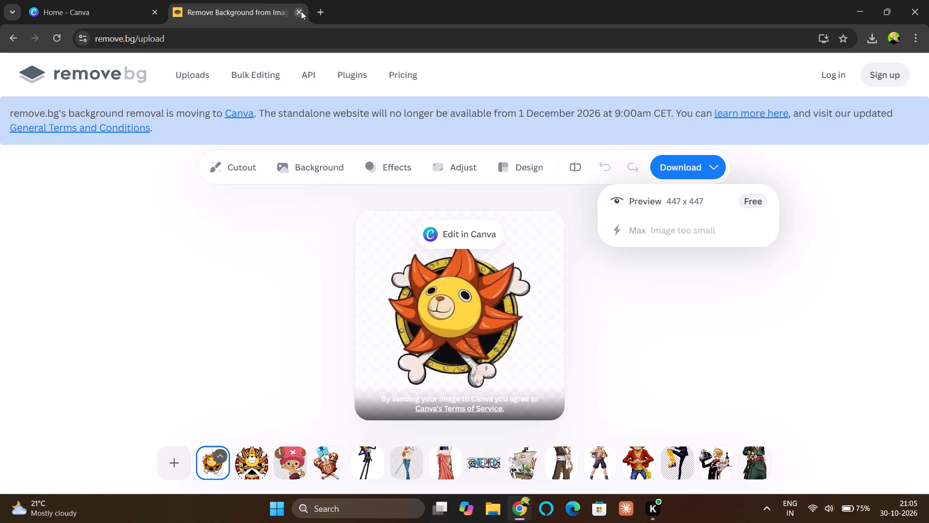
{"action": "left_click", "coordinate": [301, 11]}
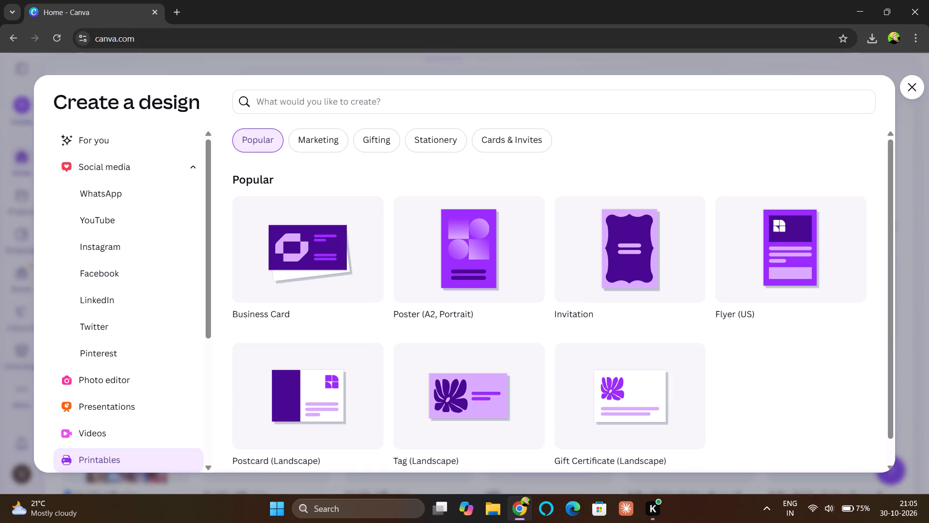
Dismiss the Create a design window, reload the Canva home page and check the recent designs for the One Piece poster.
{"action": "left_click", "coordinate": [912, 93]}
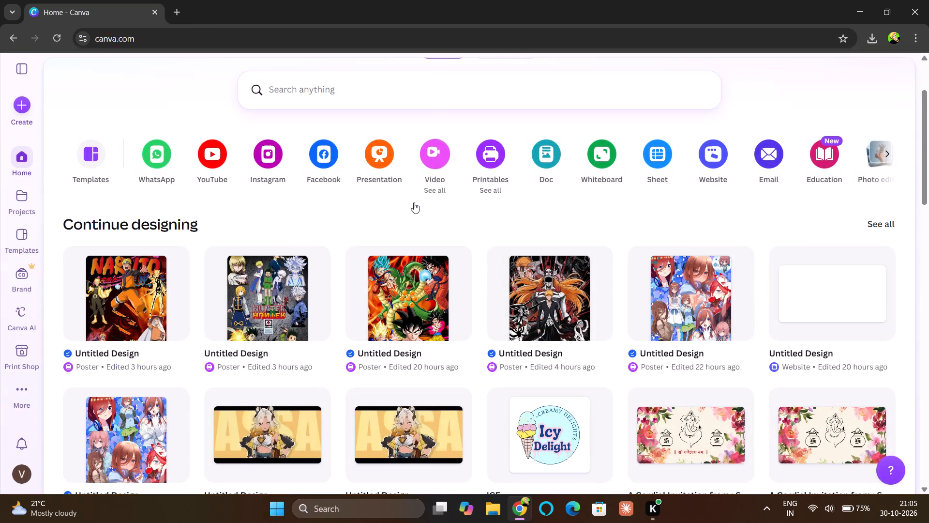
{"action": "left_click", "coordinate": [60, 36]}
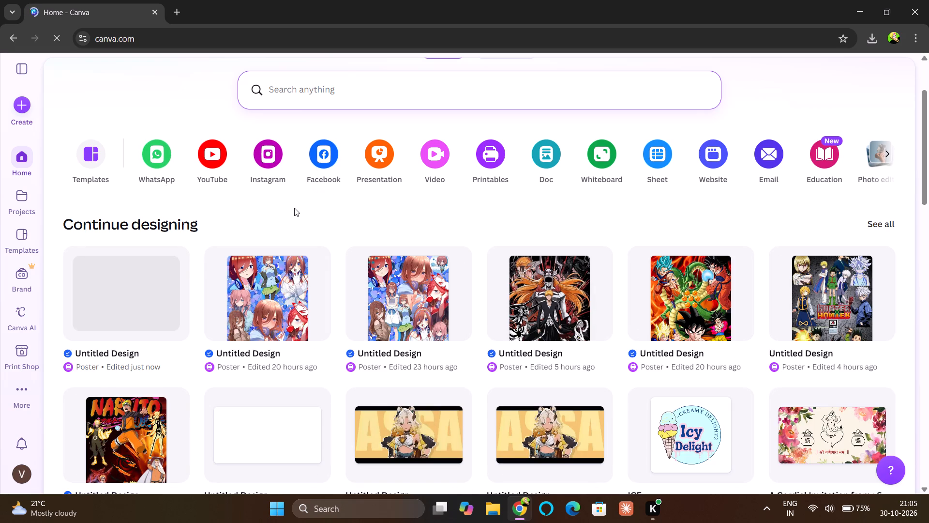
{"action": "scroll", "coordinate": [307, 275], "scroll_direction": "right", "scroll_amount": 1}
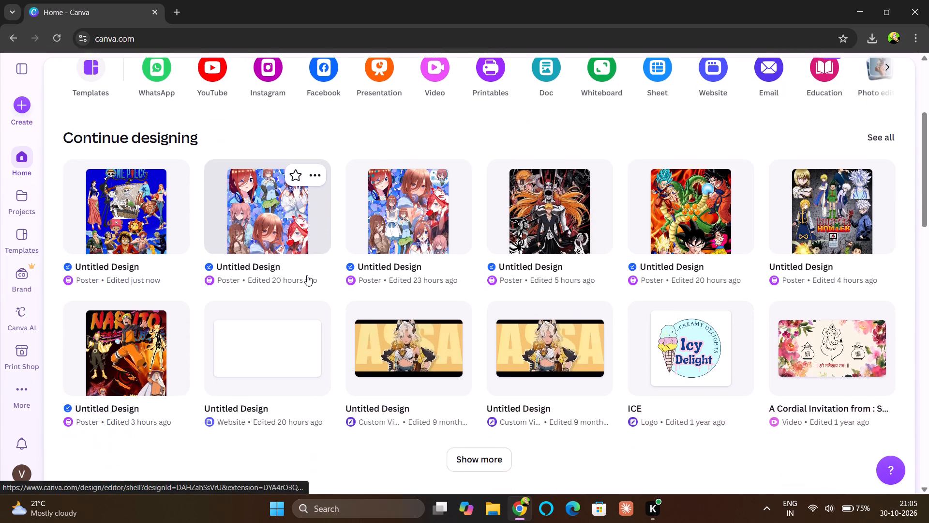
{"action": "scroll", "coordinate": [307, 275], "scroll_direction": "right", "scroll_amount": 1}
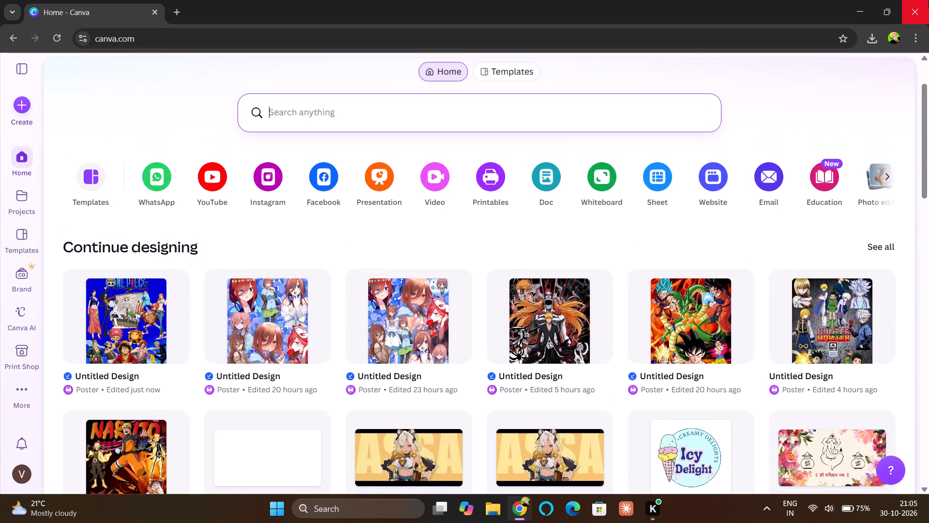